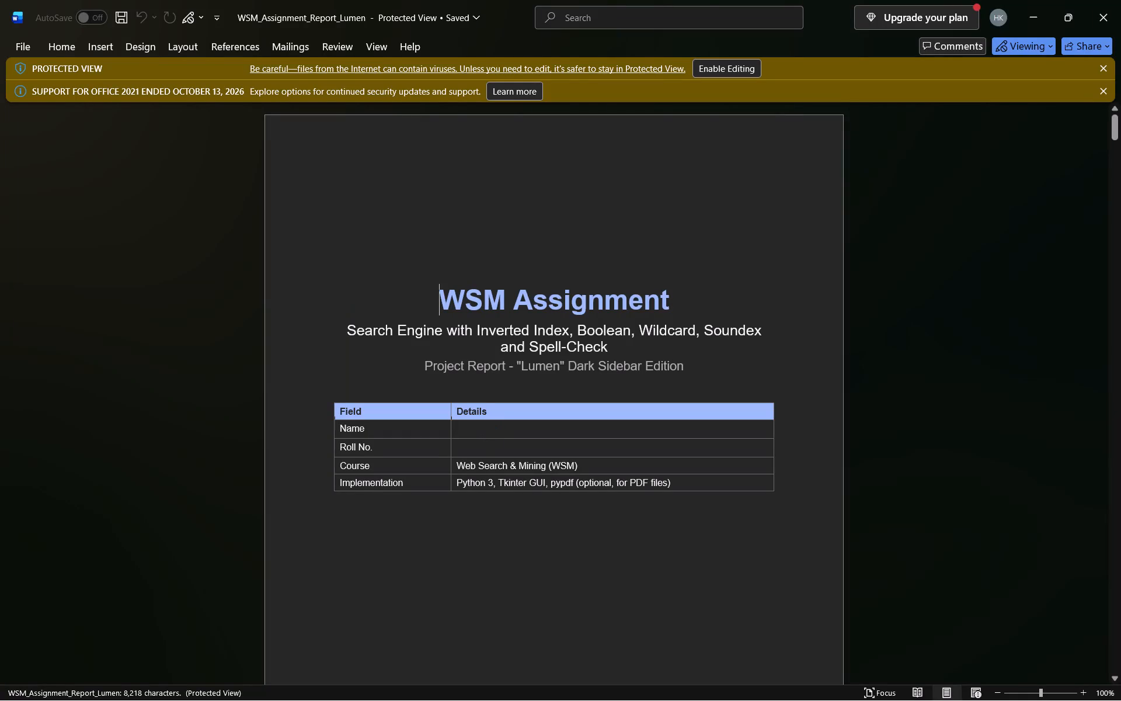
# Enable editing for the protected WSM_Assignment_Report_Lumen document.
pyautogui.click(484, 428)
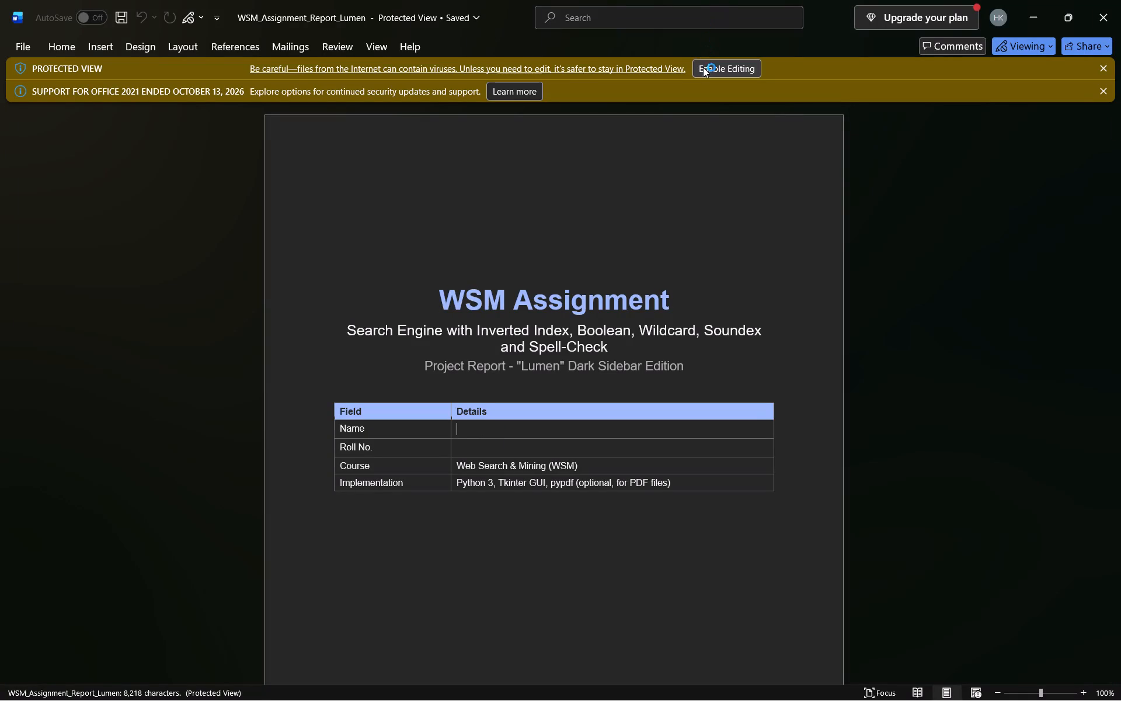
pyautogui.click(703, 67)
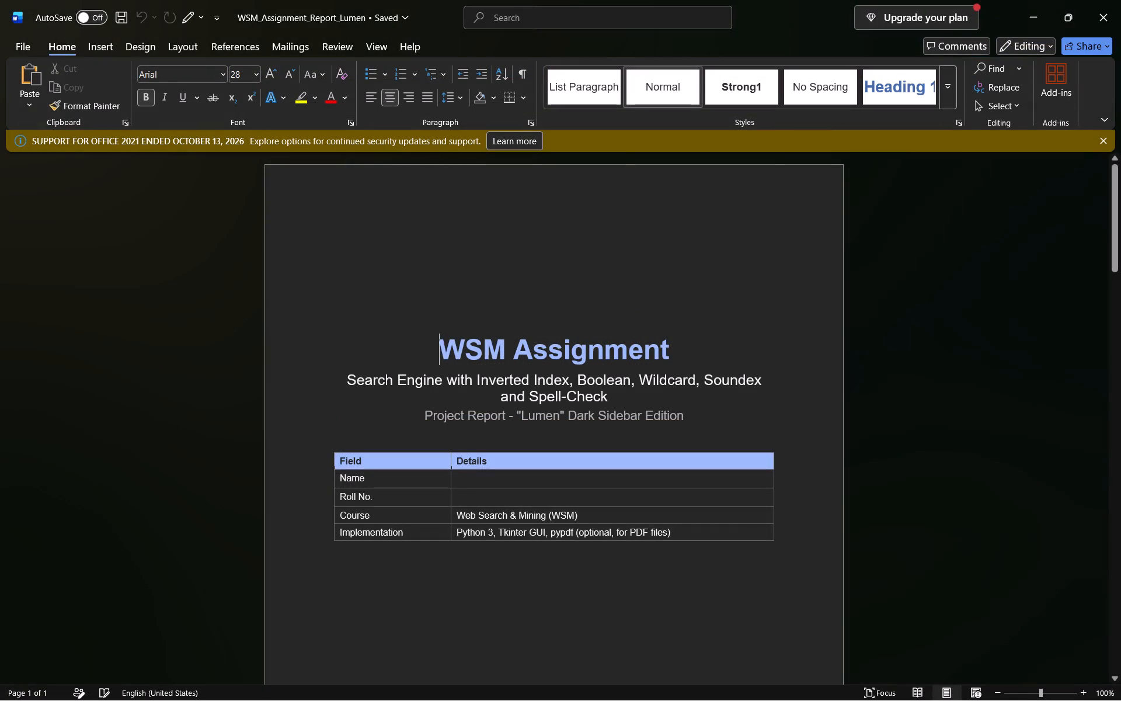
# Fill in the student's name and roll number in the Details column of the cover page table.
pyautogui.click(478, 473)
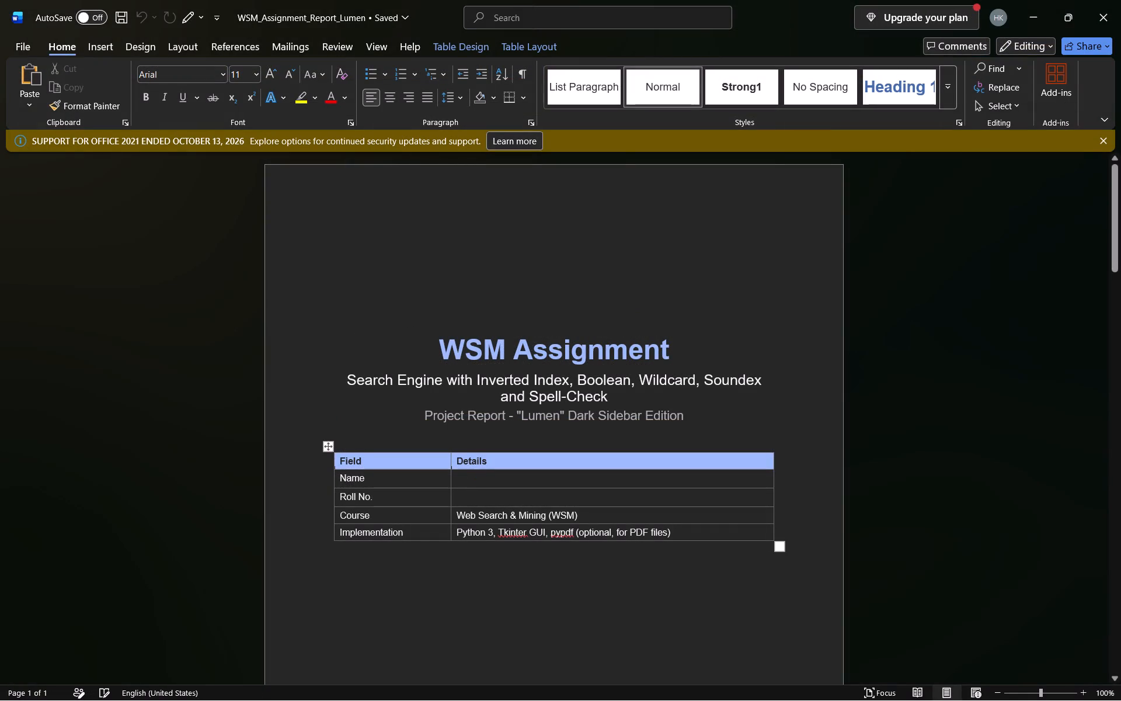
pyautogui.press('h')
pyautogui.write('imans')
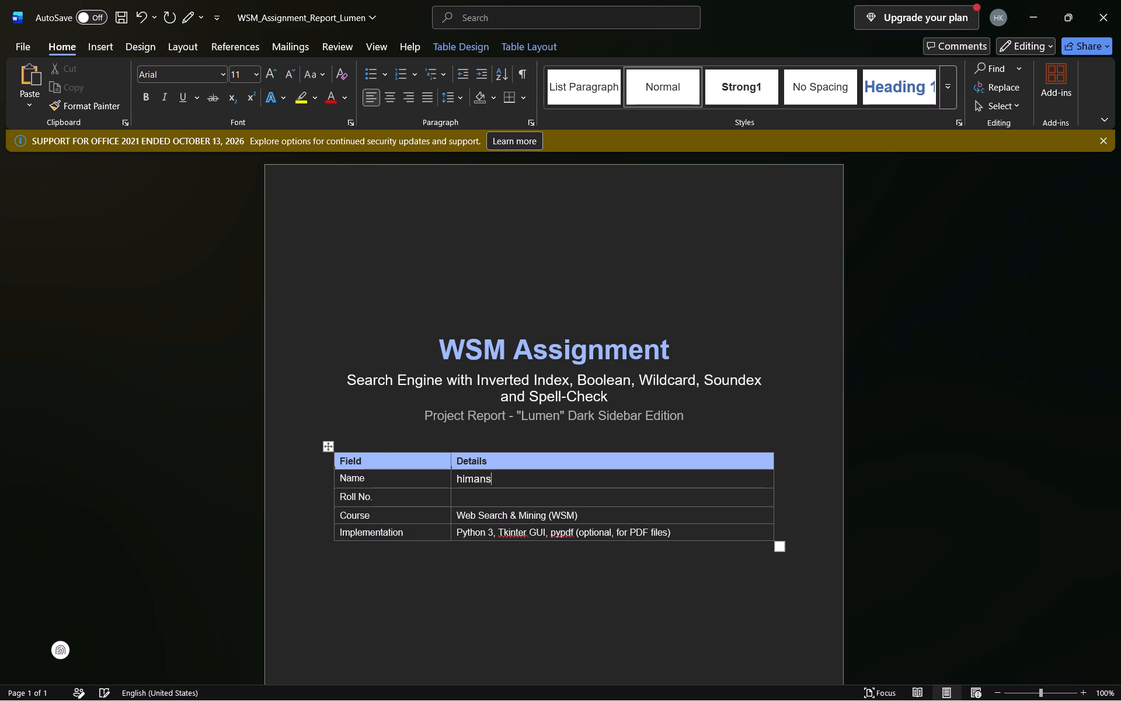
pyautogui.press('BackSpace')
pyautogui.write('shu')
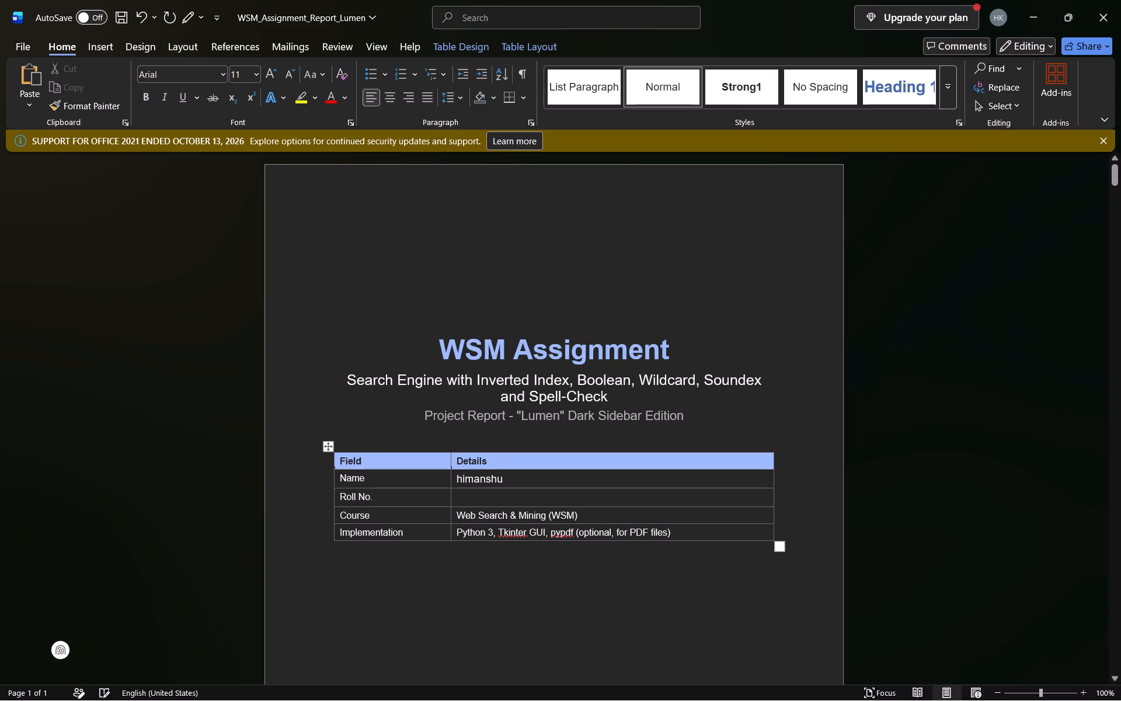
pyautogui.click(467, 495)
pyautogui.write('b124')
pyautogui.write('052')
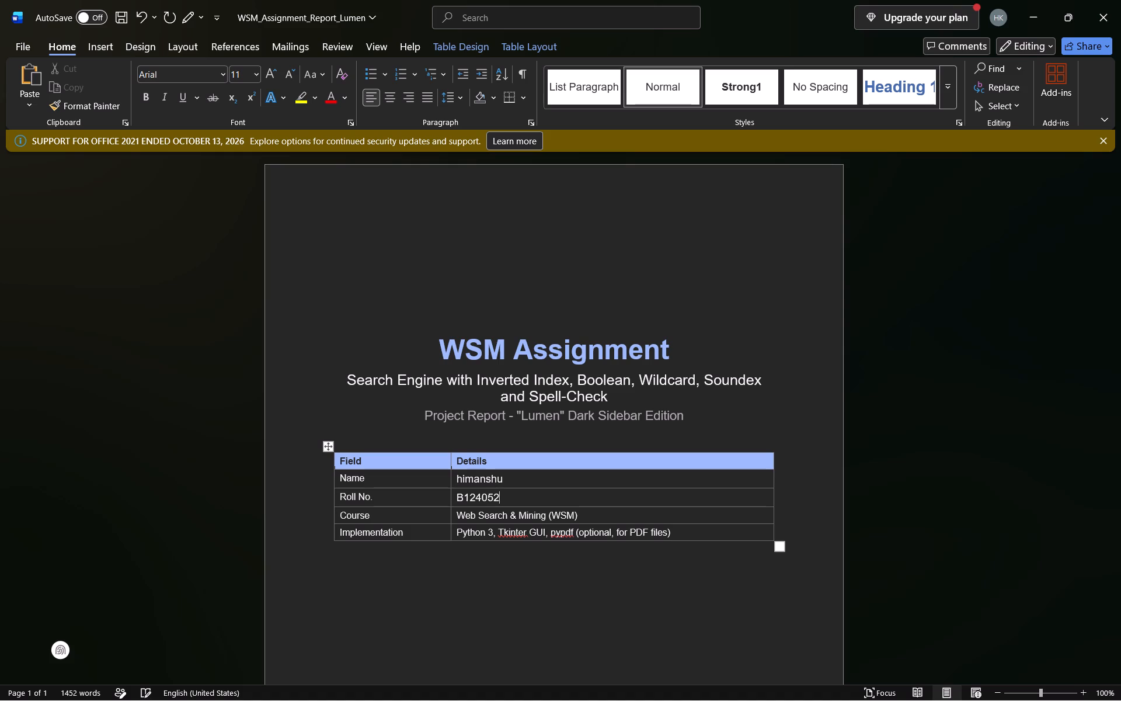
# Look through the whole report, from the cover page to the conclusion and back, to check its sections and figures.
pyautogui.scroll(-1, 467, 495)
pyautogui.scroll(1, 467, 495)
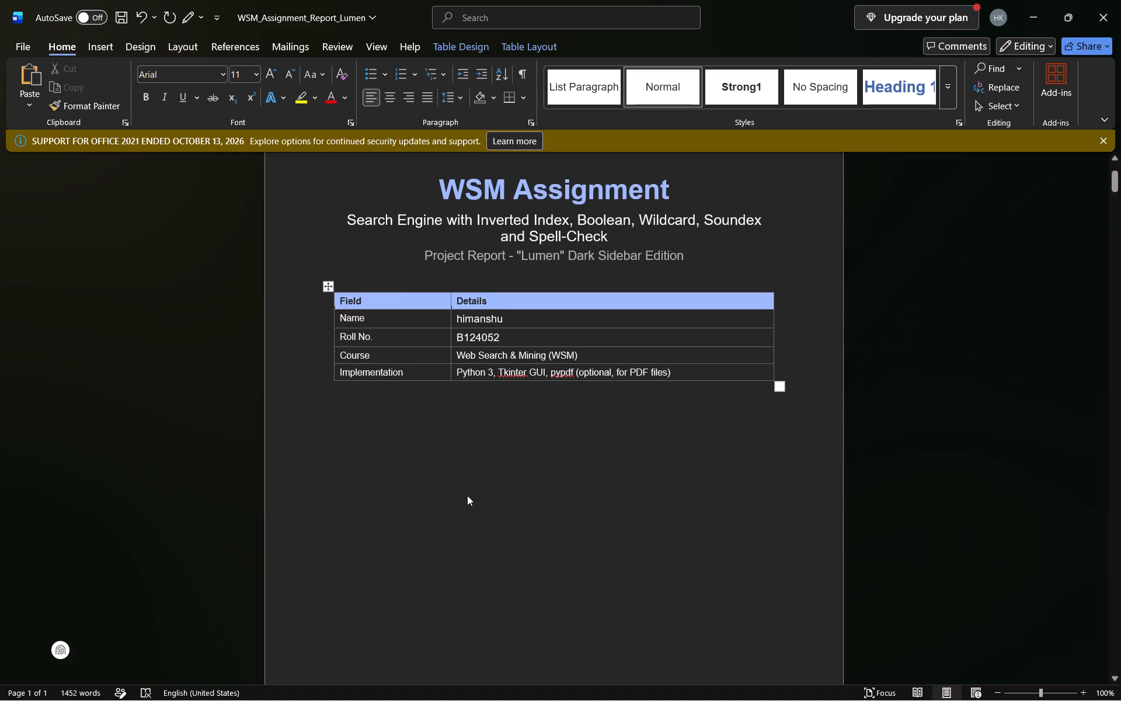
pyautogui.scroll(1, 467, 495)
pyautogui.scroll(-6, 467, 495)
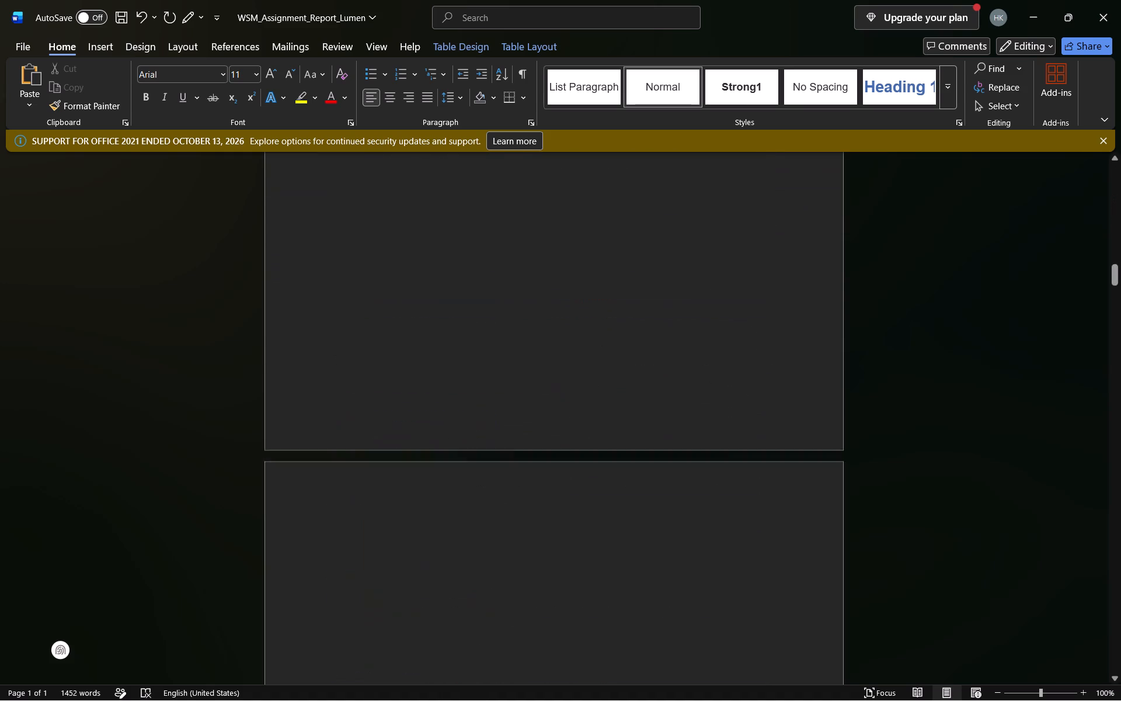
pyautogui.scroll(-20, 467, 495)
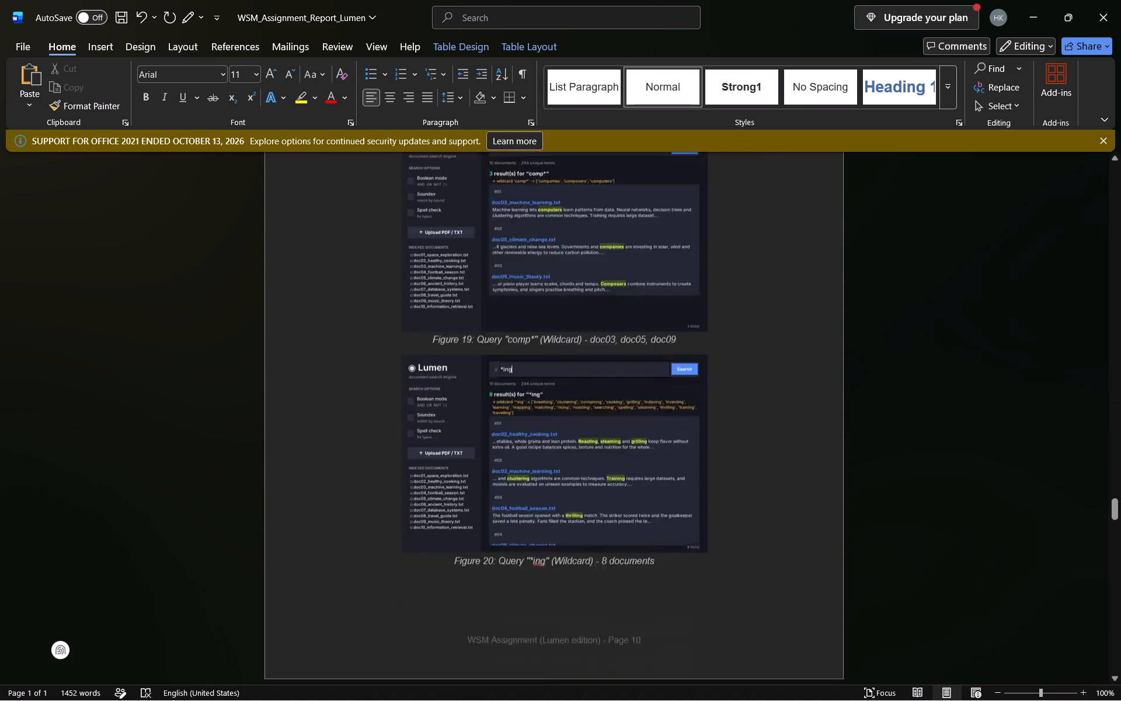
pyautogui.scroll(-4, 467, 495)
pyautogui.scroll(2, 467, 495)
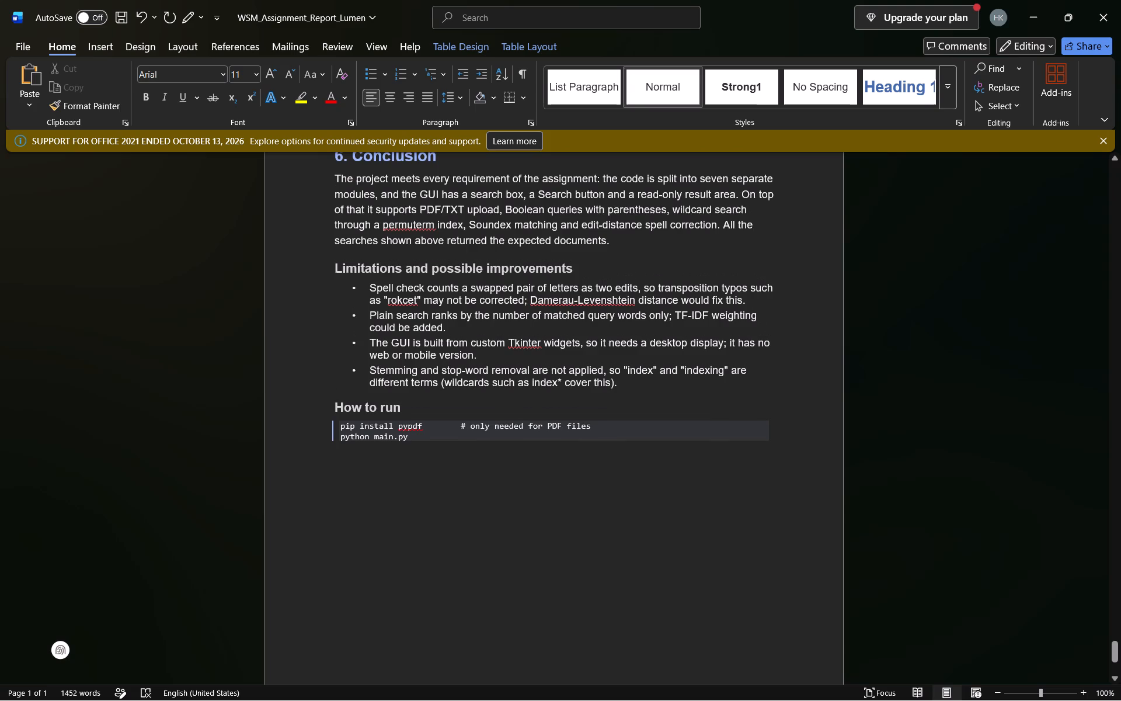
pyautogui.scroll(8, 467, 495)
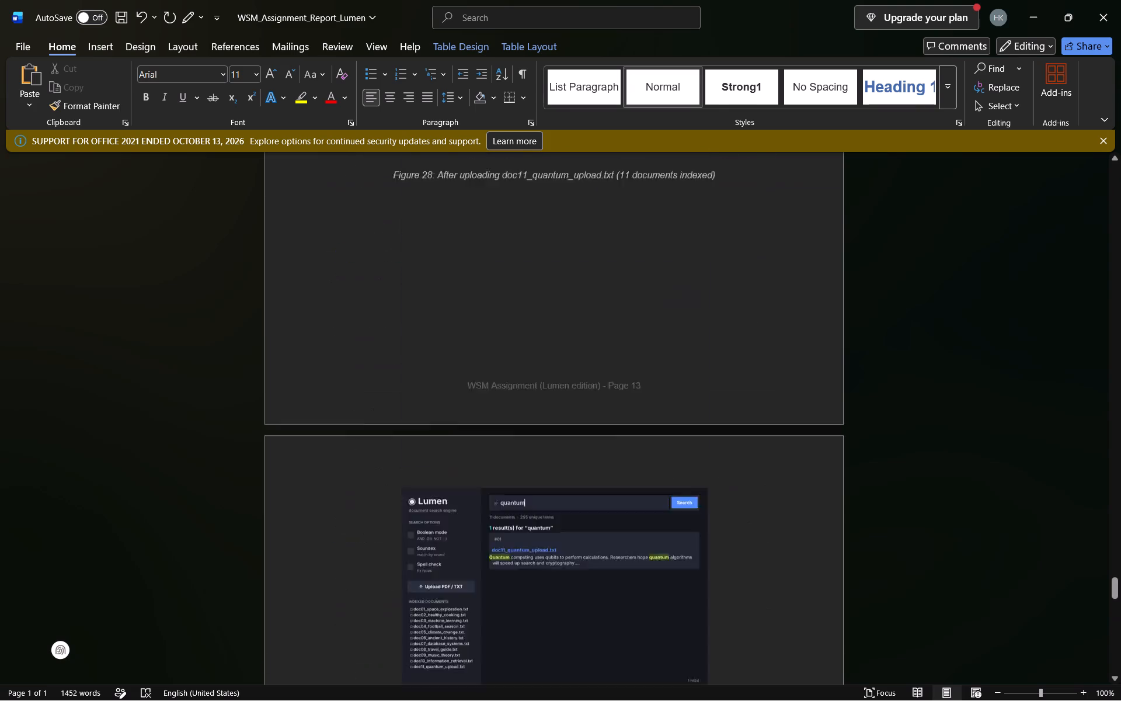
pyautogui.scroll(10, 467, 495)
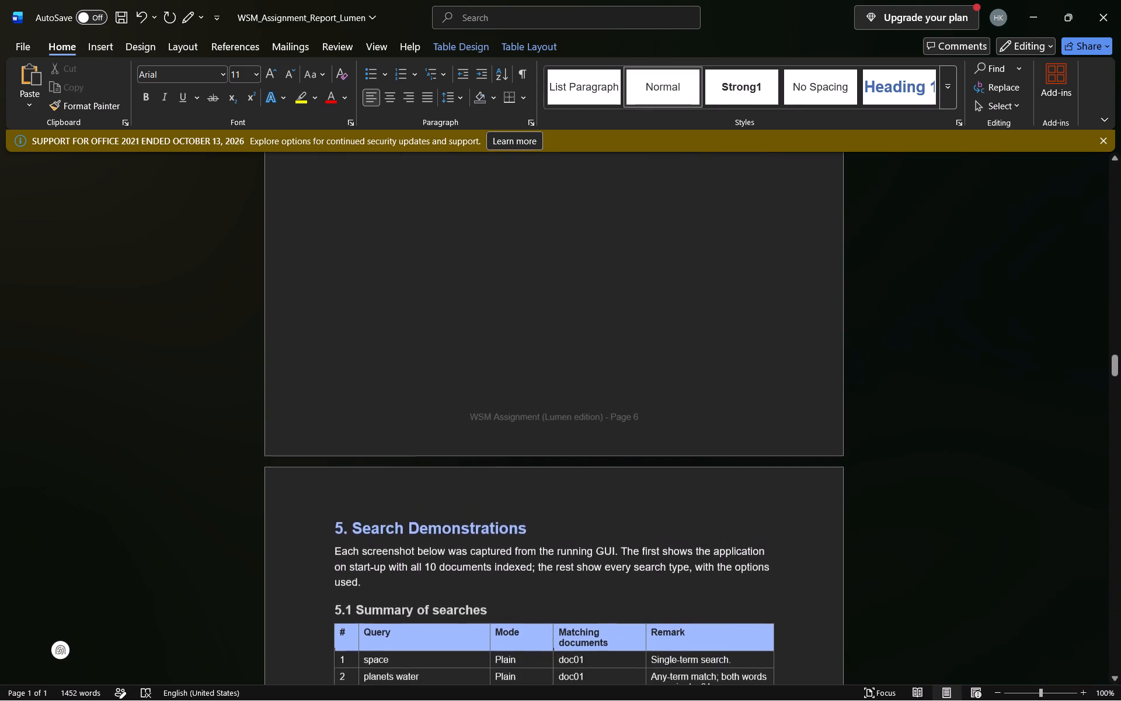
pyautogui.scroll(4, 467, 495)
pyautogui.scroll(-1, 467, 495)
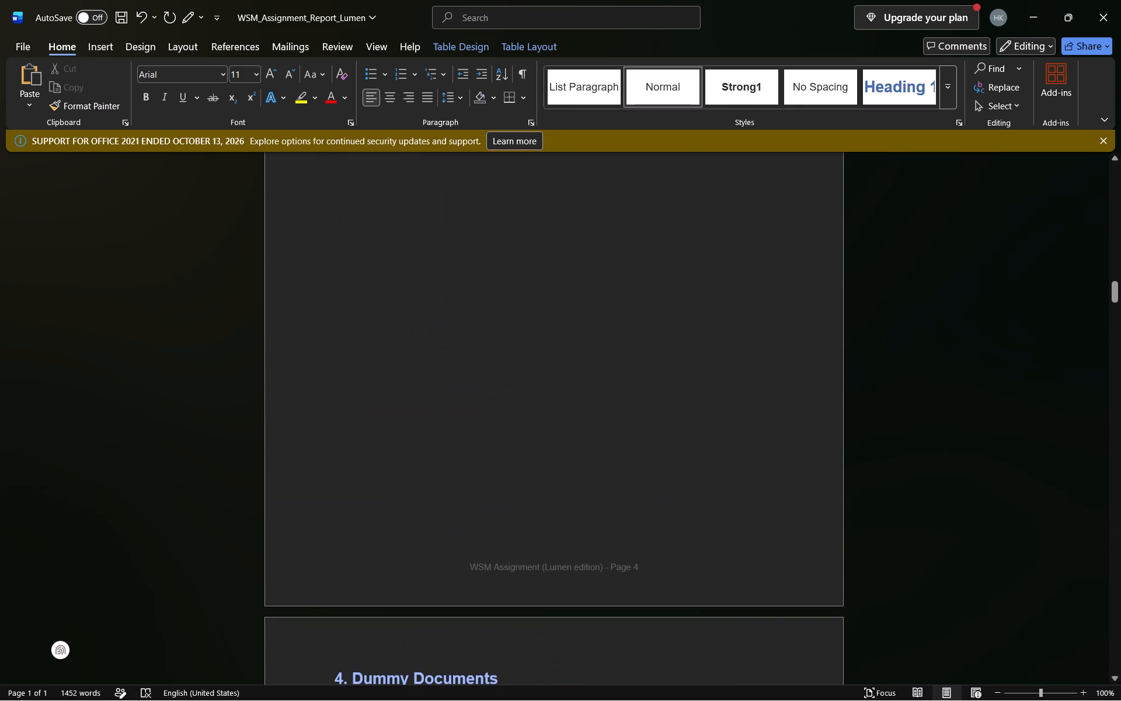
pyautogui.scroll(-1, 467, 495)
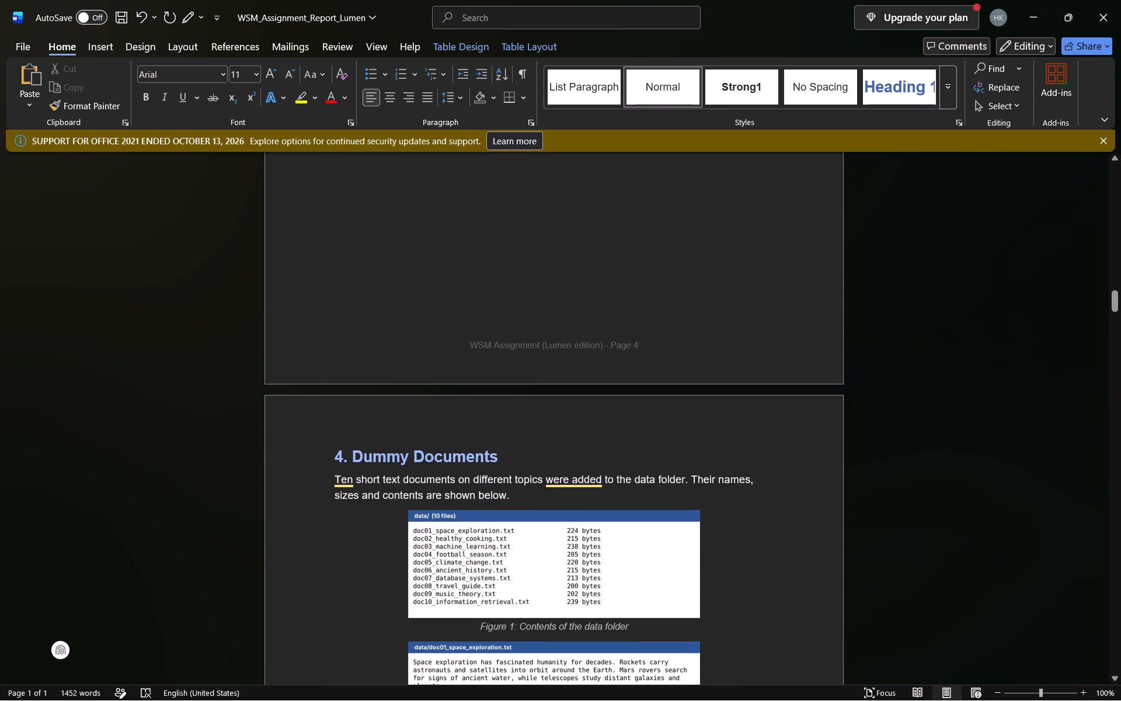
pyautogui.scroll(14, 467, 495)
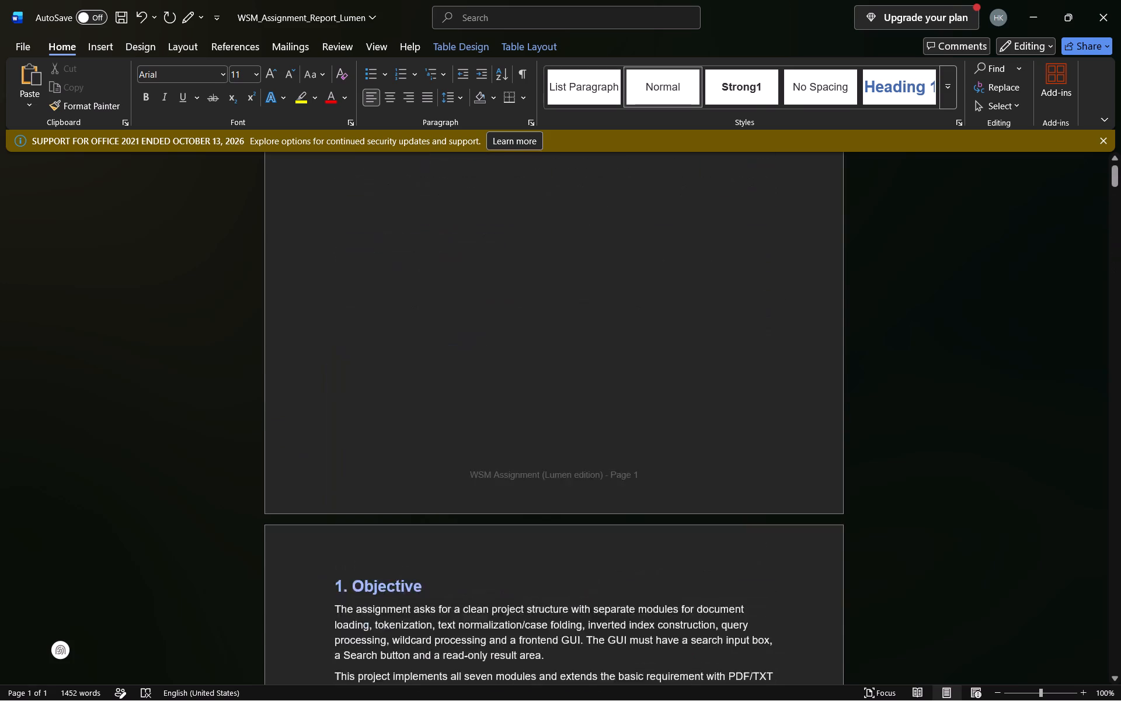
pyautogui.scroll(-1, 467, 495)
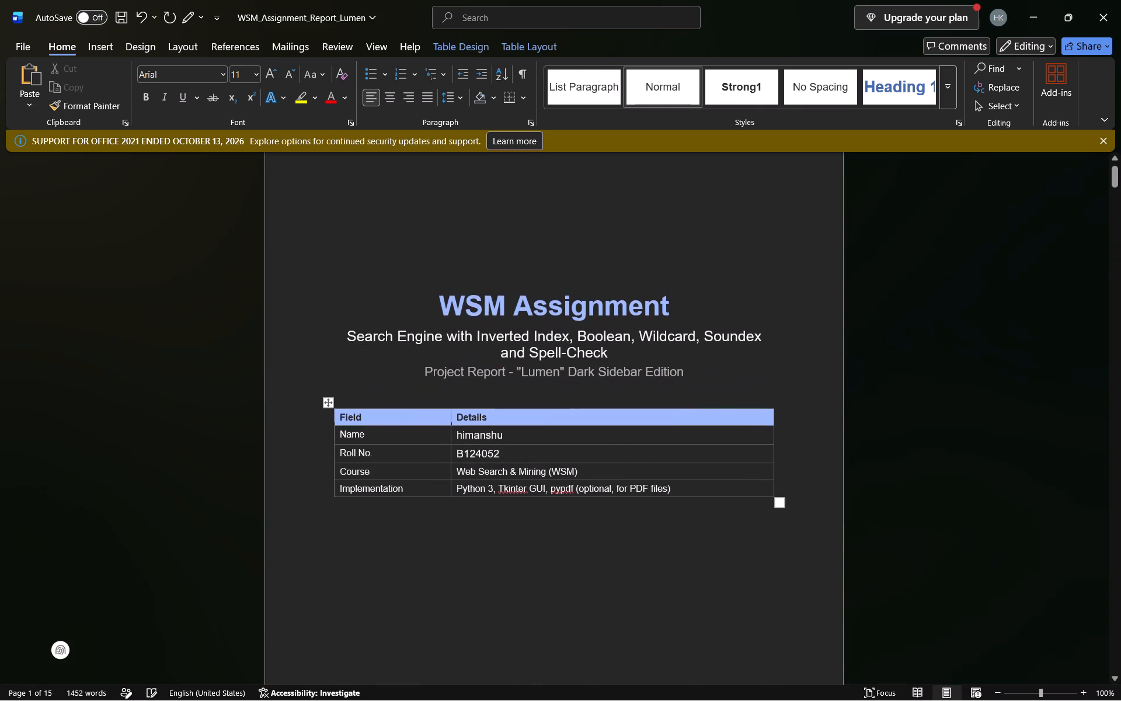
# Save the edited report as a document in the Downloads folder on this PC.
pyautogui.click(29, 48)
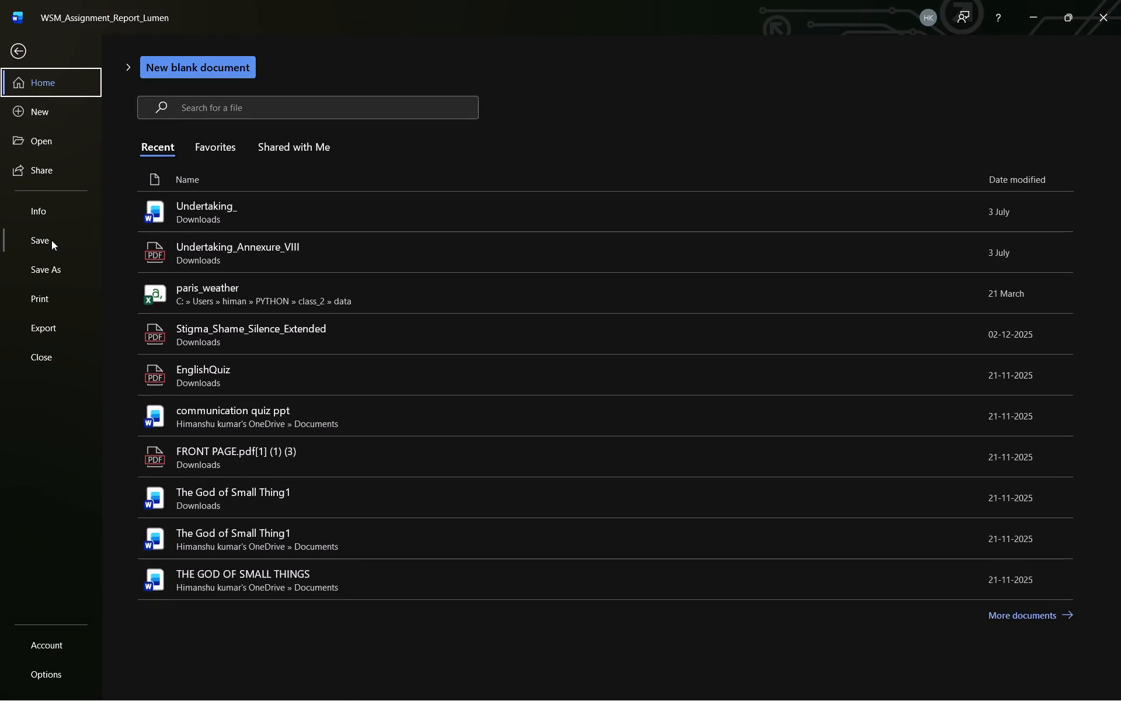
pyautogui.click(56, 263)
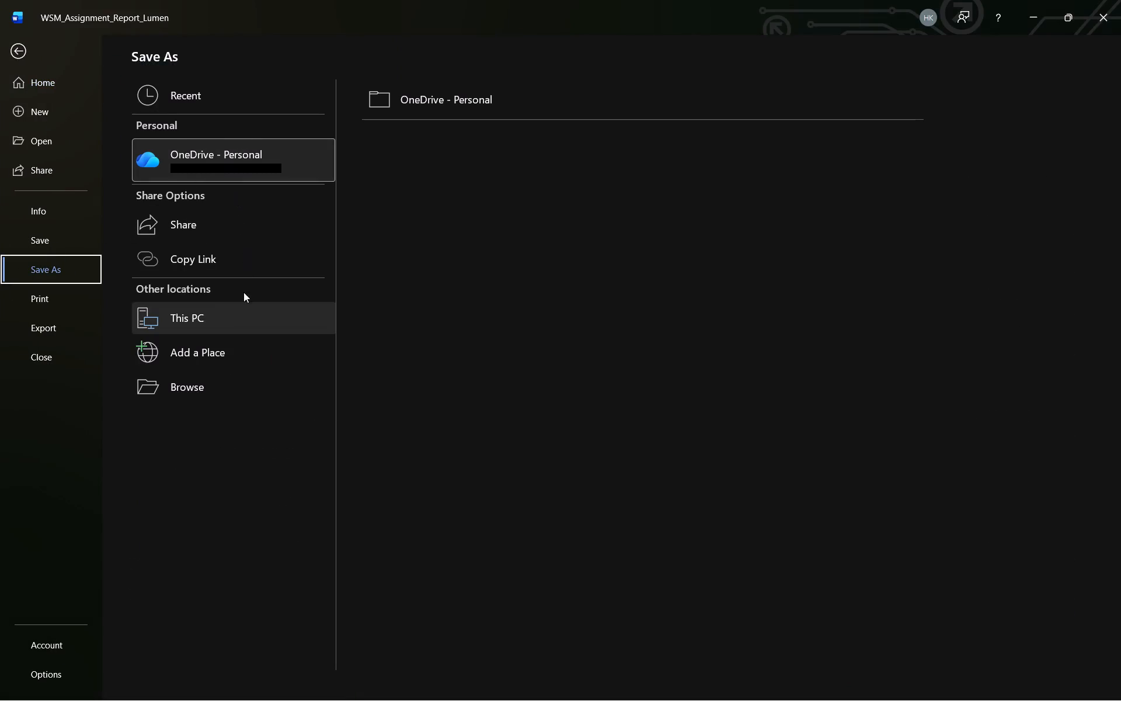
pyautogui.click(192, 318)
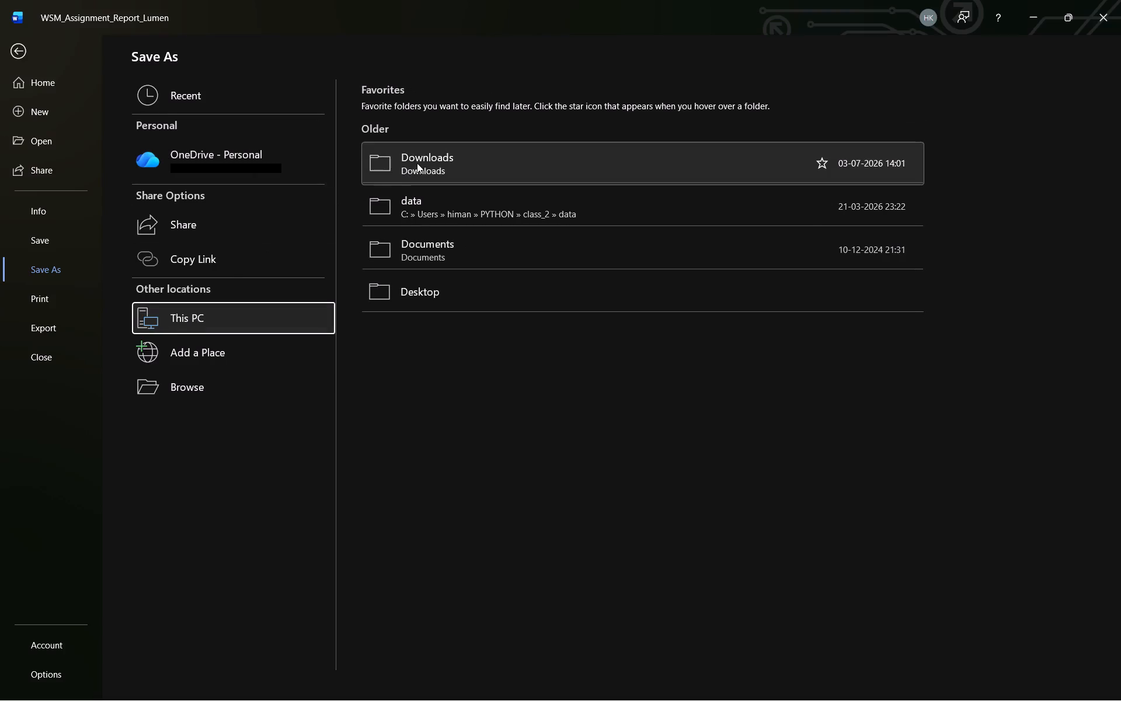
pyautogui.click(417, 163)
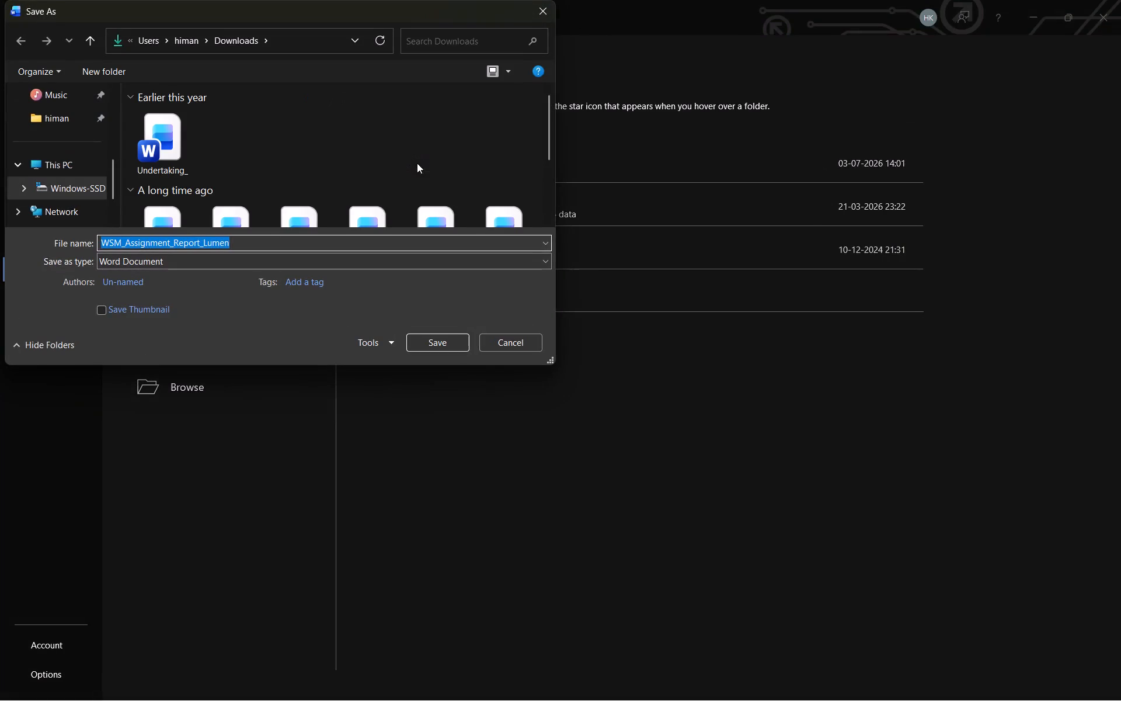
# Save the report as a Word Document named WSM_Assignment_Report_Lumen in the Downloads folder.
pyautogui.click(441, 341)
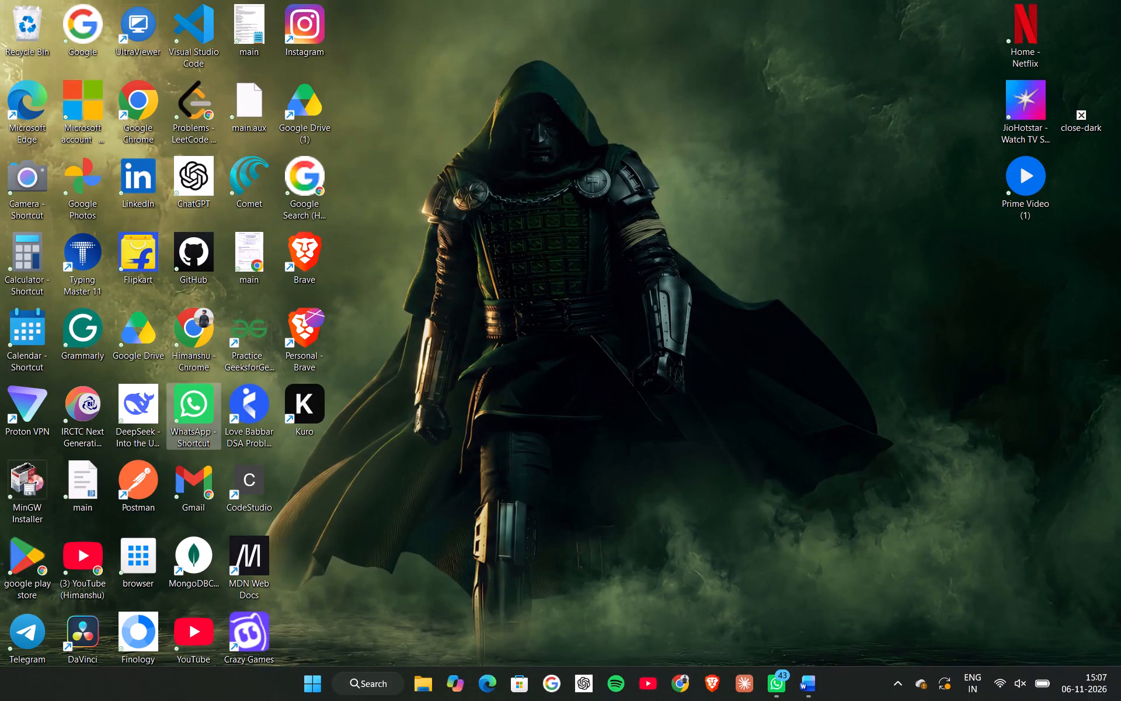
# Switch to File Explorer, open the WhatsApp copy of WSM_Assignment_Report_Lumen from the recent files to check its cover page, and close it.
pyautogui.click(431, 691)
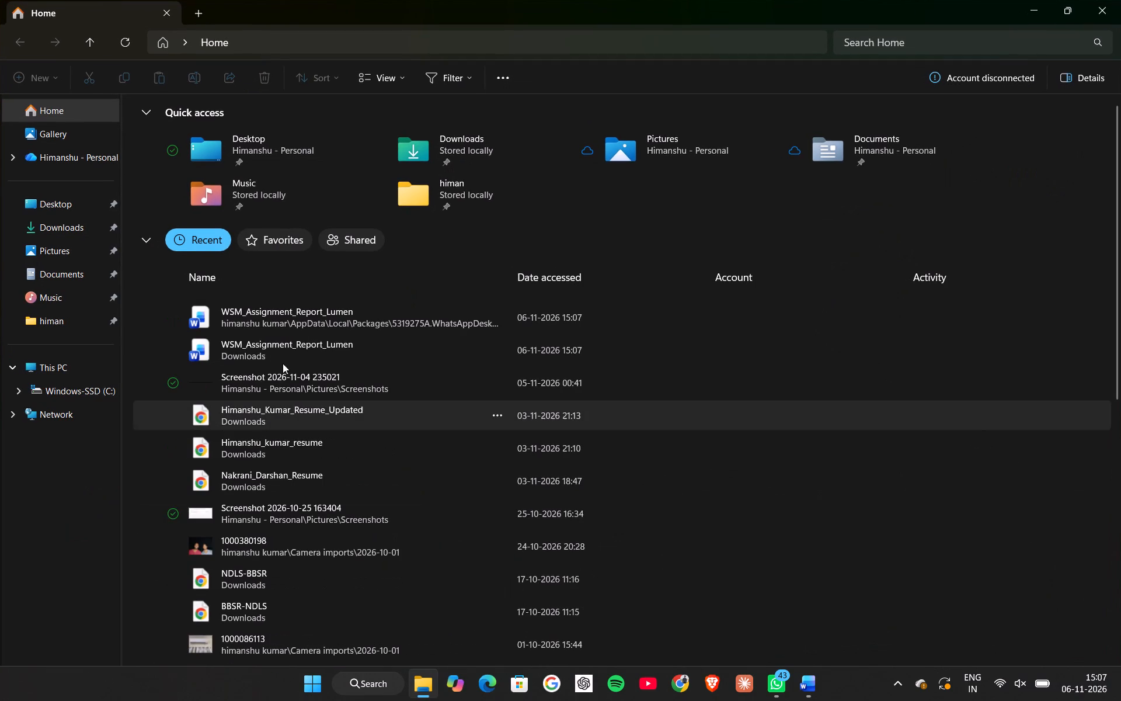
pyautogui.doubleClick(224, 318)
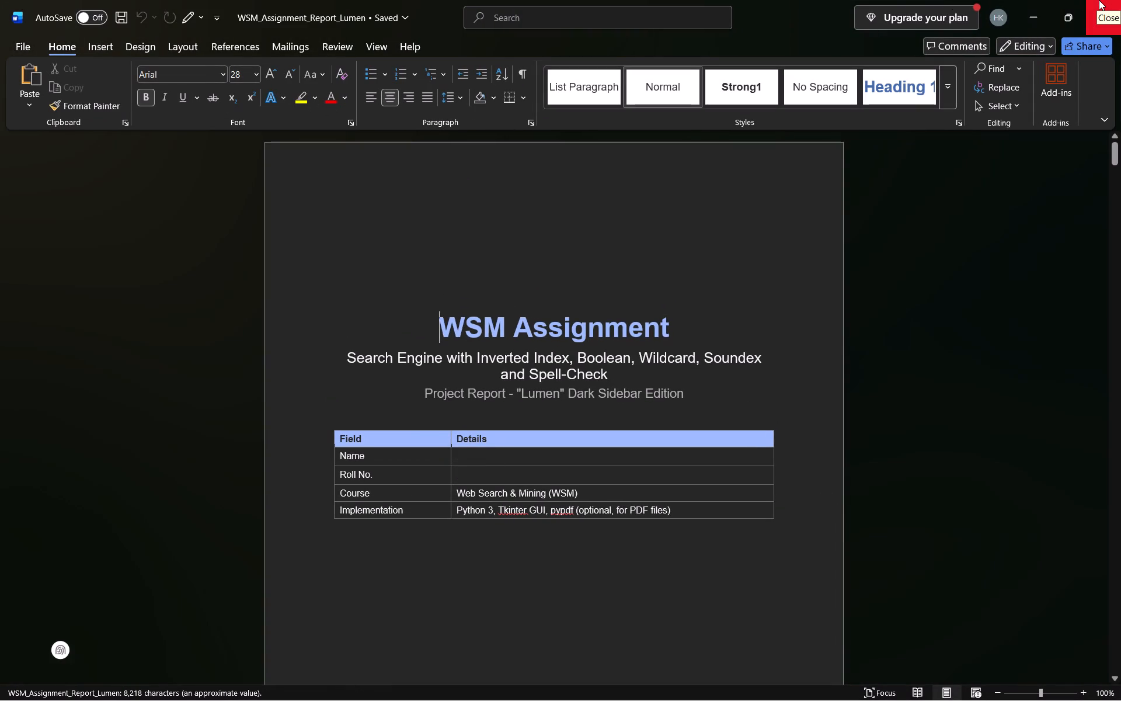
pyautogui.click(1099, 0)
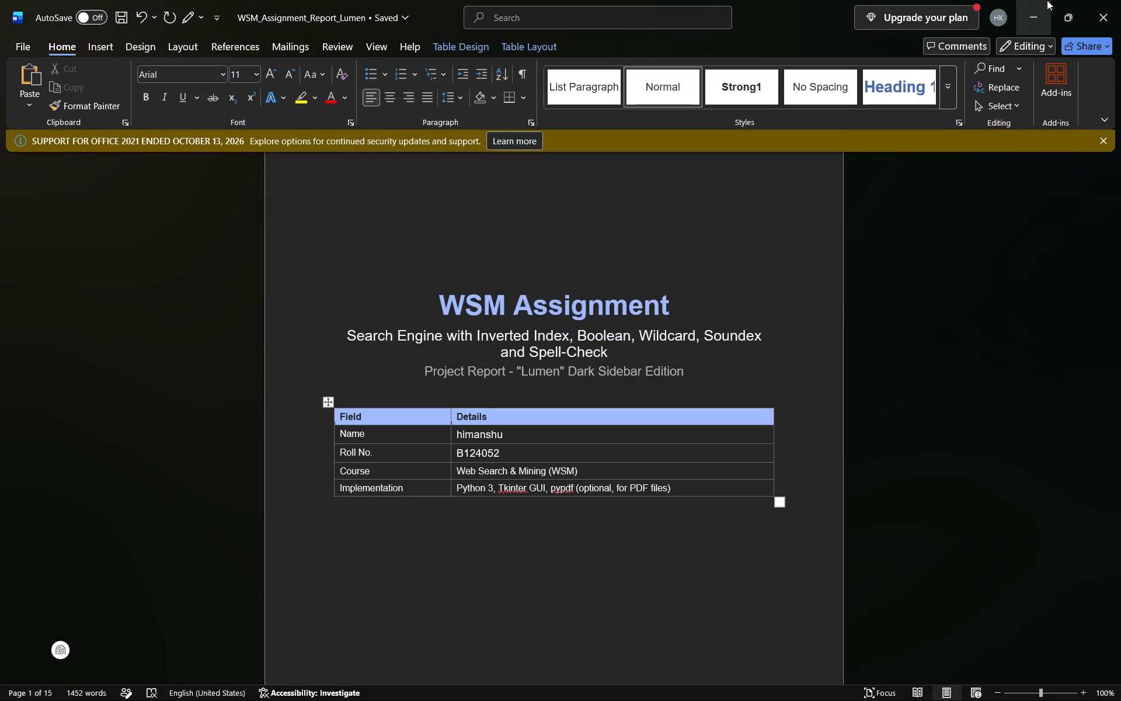
# Switch to File Explorer, find WSM_Assignment_Report_Lumen in the Downloads folder and open it.
pyautogui.click(1032, 8)
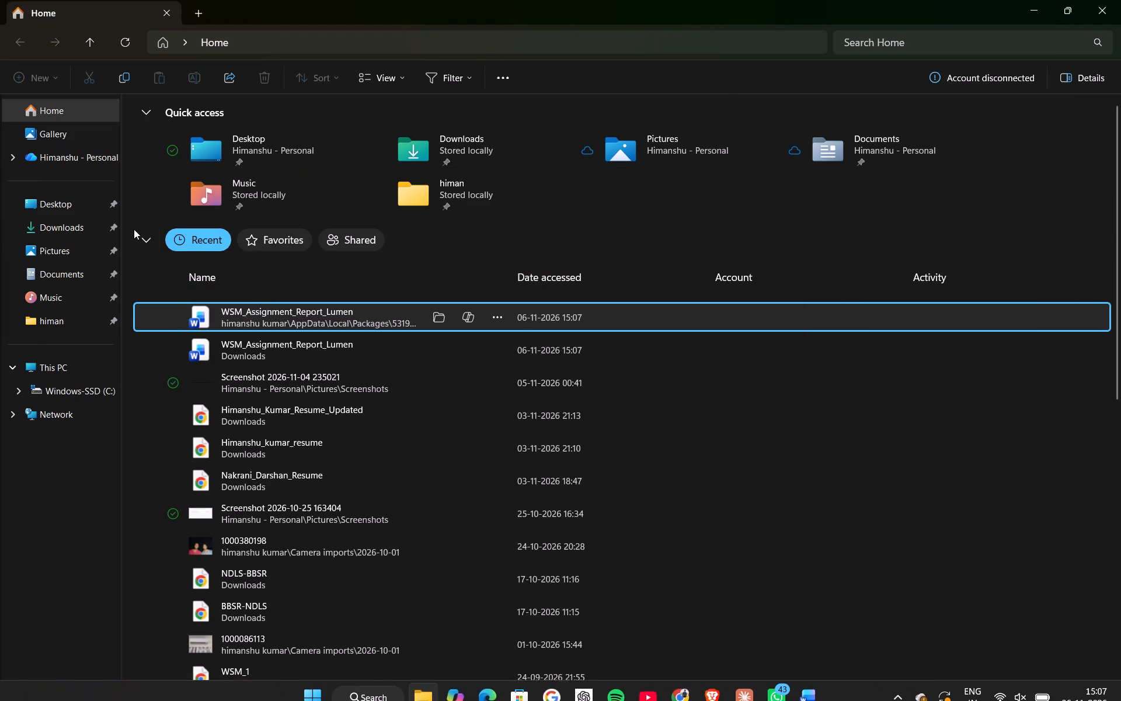
pyautogui.click(92, 234)
pyautogui.scroll(-10, 414, 552)
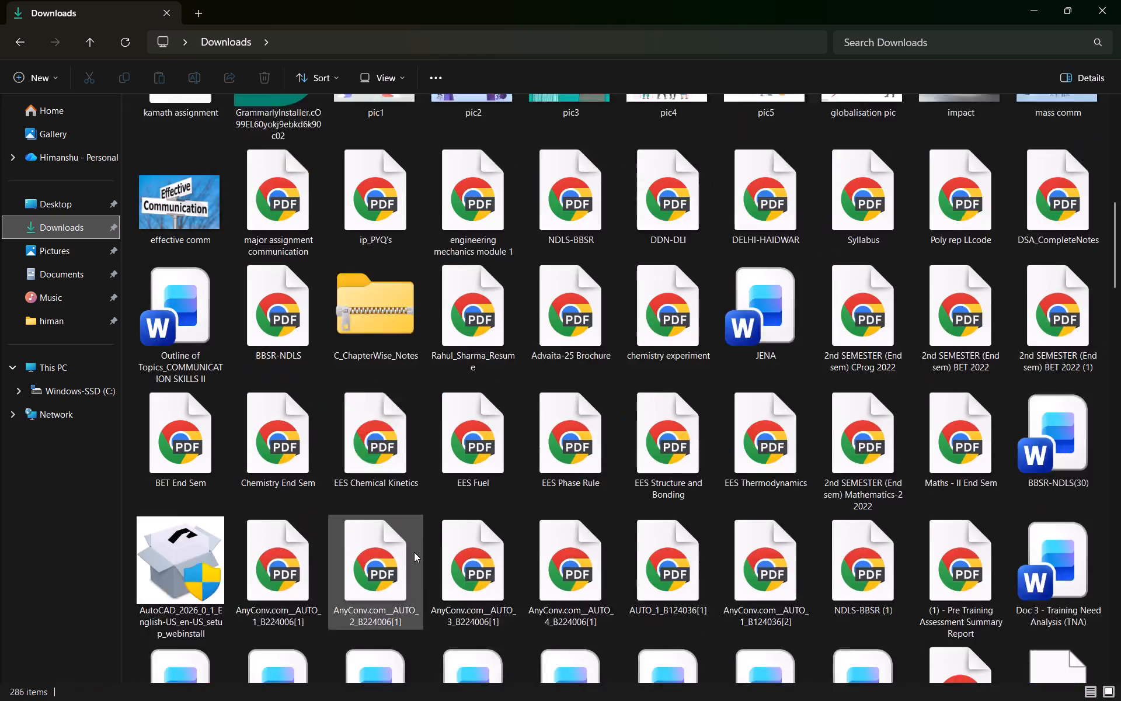
pyautogui.scroll(-20, 414, 552)
pyautogui.scroll(-17, 414, 552)
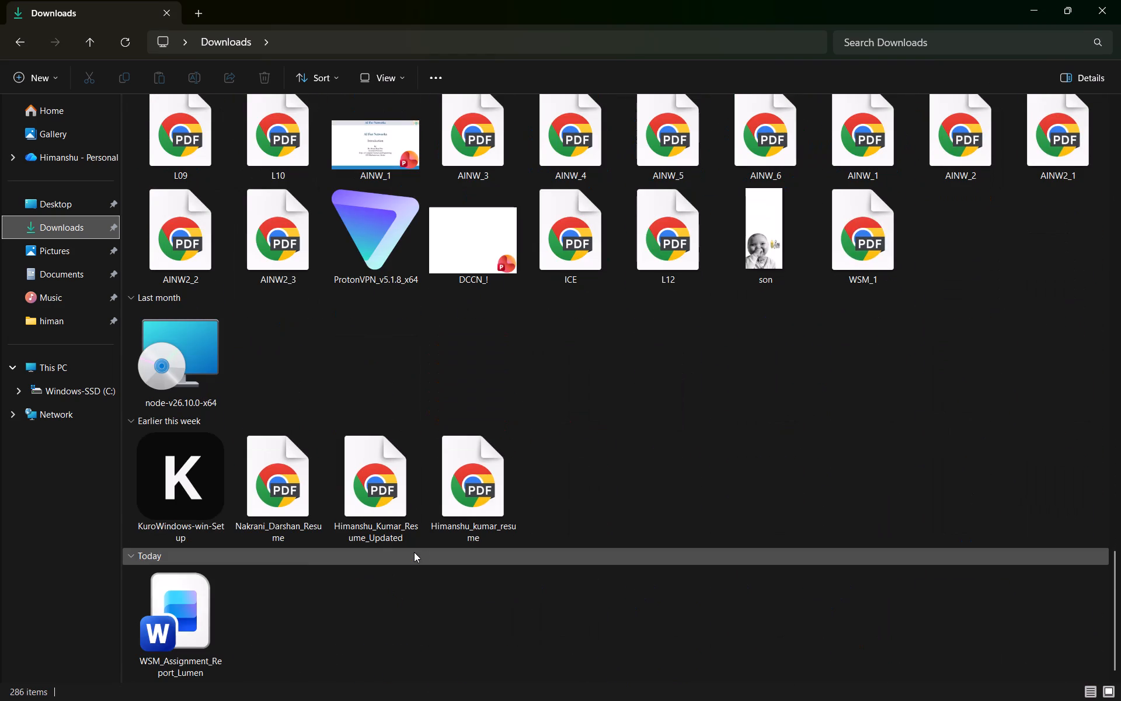
pyautogui.doubleClick(196, 627)
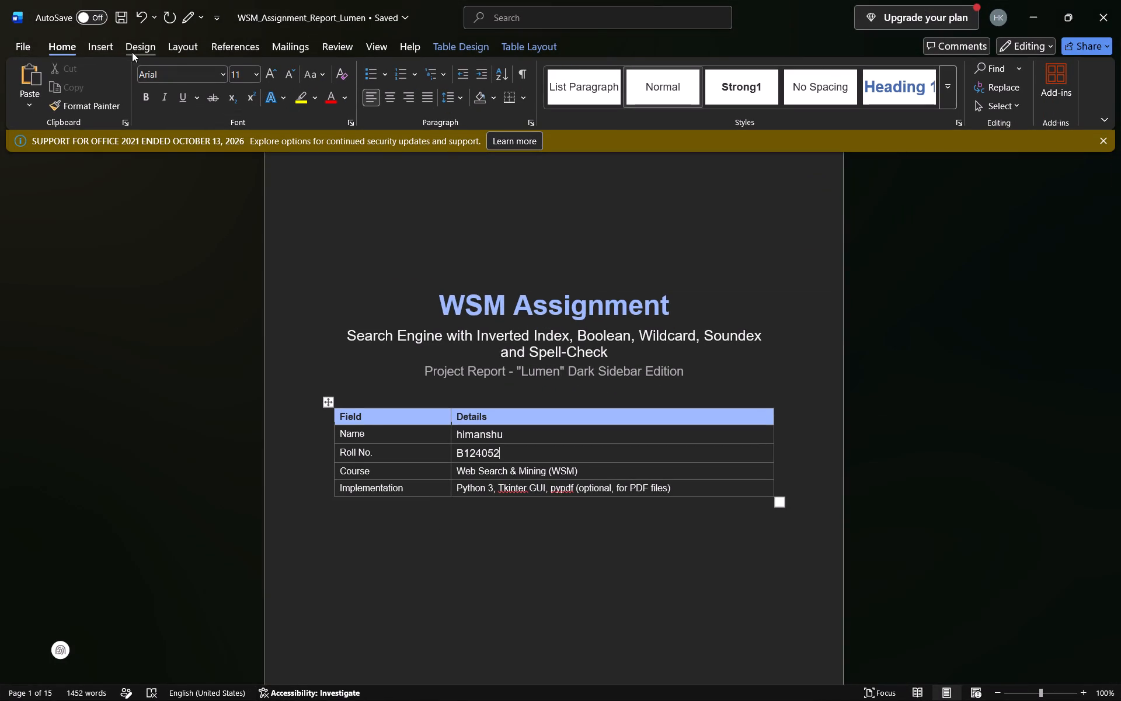
# Save the report again.
pyautogui.click(34, 45)
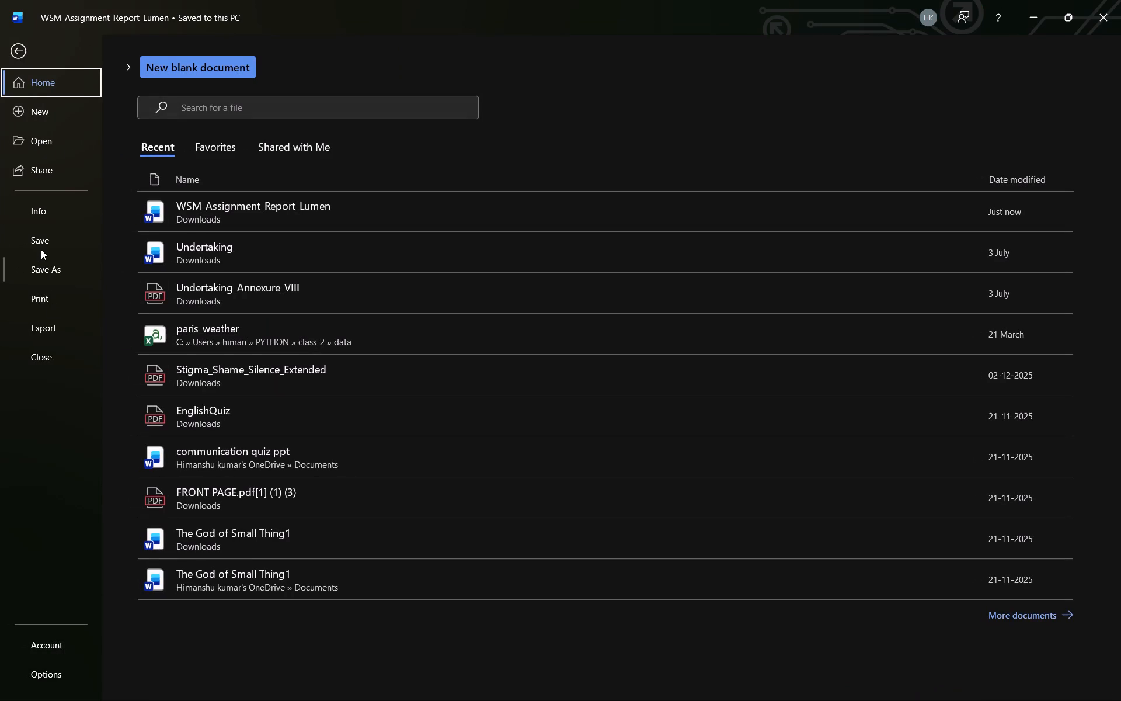
pyautogui.click(40, 249)
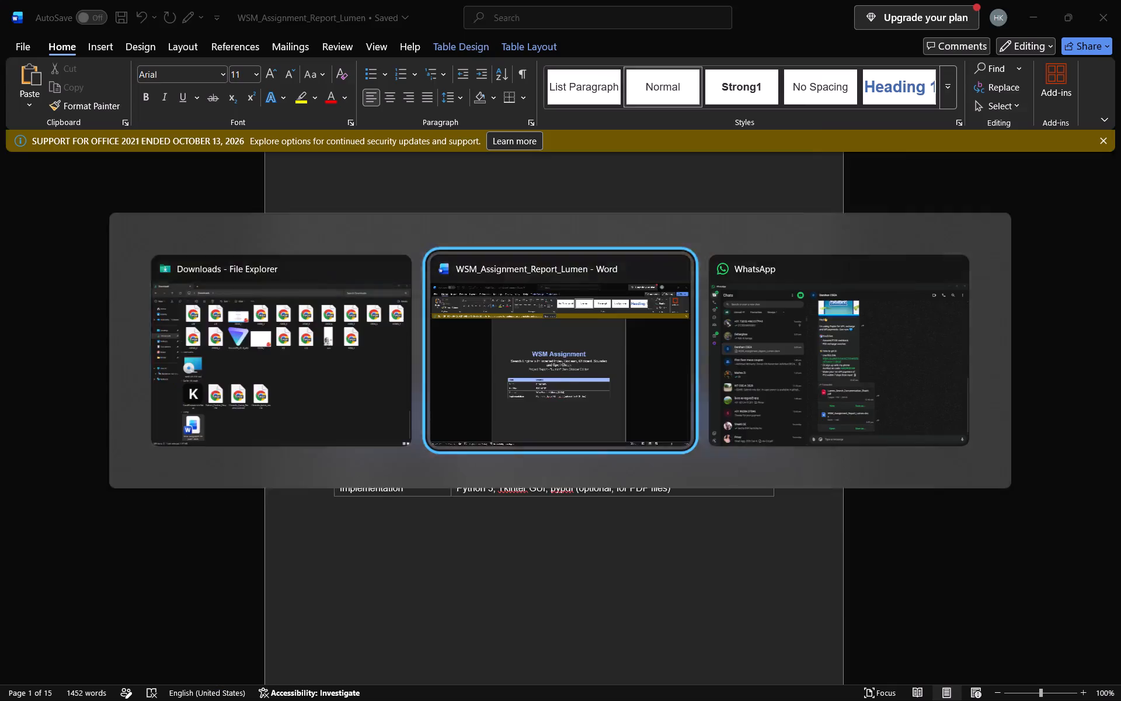
# Print all pages of the report using the Microsoft Print to PDF printer.
pyautogui.click(25, 42)
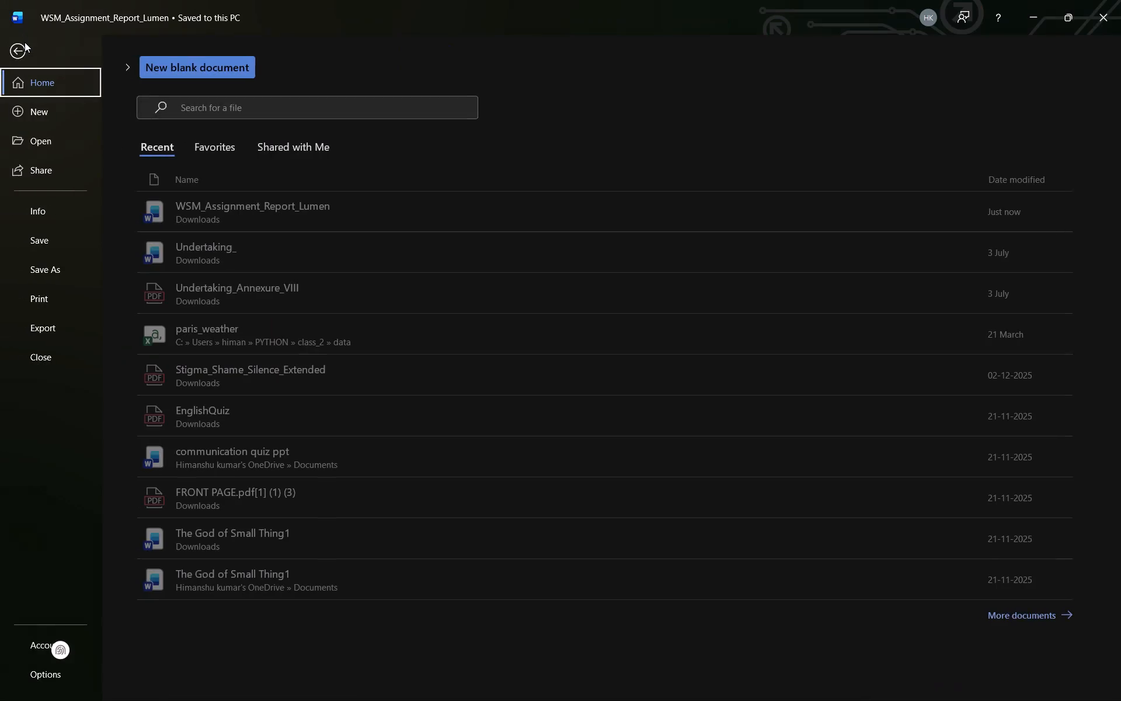
pyautogui.click(40, 263)
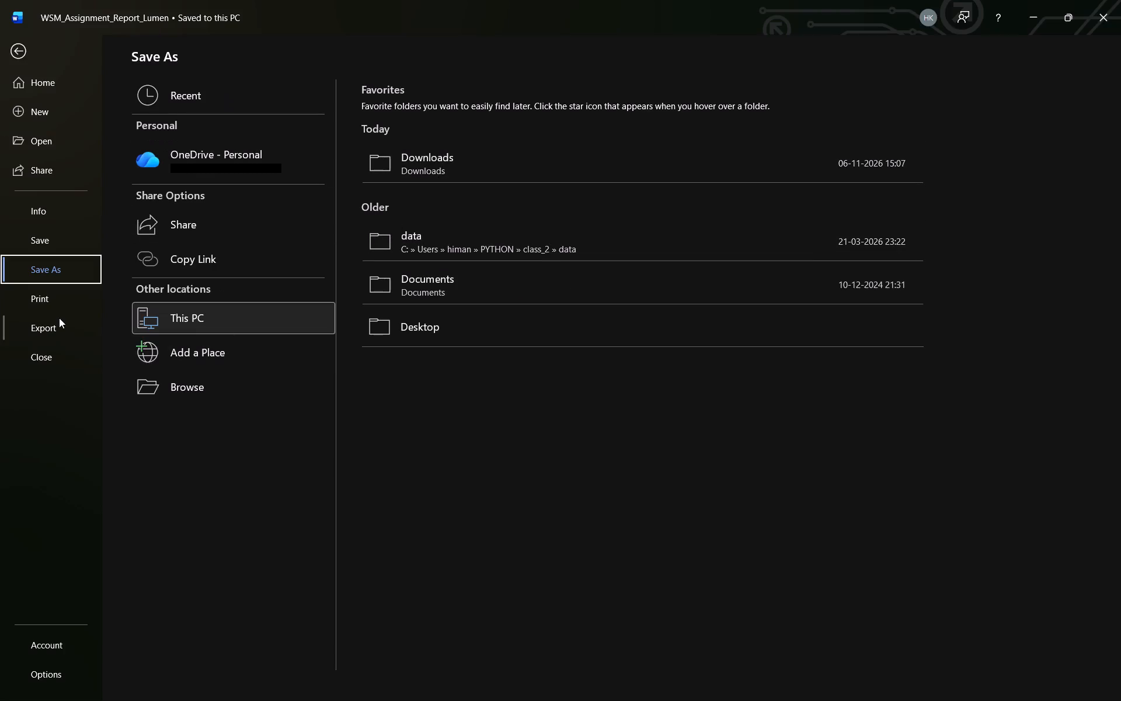
pyautogui.click(54, 299)
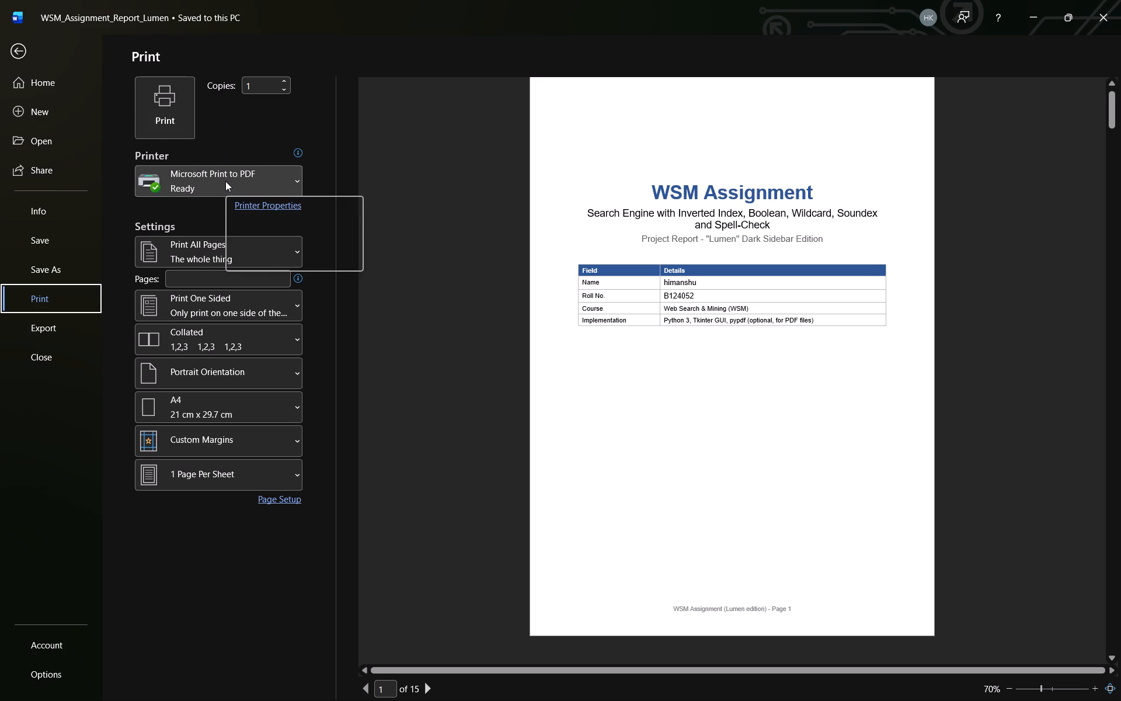
pyautogui.click(161, 128)
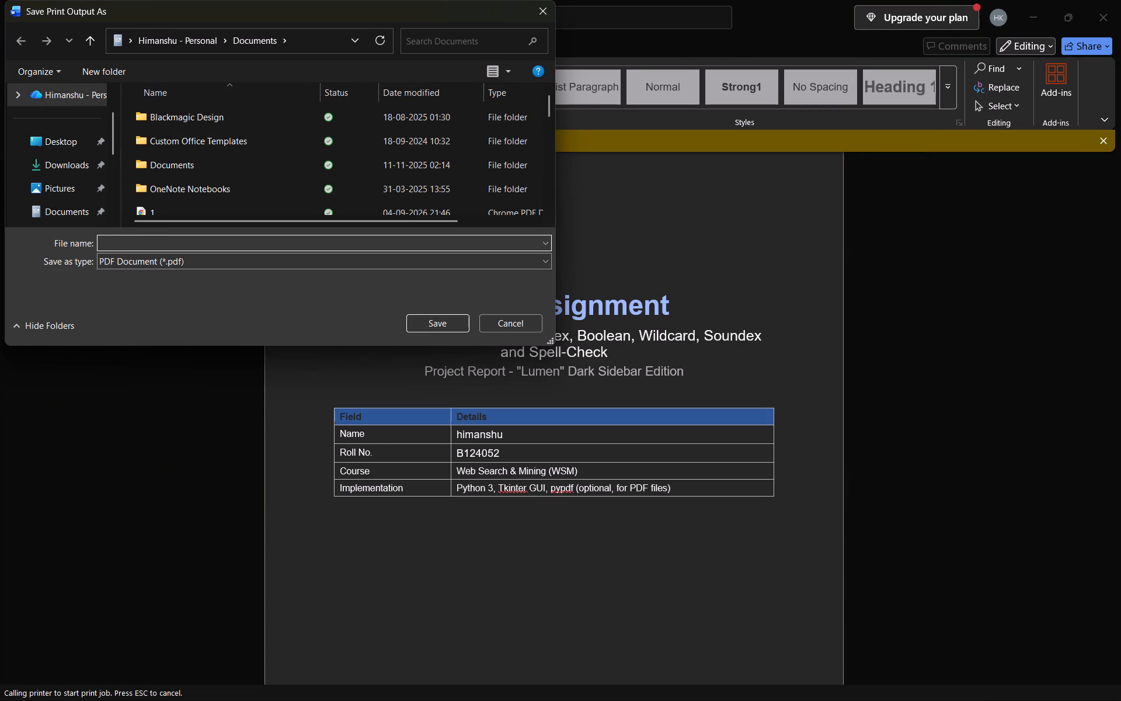
# Save the PDF print output in the OneDrive Documents folder under the file name WSM_Assignment_Lumen.
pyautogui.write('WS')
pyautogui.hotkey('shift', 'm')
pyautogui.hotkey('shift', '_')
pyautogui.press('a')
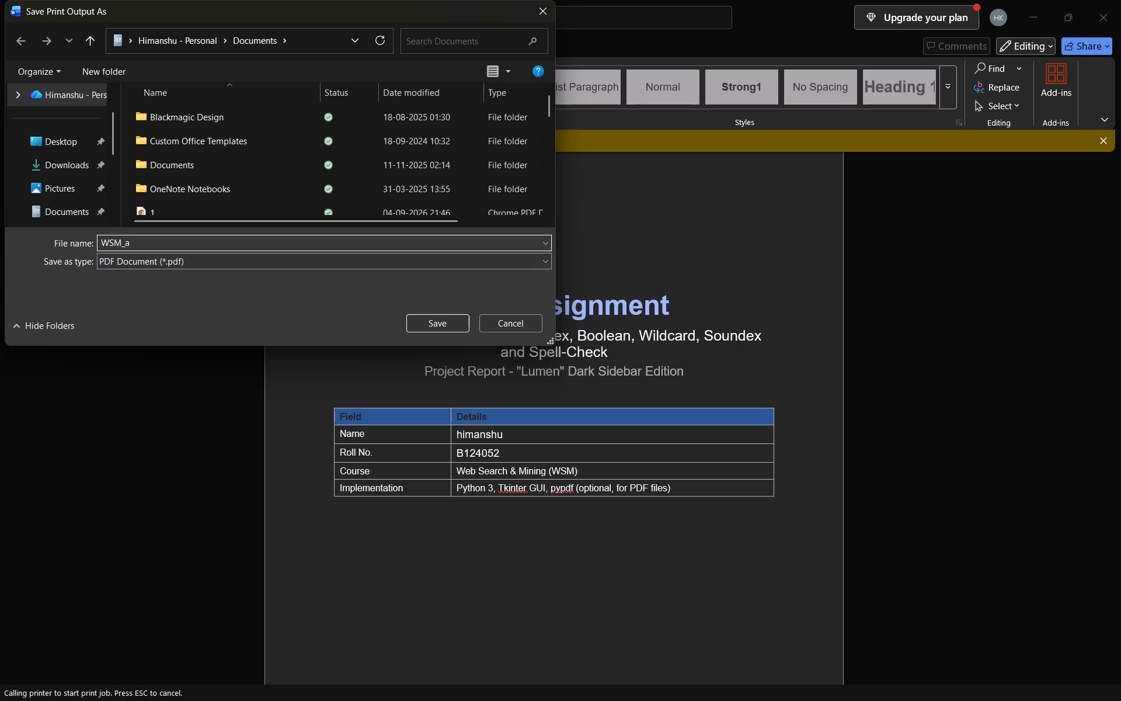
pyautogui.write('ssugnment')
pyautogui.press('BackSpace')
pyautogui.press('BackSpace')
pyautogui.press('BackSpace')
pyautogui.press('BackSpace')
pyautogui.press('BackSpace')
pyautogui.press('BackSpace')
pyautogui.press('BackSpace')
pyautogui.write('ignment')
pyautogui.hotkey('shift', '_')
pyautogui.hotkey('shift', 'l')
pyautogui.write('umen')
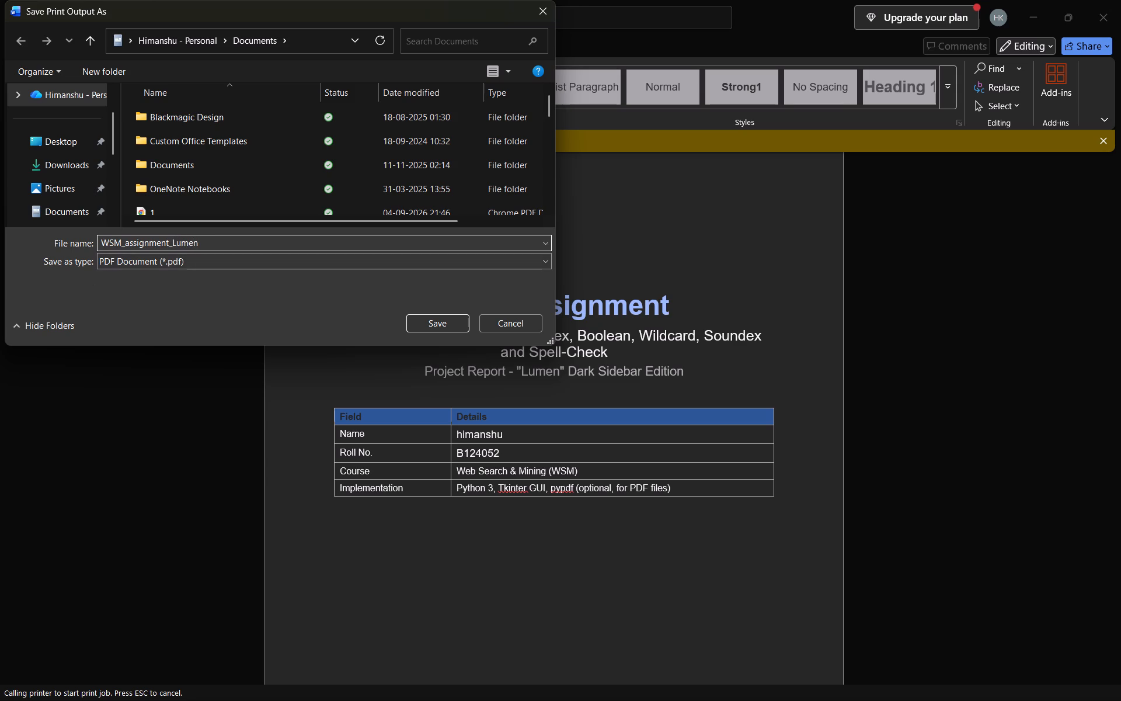
pyautogui.click(128, 245)
pyautogui.press('BackSpace')
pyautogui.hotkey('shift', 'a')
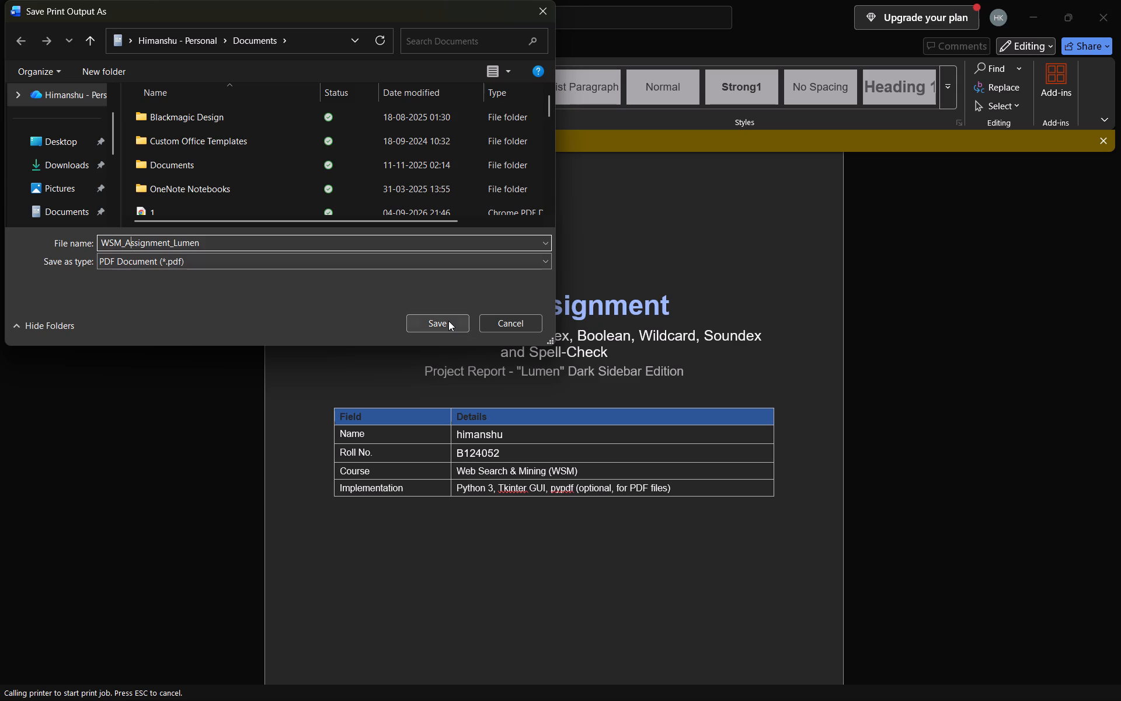
pyautogui.click(448, 321)
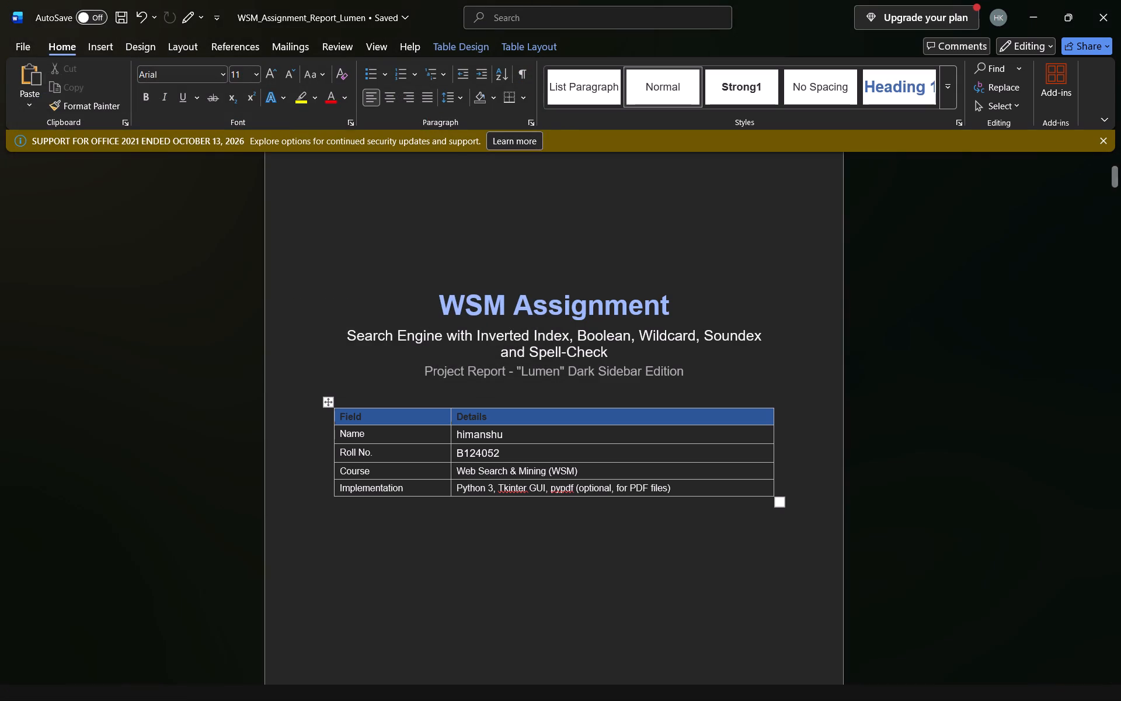
# Switch to File Explorer and open the WSM_Assignment_Lumen PDF from the recent files on its Home page.
pyautogui.click(425, 677)
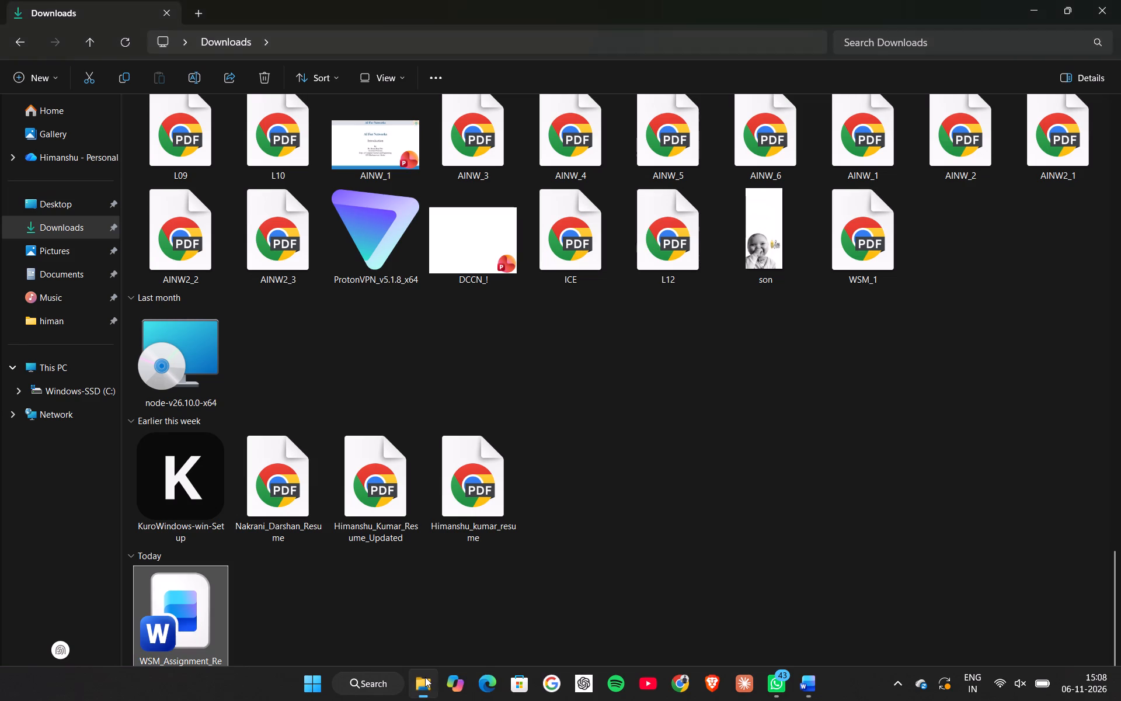
pyautogui.click(84, 113)
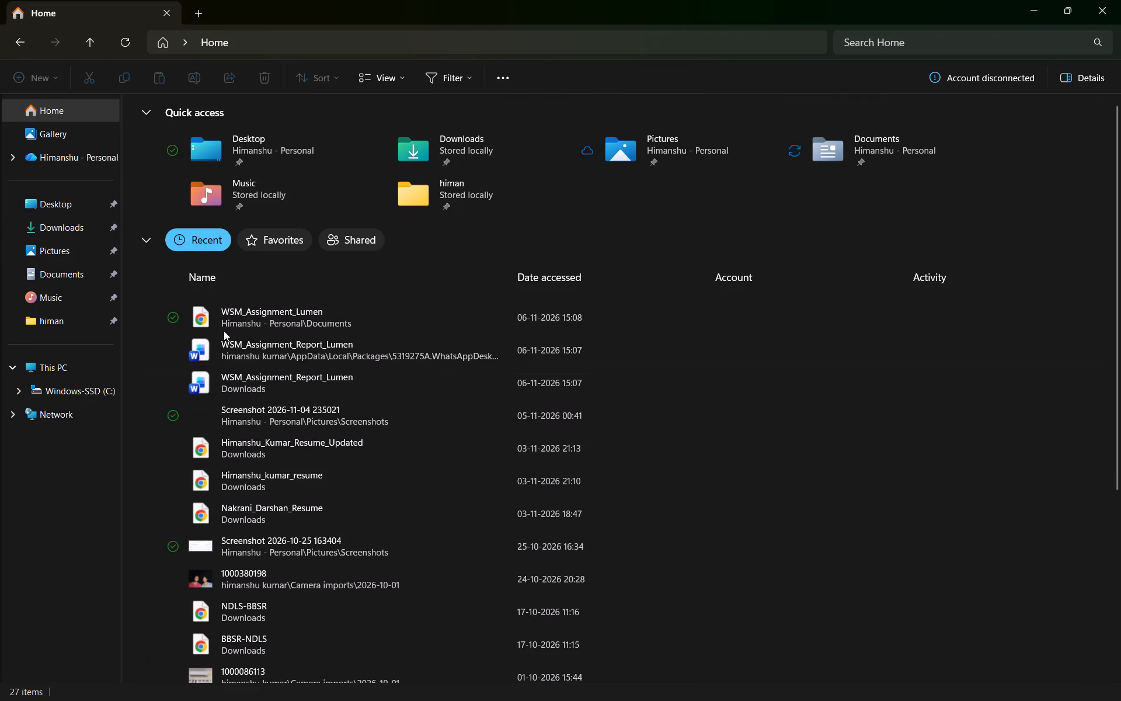
pyautogui.doubleClick(217, 309)
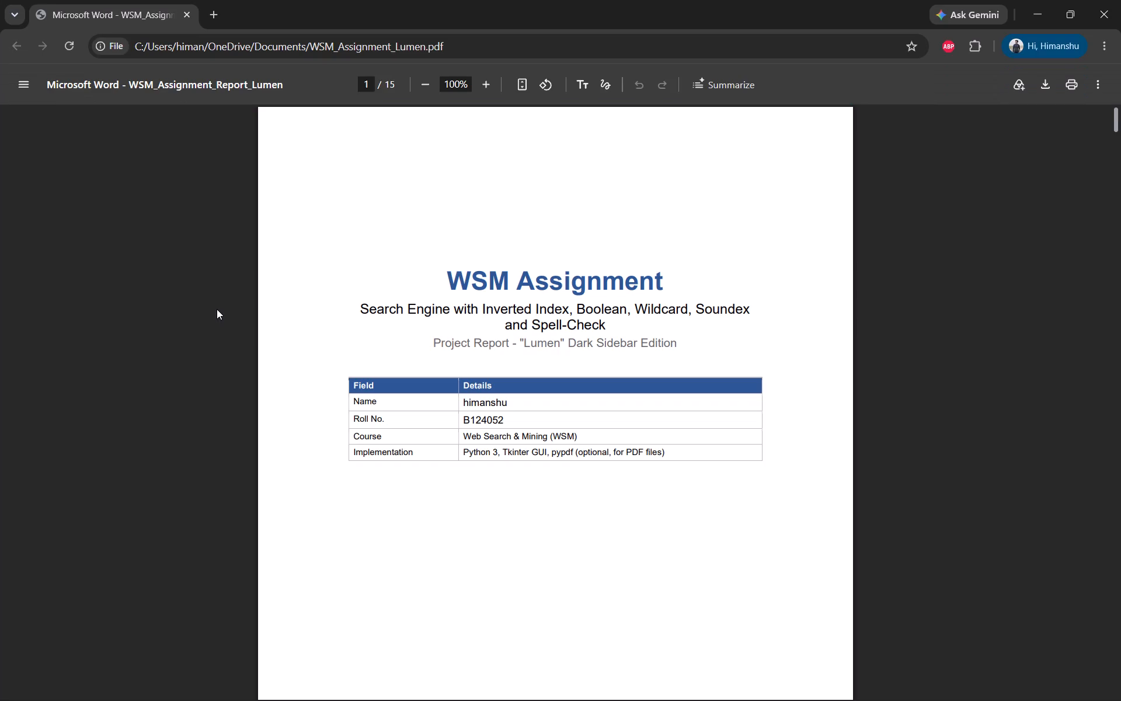
# Look through the exported PDF from the cover page onward, checking the student details, text sections and screenshot figures.
pyautogui.scroll(-4, 578, 449)
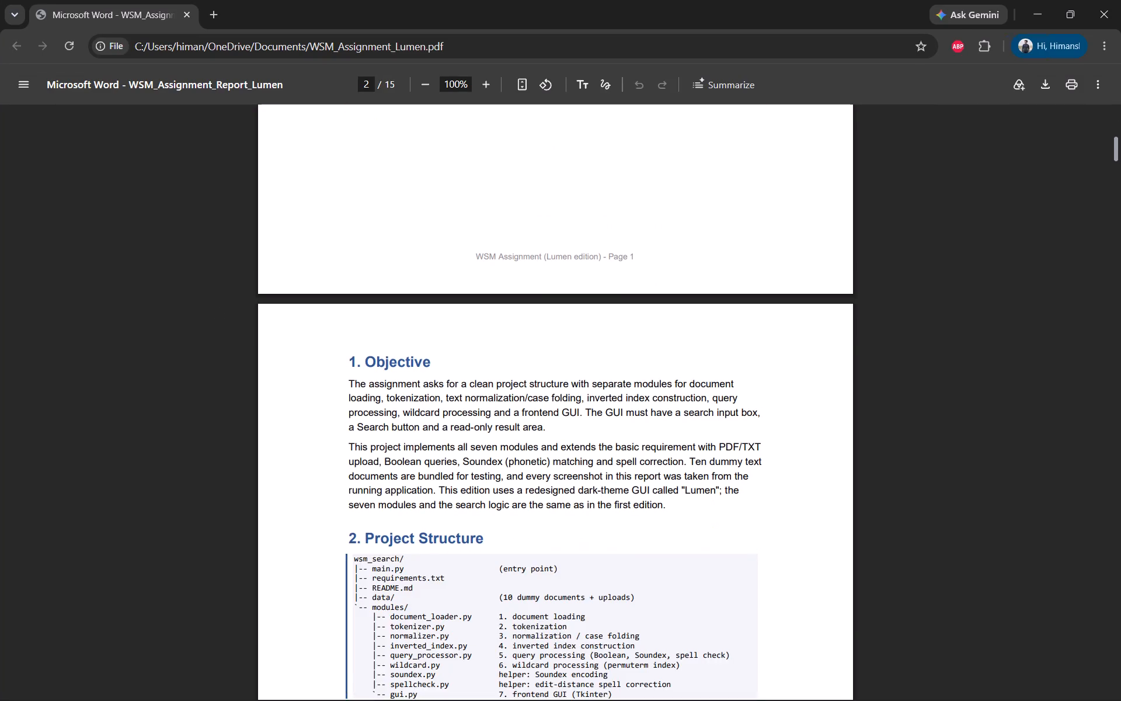
pyautogui.scroll(4, 578, 449)
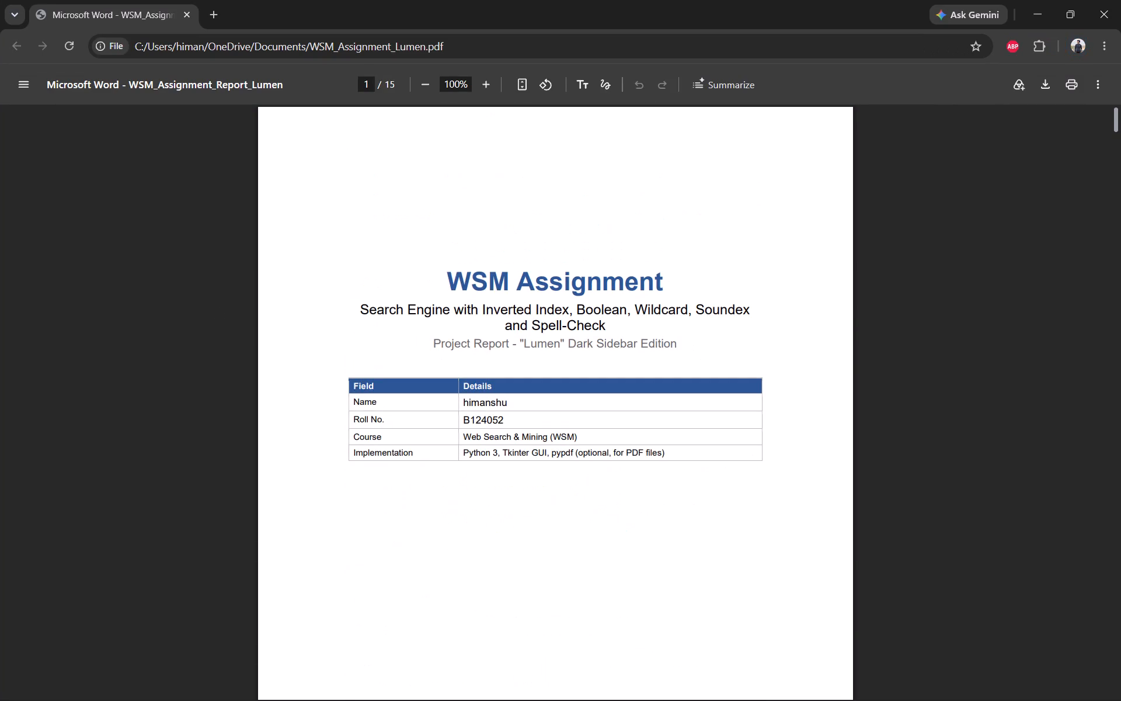
pyautogui.scroll(-3, 578, 449)
pyautogui.scroll(2, 578, 449)
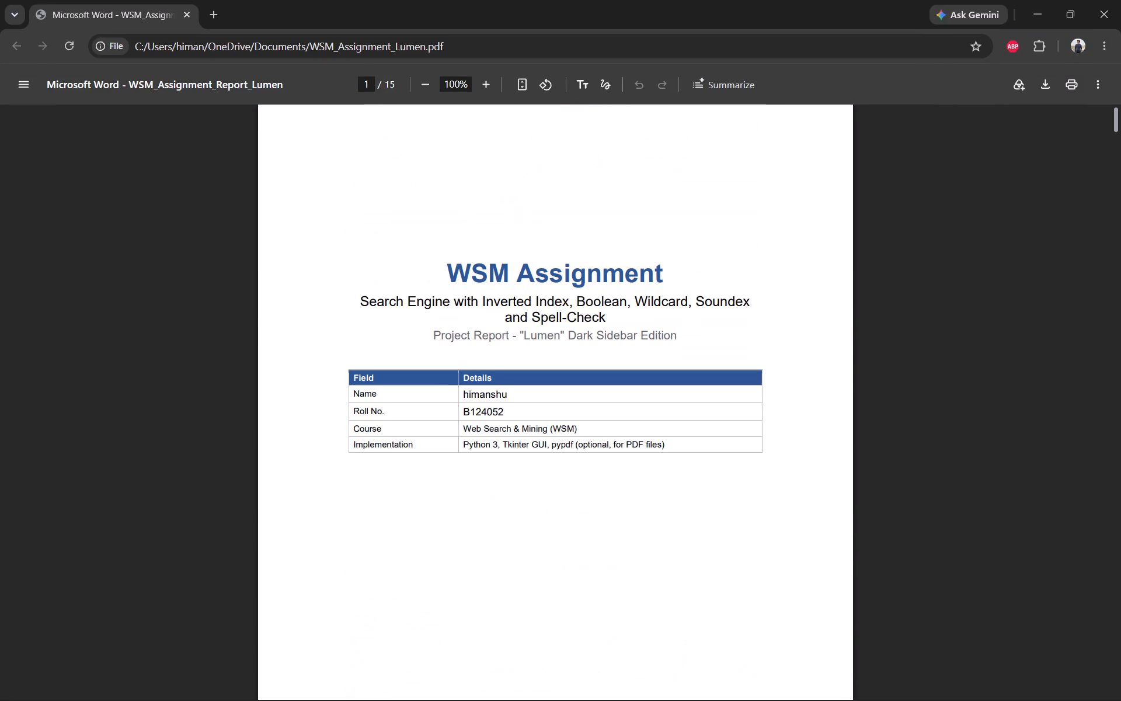
pyautogui.scroll(-7, 578, 449)
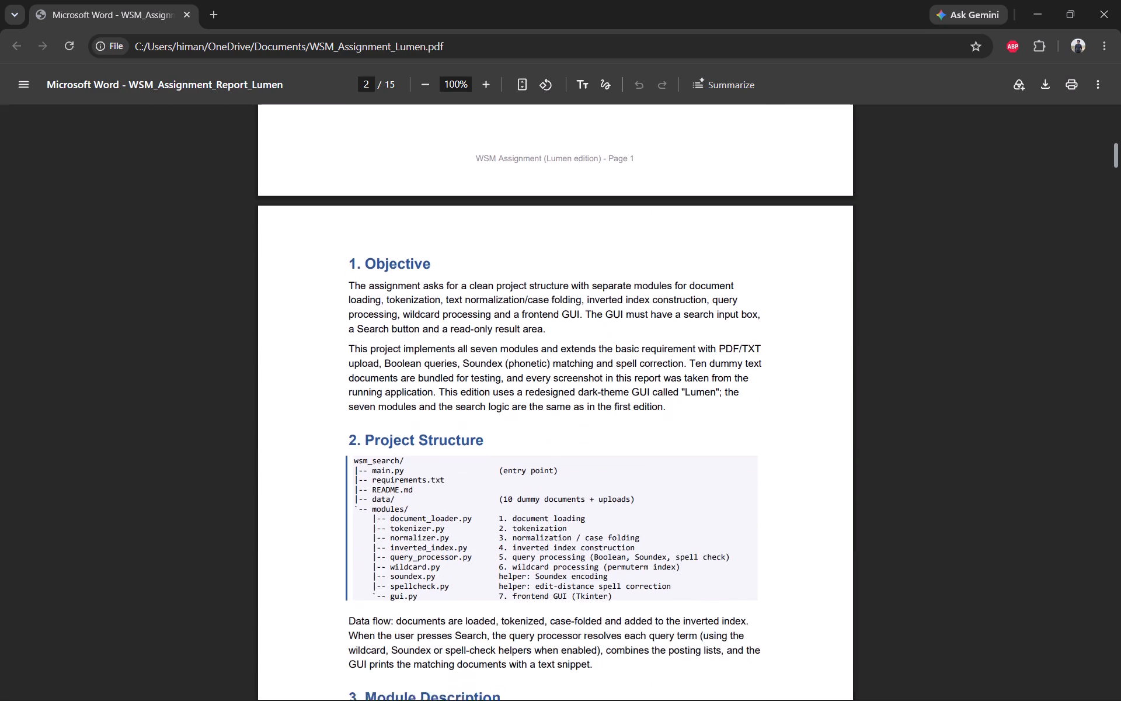
pyautogui.scroll(-10, 578, 449)
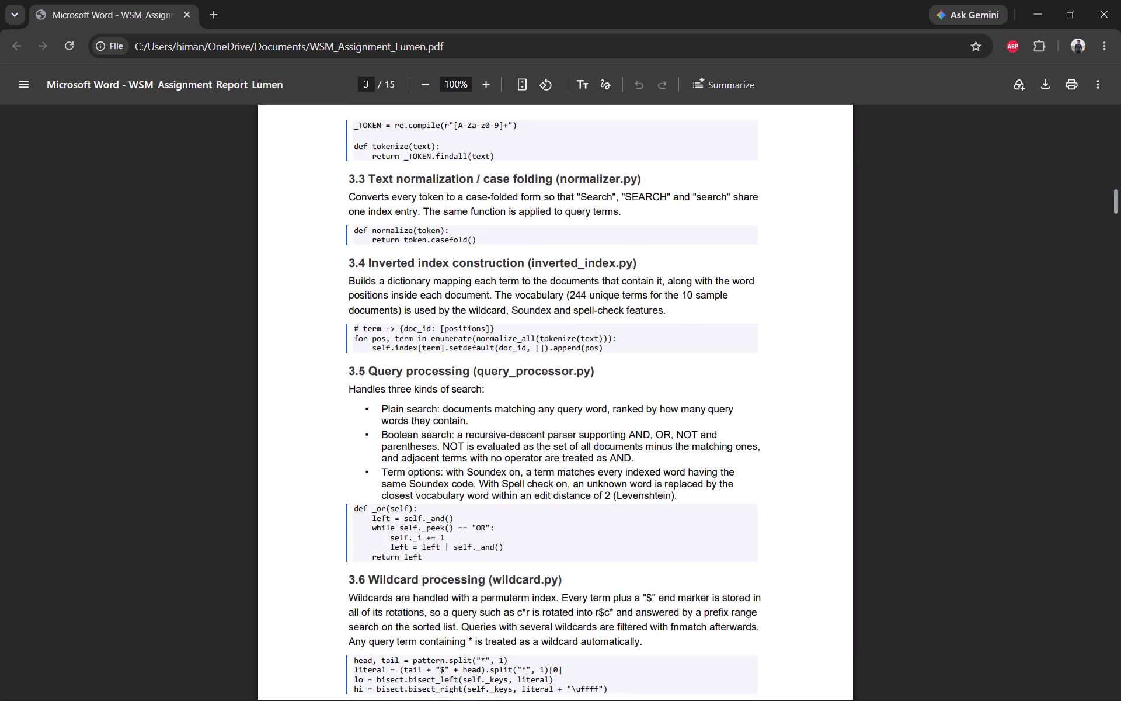
pyautogui.scroll(-10, 578, 449)
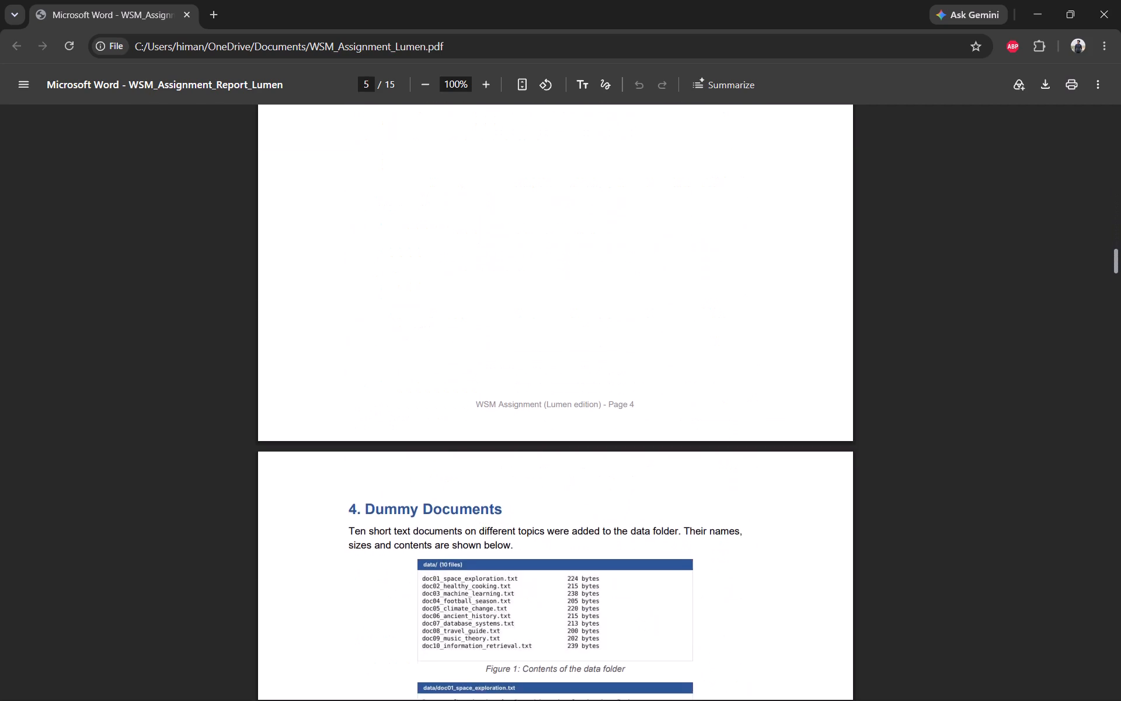
pyautogui.scroll(-10, 578, 449)
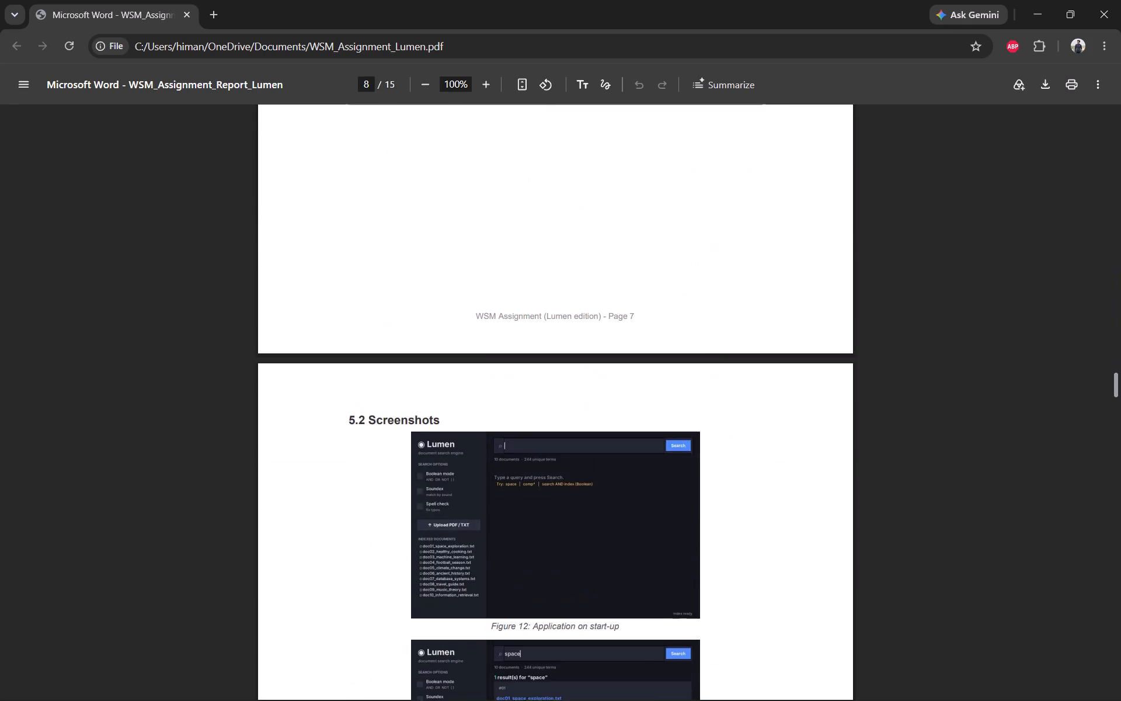
pyautogui.scroll(-4, 578, 449)
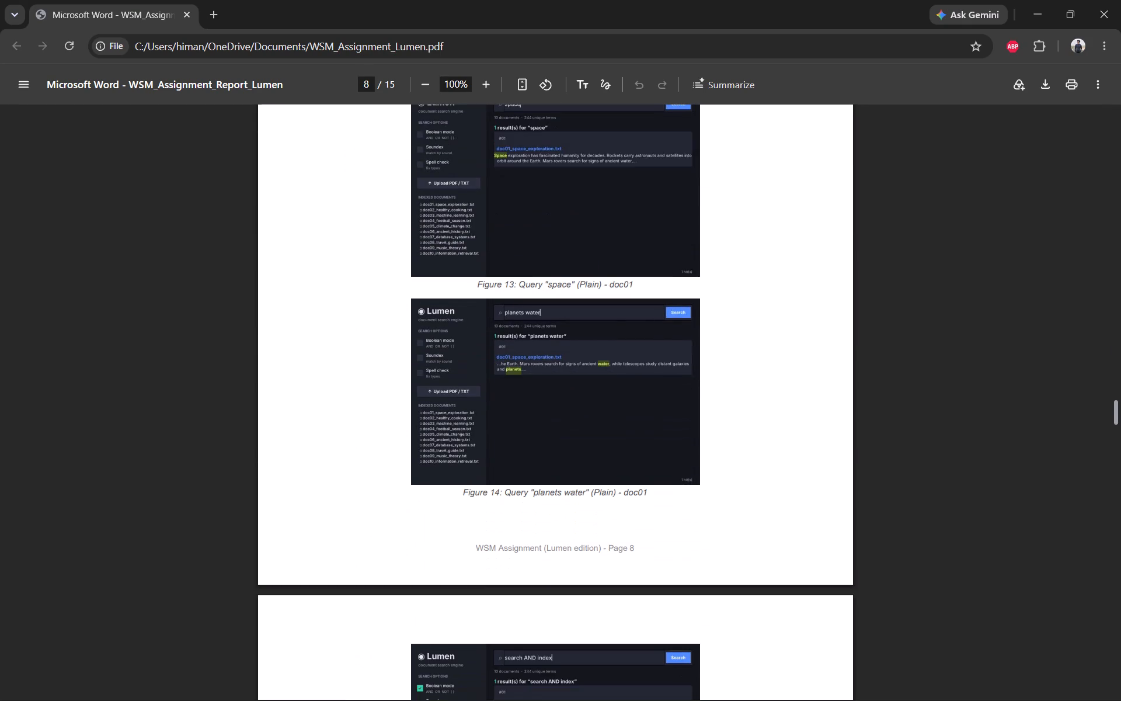
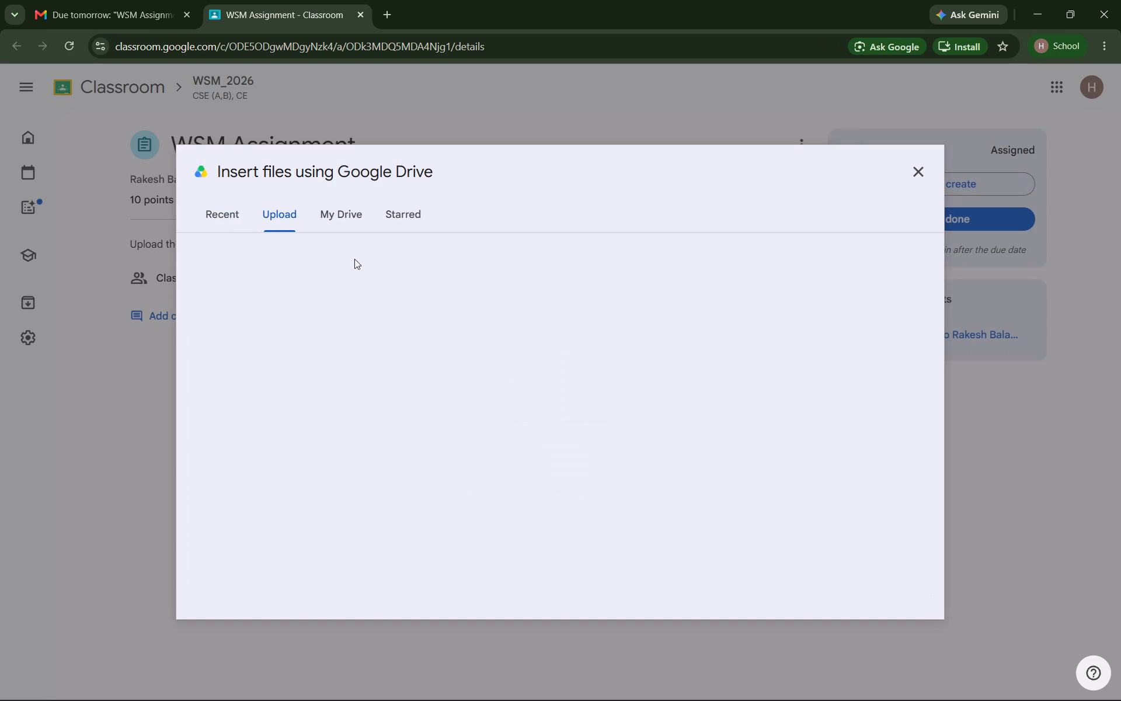
# Look through the recent Google Drive files for the assignment report, and close the file picker.
pyautogui.click(230, 220)
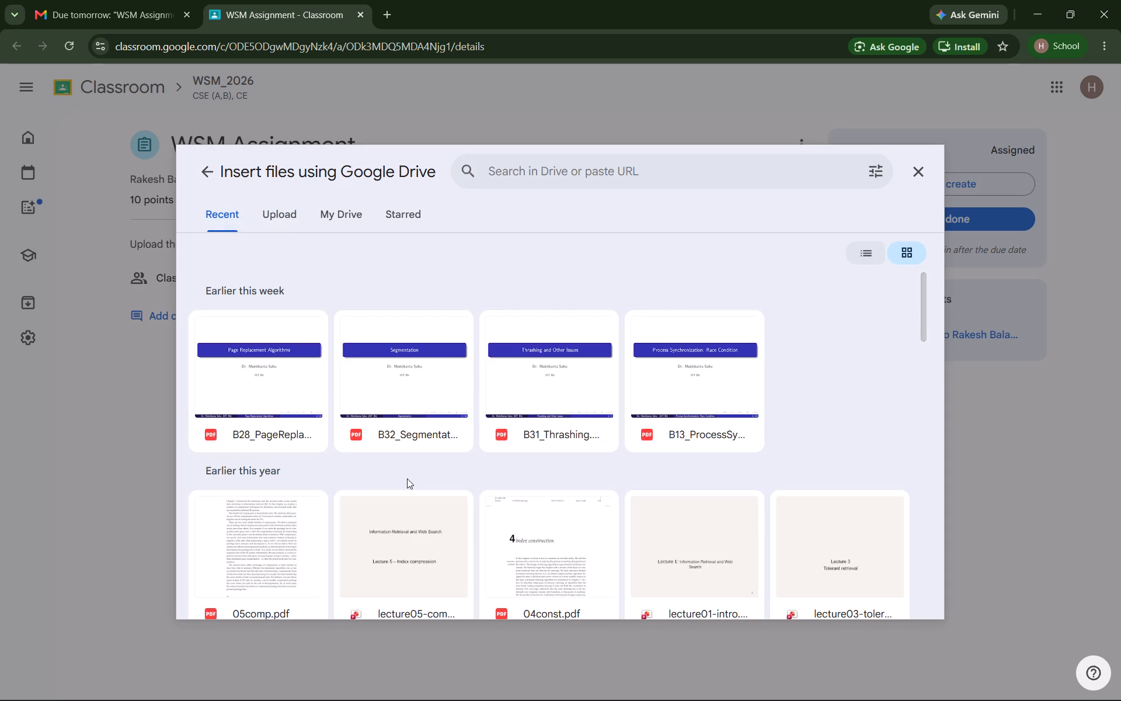
pyautogui.scroll(-2, 407, 478)
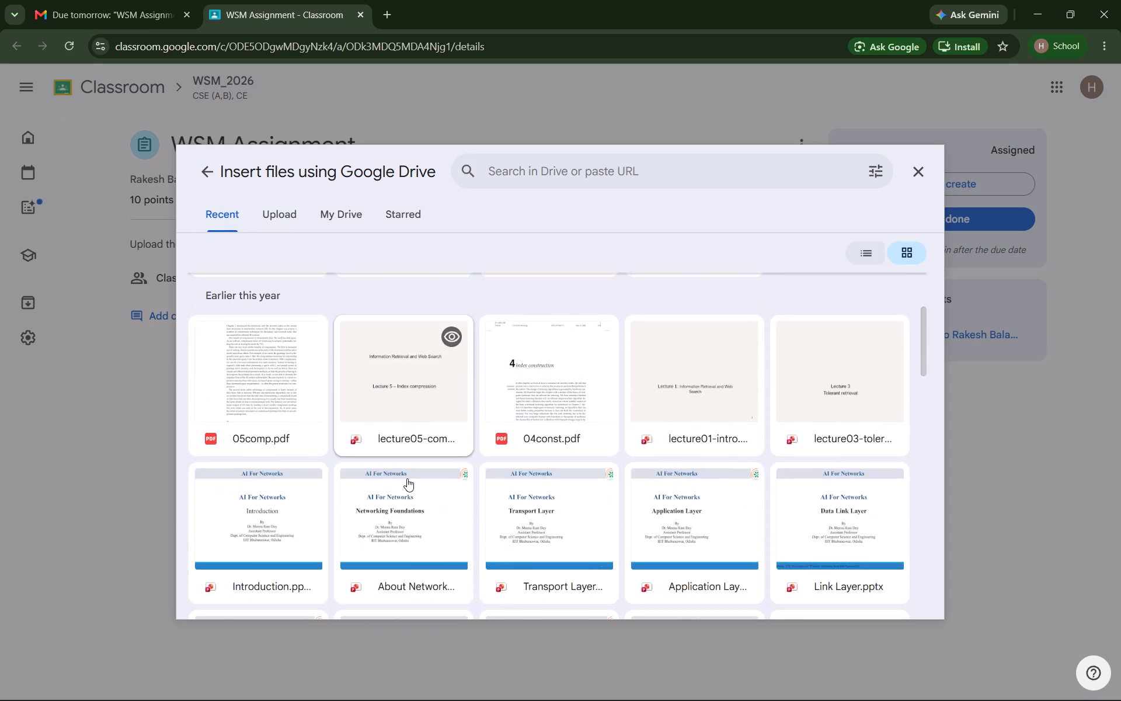
pyautogui.scroll(-7, 407, 478)
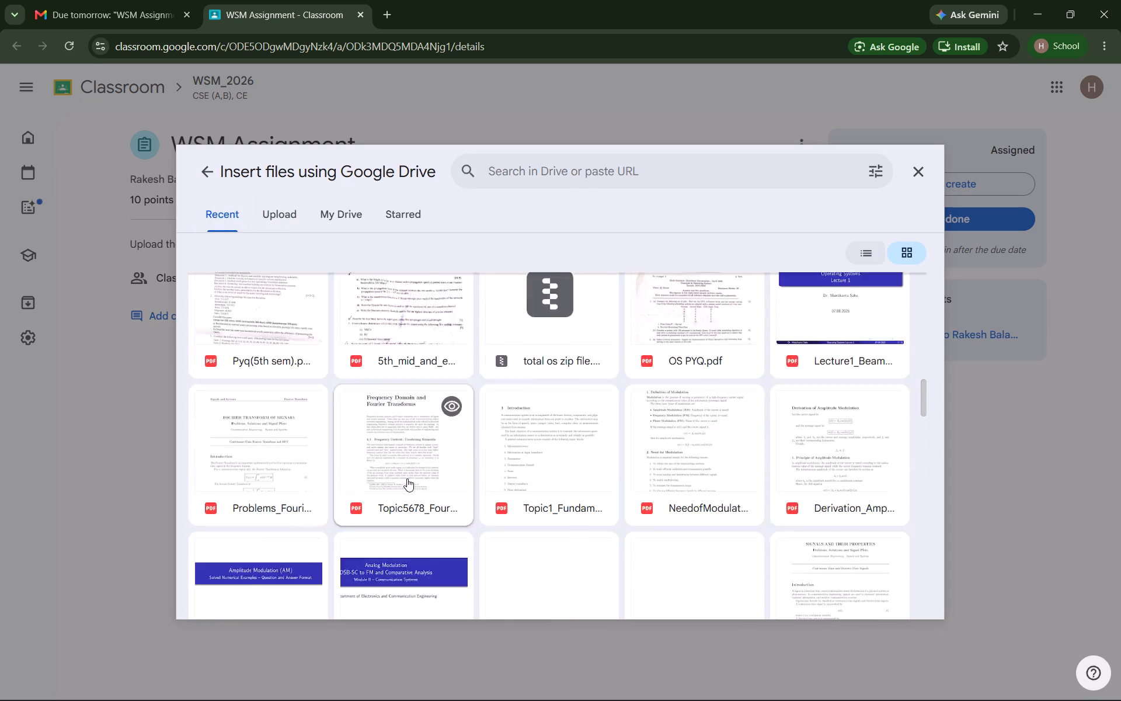
pyautogui.scroll(-4, 407, 478)
pyautogui.scroll(5, 407, 478)
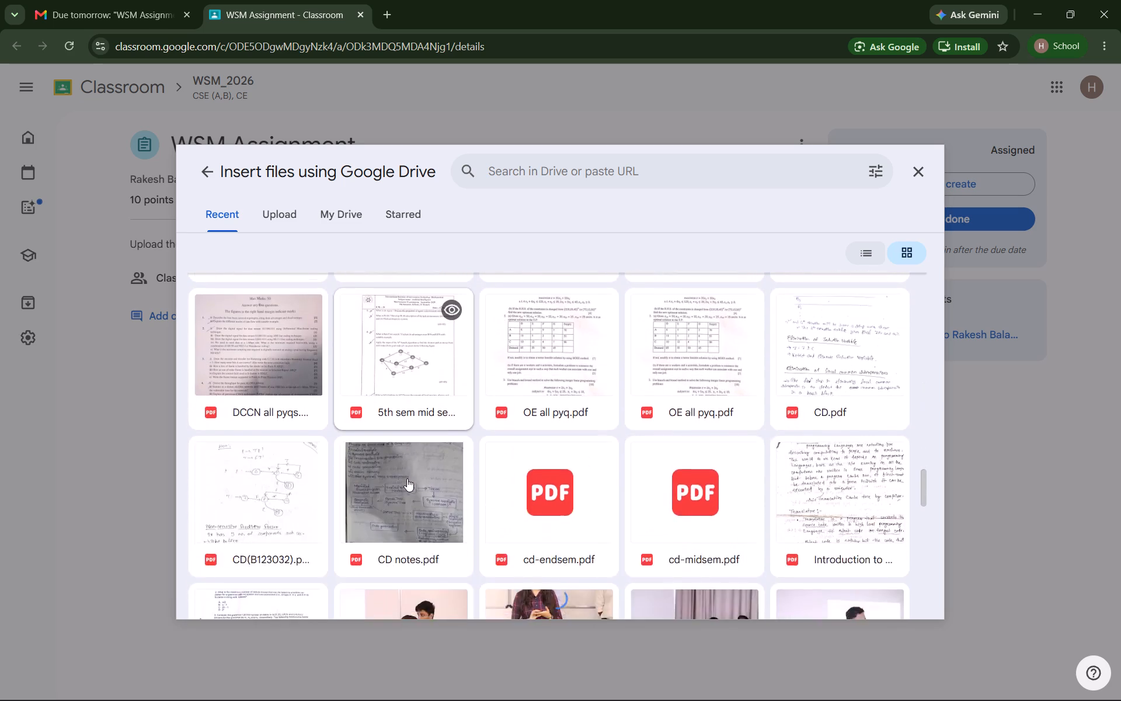
pyautogui.scroll(10, 407, 478)
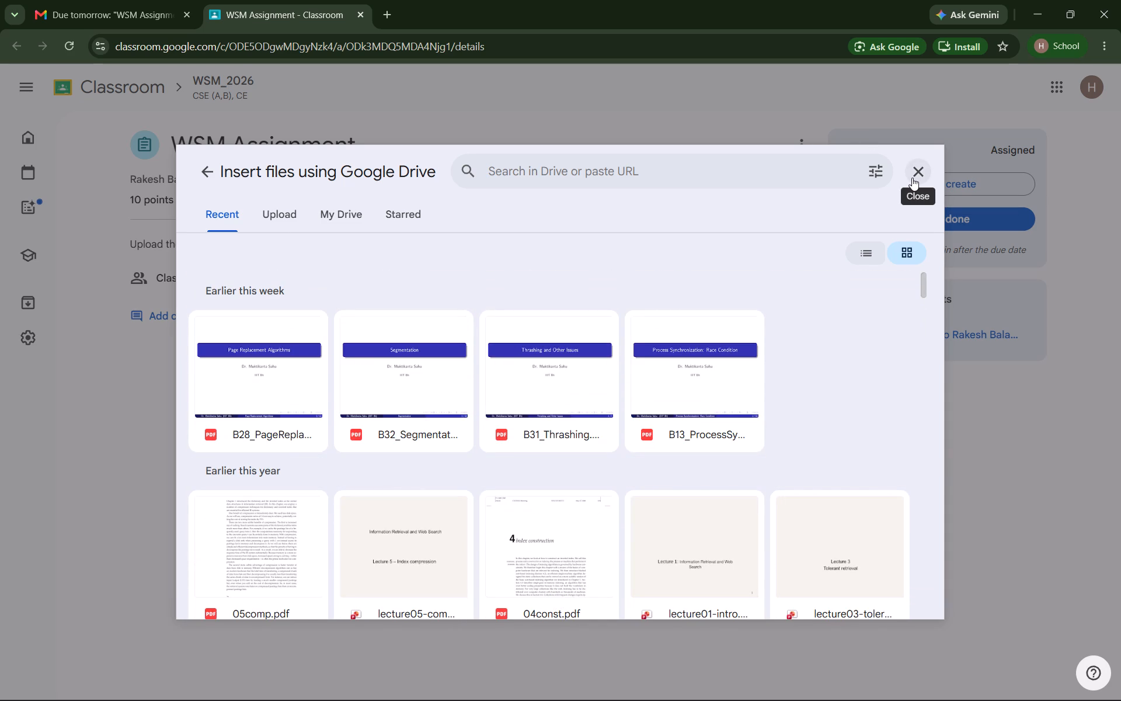
pyautogui.click(912, 178)
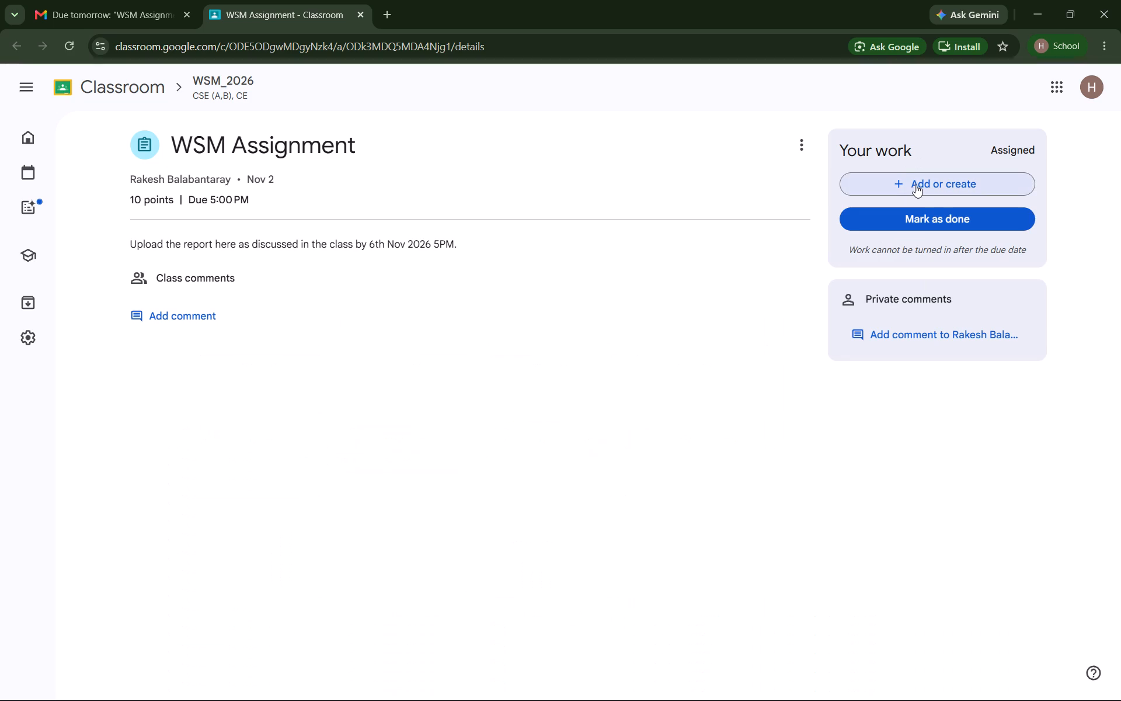
# Reopen the file attachment picker for the WSM Assignment and look through My Drive, Starred and Recent for the report.
pyautogui.click(915, 185)
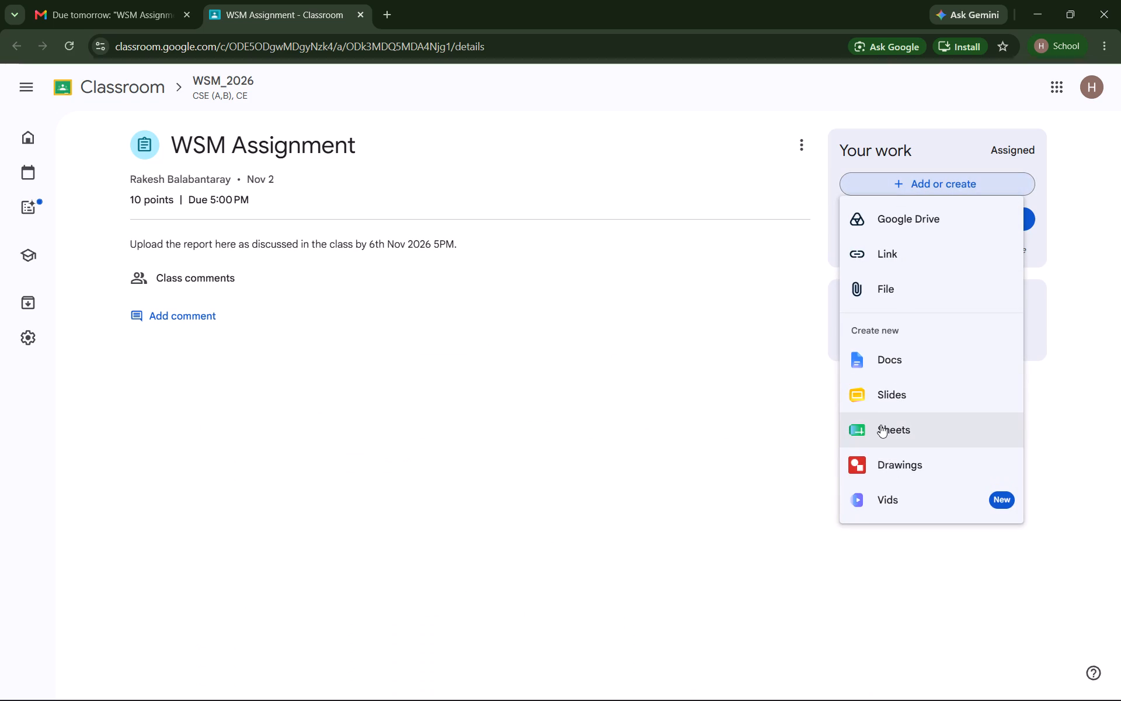
pyautogui.scroll(-2, 880, 425)
pyautogui.click(886, 296)
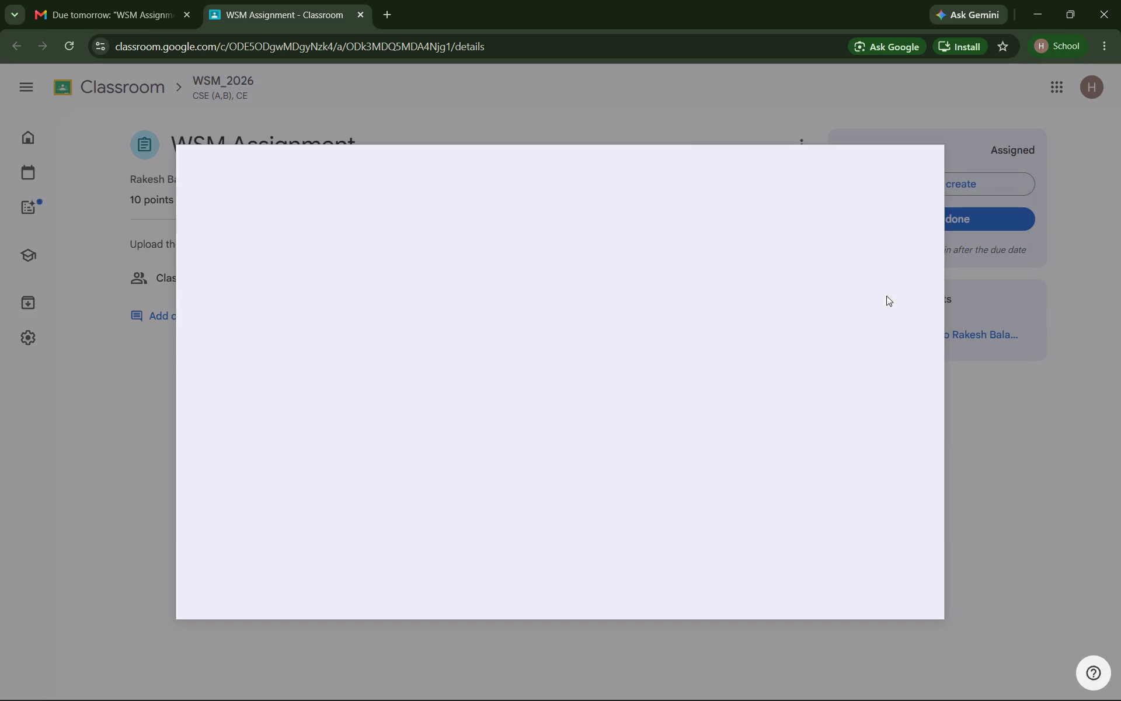
pyautogui.click(330, 217)
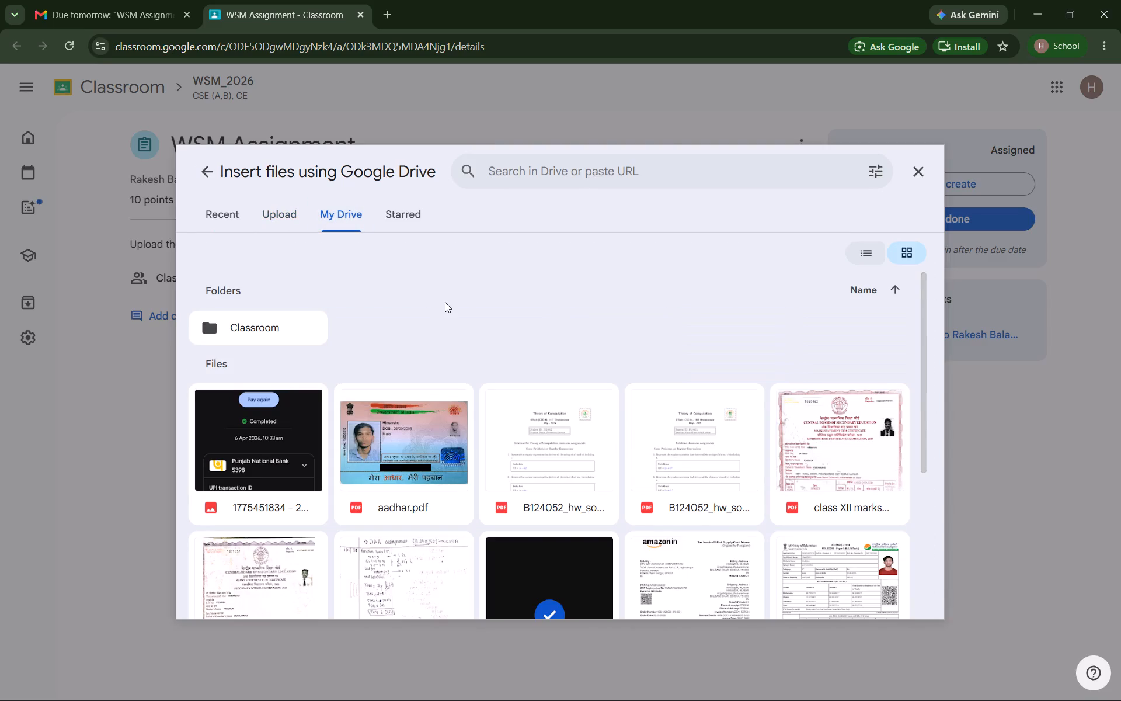
pyautogui.scroll(-5, 445, 302)
pyautogui.scroll(6, 445, 302)
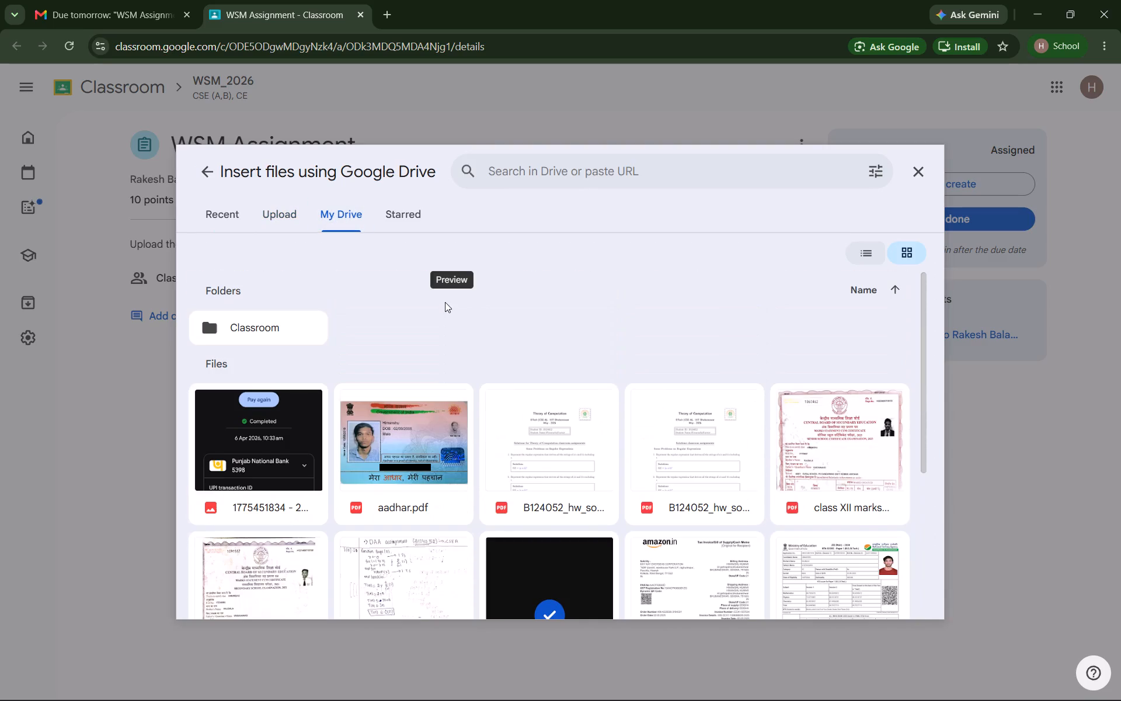
pyautogui.moveTo(399, 197); pyautogui.dragTo(403, 216)
pyautogui.click(403, 216)
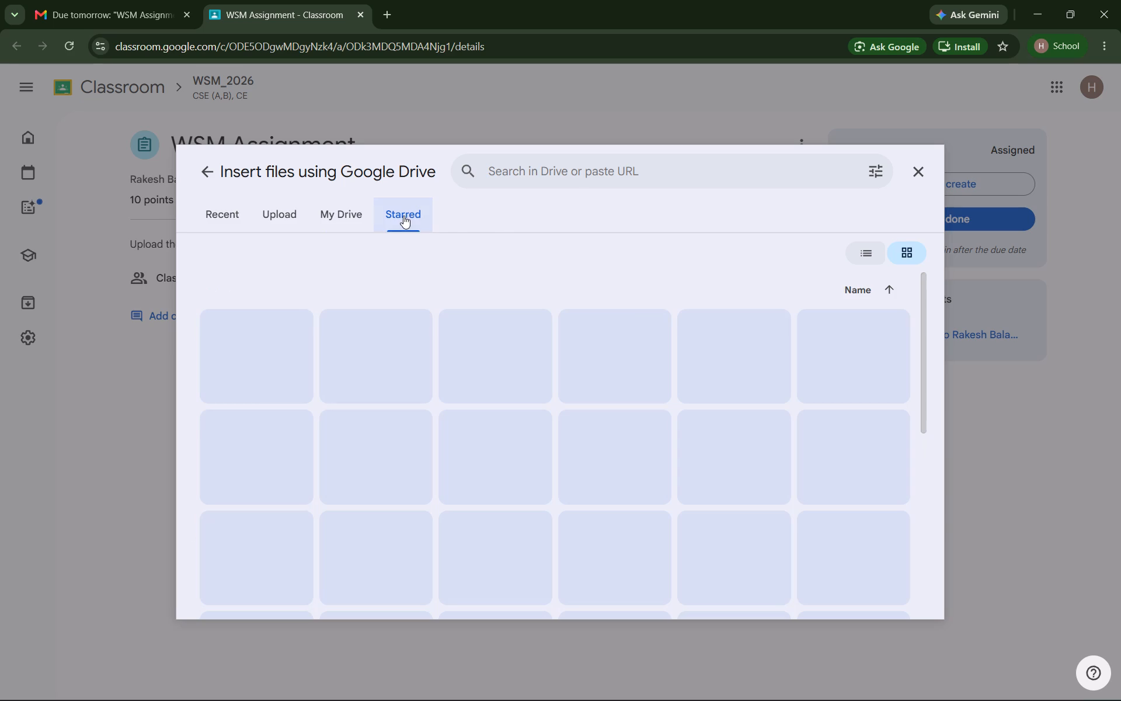
pyautogui.click(346, 213)
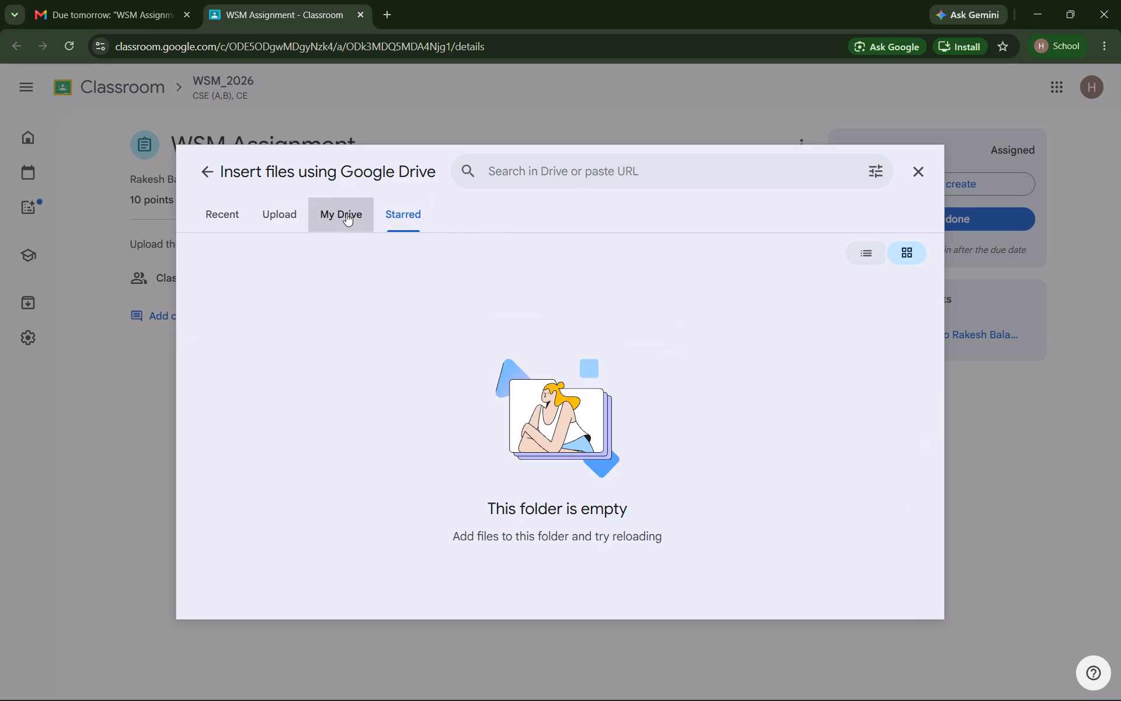
pyautogui.click(286, 203)
pyautogui.click(232, 207)
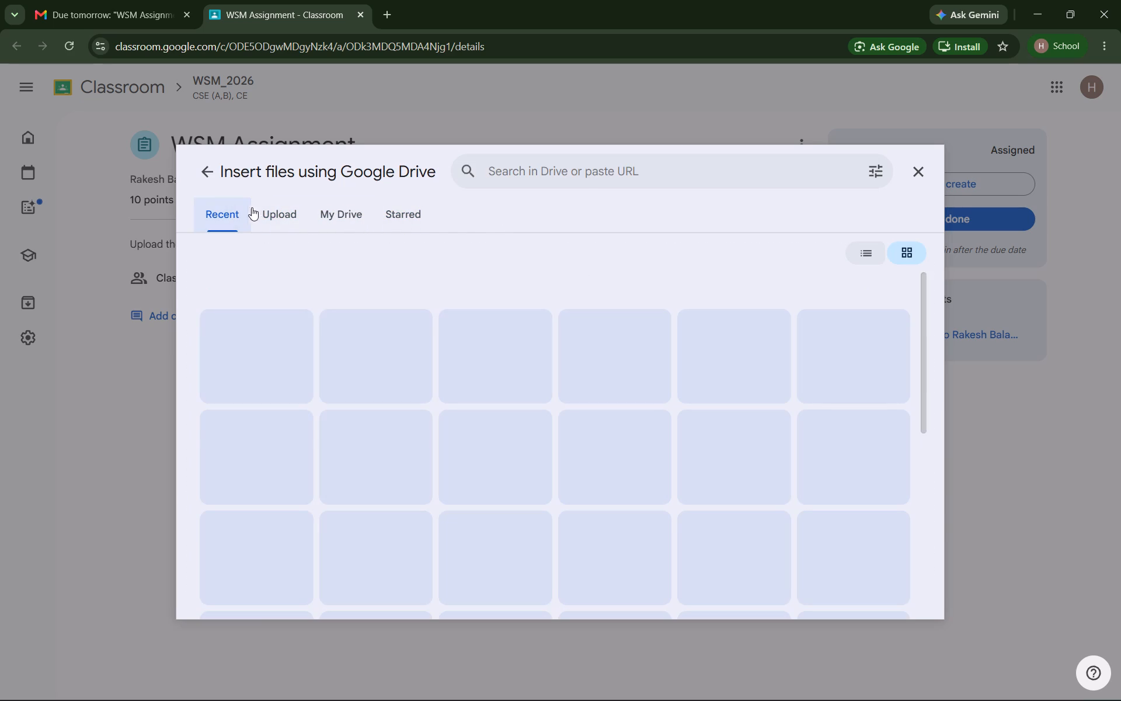
# Browse the computer for a file to upload, checking the Downloads, Desktop and Pictures folders for the report PDF.
pyautogui.click(267, 211)
pyautogui.click(549, 454)
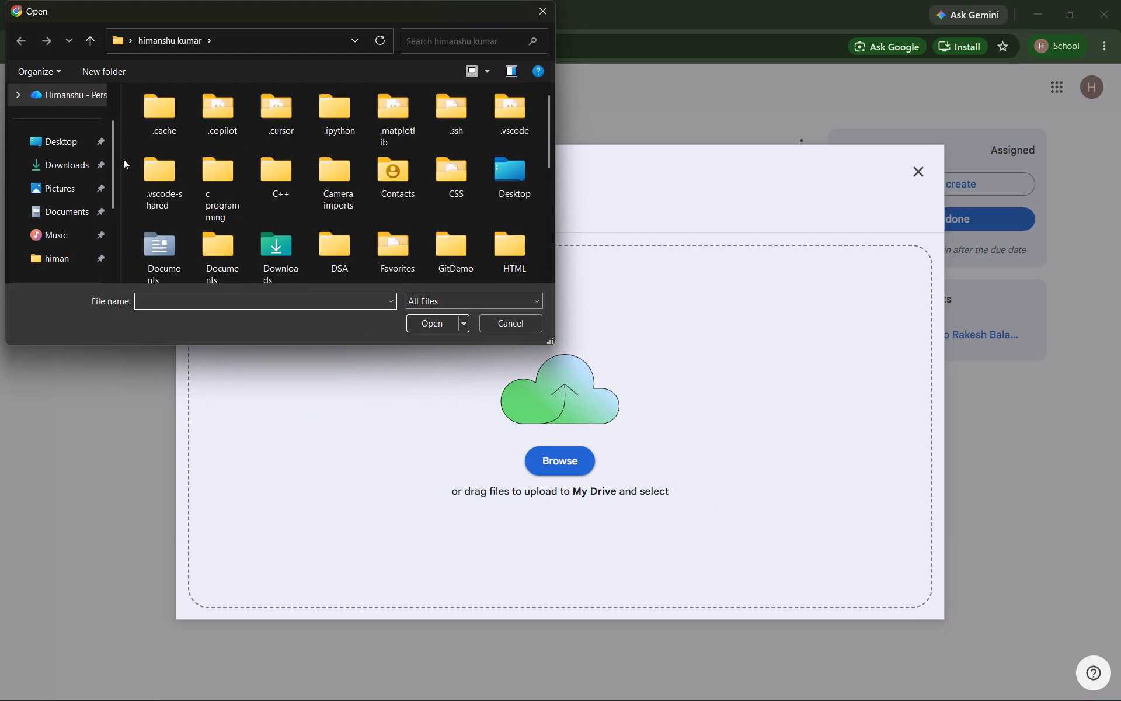
pyautogui.click(77, 154)
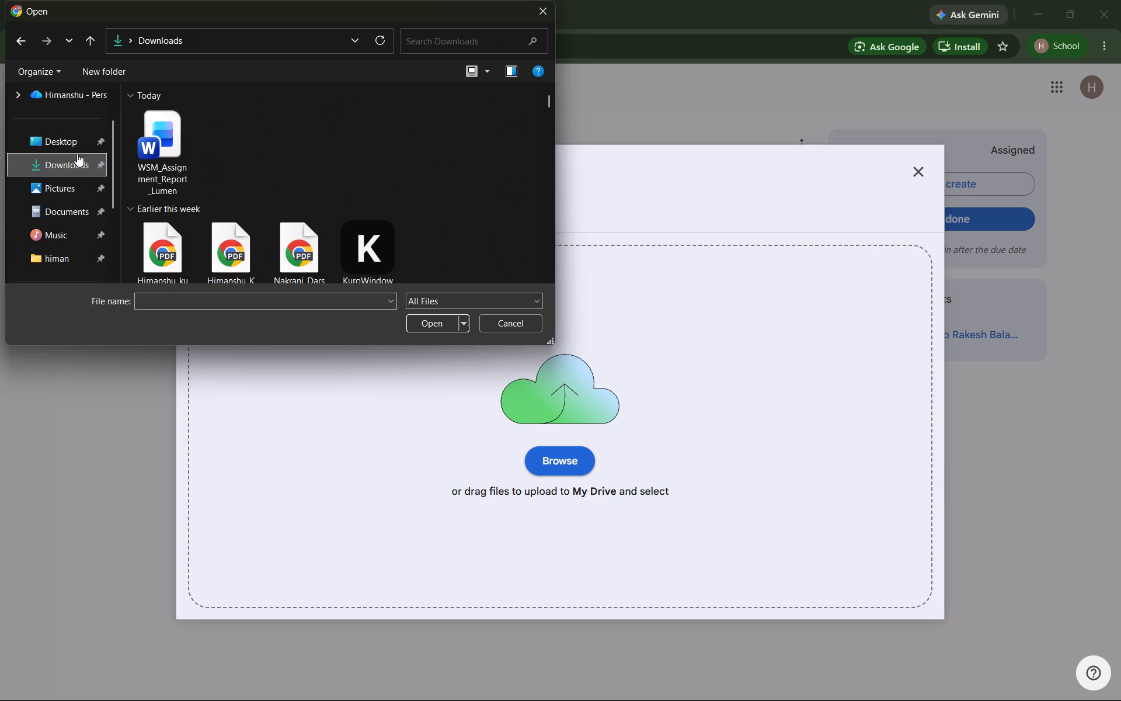
pyautogui.click(70, 138)
pyautogui.click(75, 153)
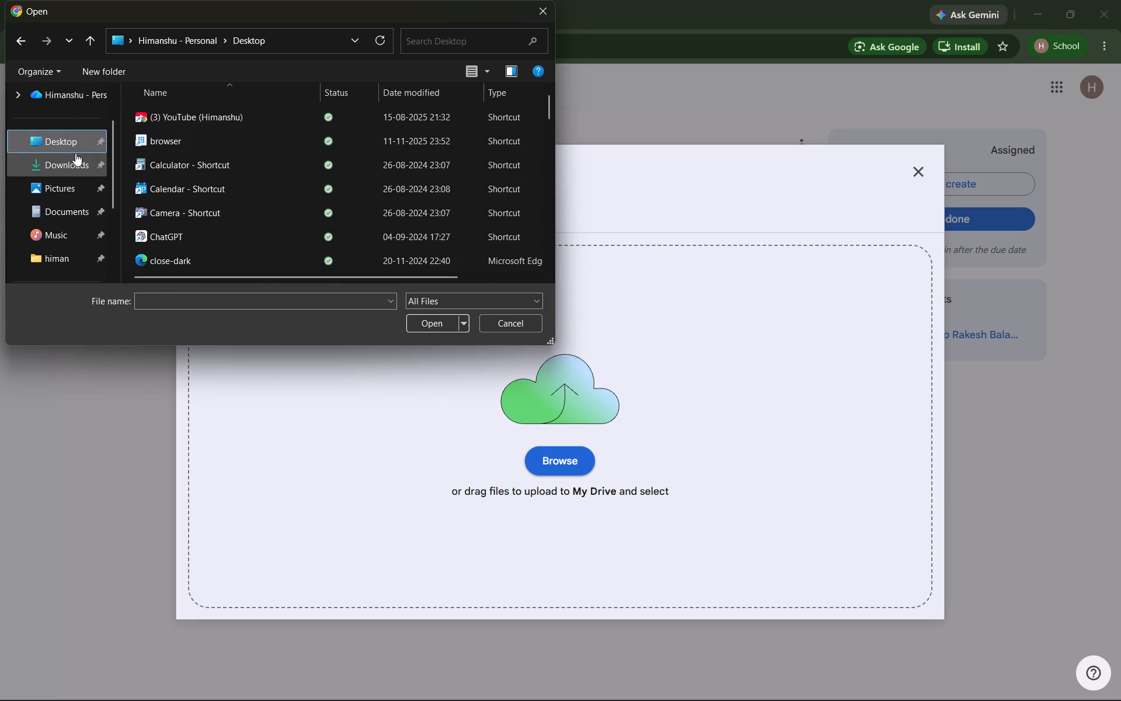
pyautogui.scroll(-1, 90, 178)
pyautogui.scroll(-1, 227, 210)
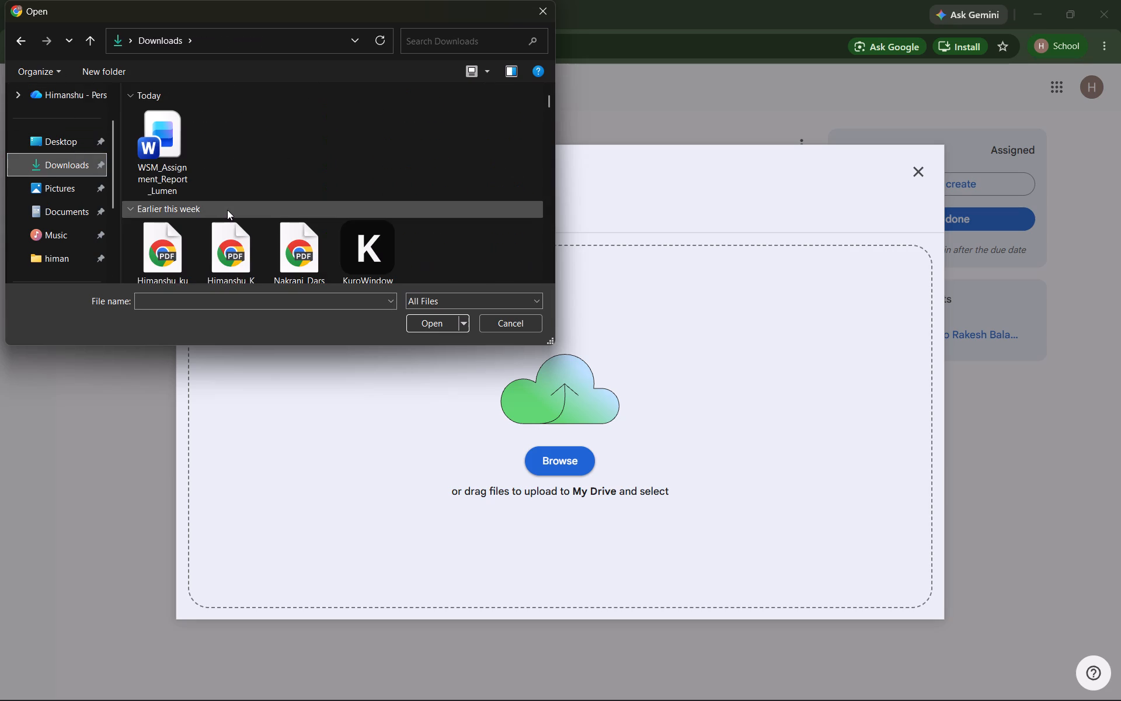
pyautogui.scroll(-1, 227, 210)
pyautogui.click(72, 192)
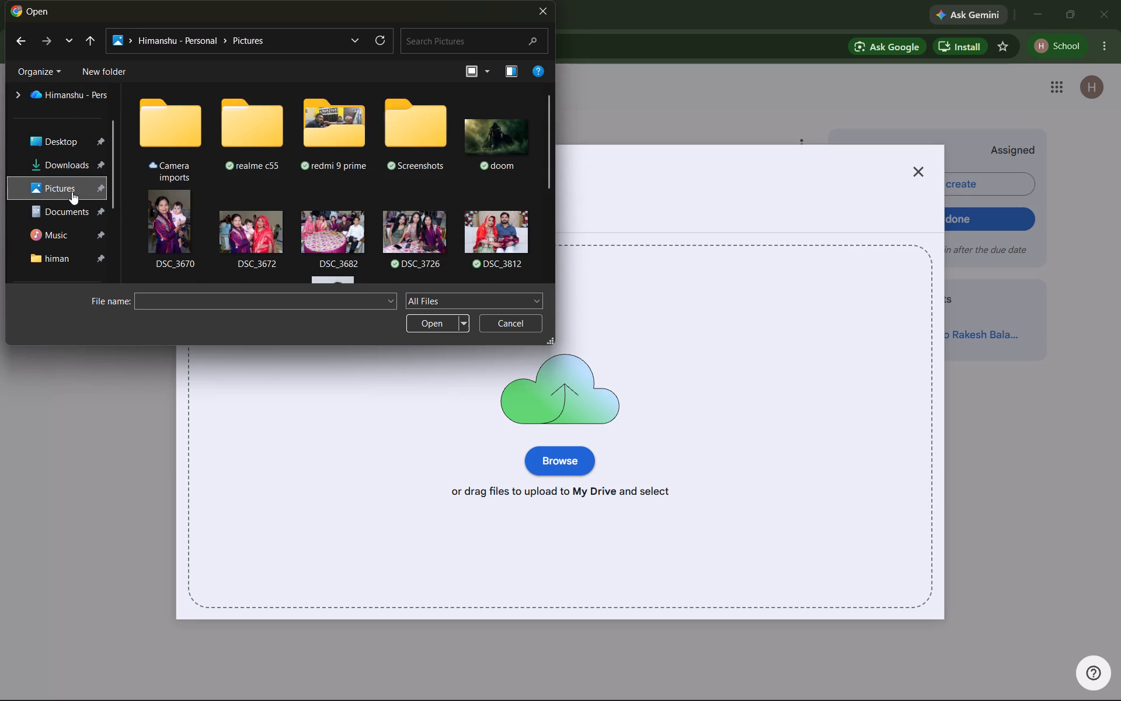
pyautogui.click(67, 165)
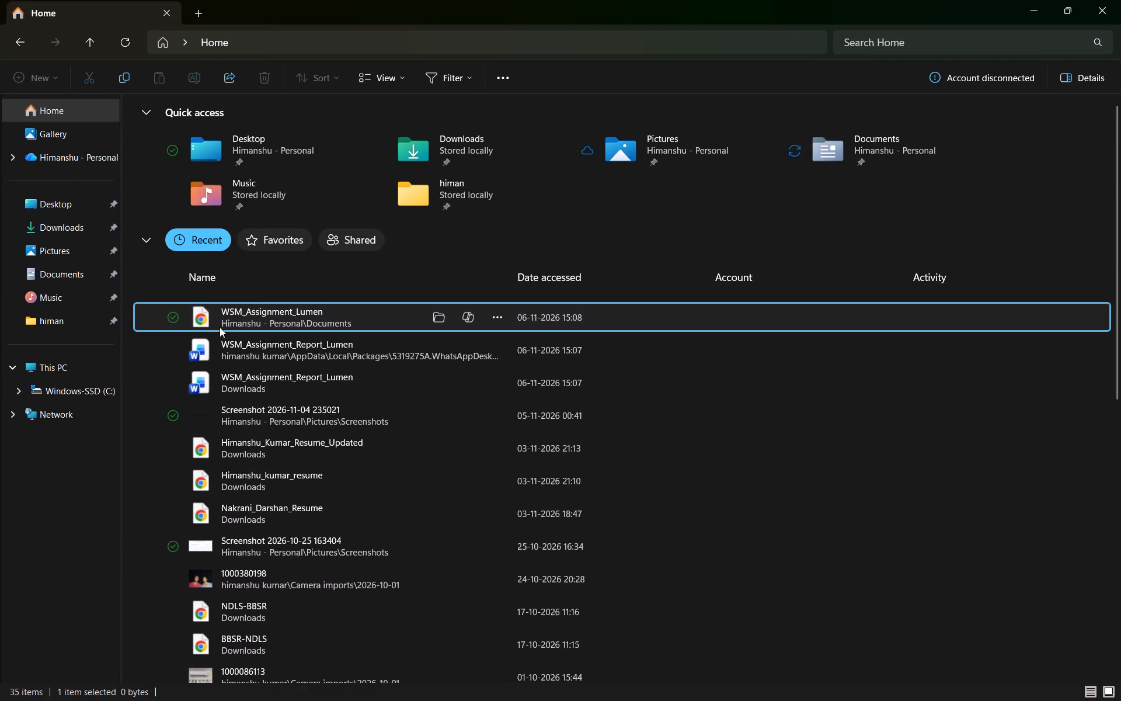
# Switch to File Explorer and open the recent WSM_Assignment_Lumen PDF, closing the file upload dialog and dismissing the Gemini summary tip.
pyautogui.doubleClick(218, 322)
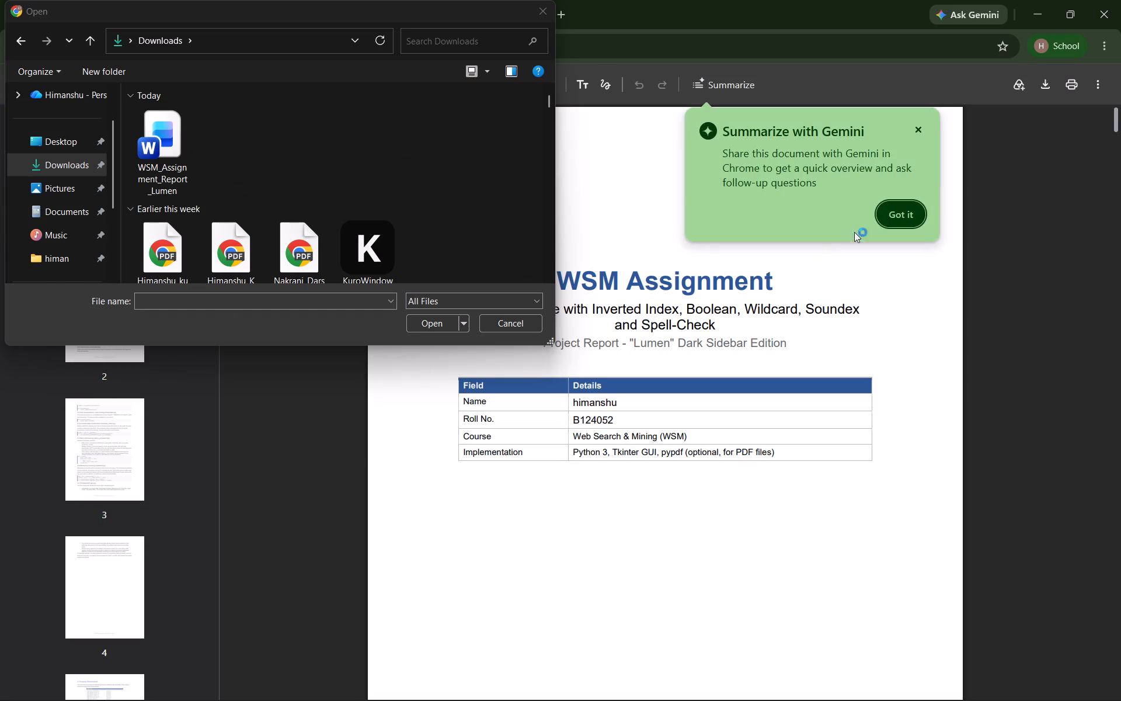
pyautogui.click(890, 207)
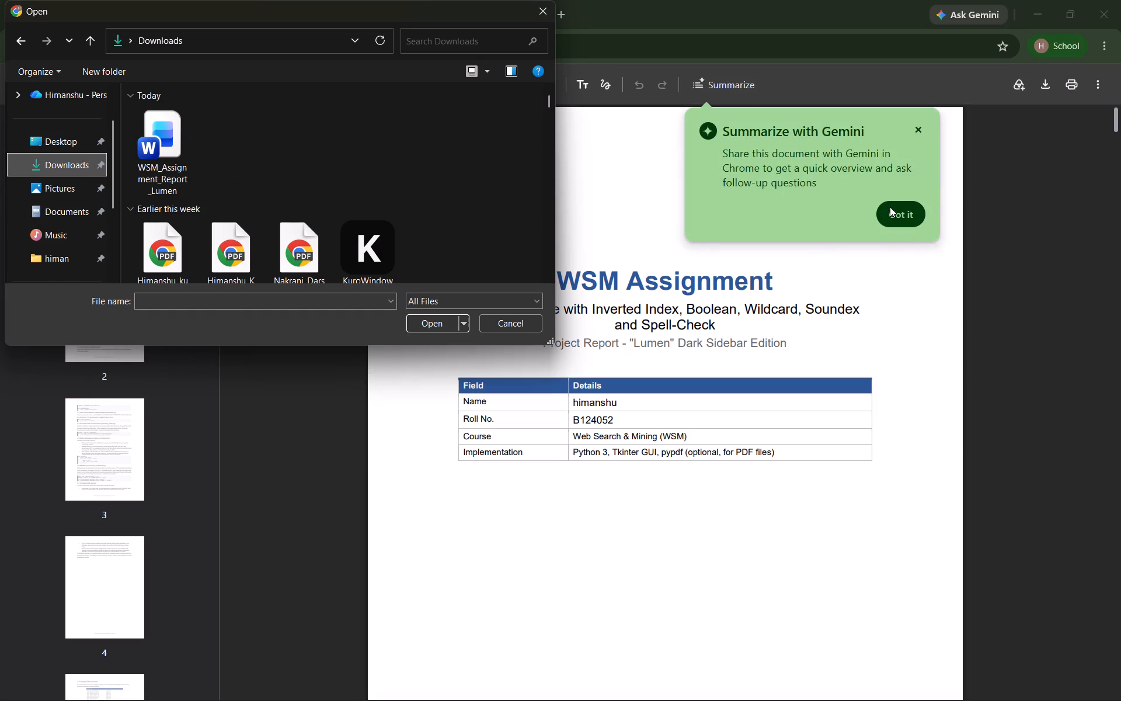
pyautogui.click(903, 204)
pyautogui.click(903, 206)
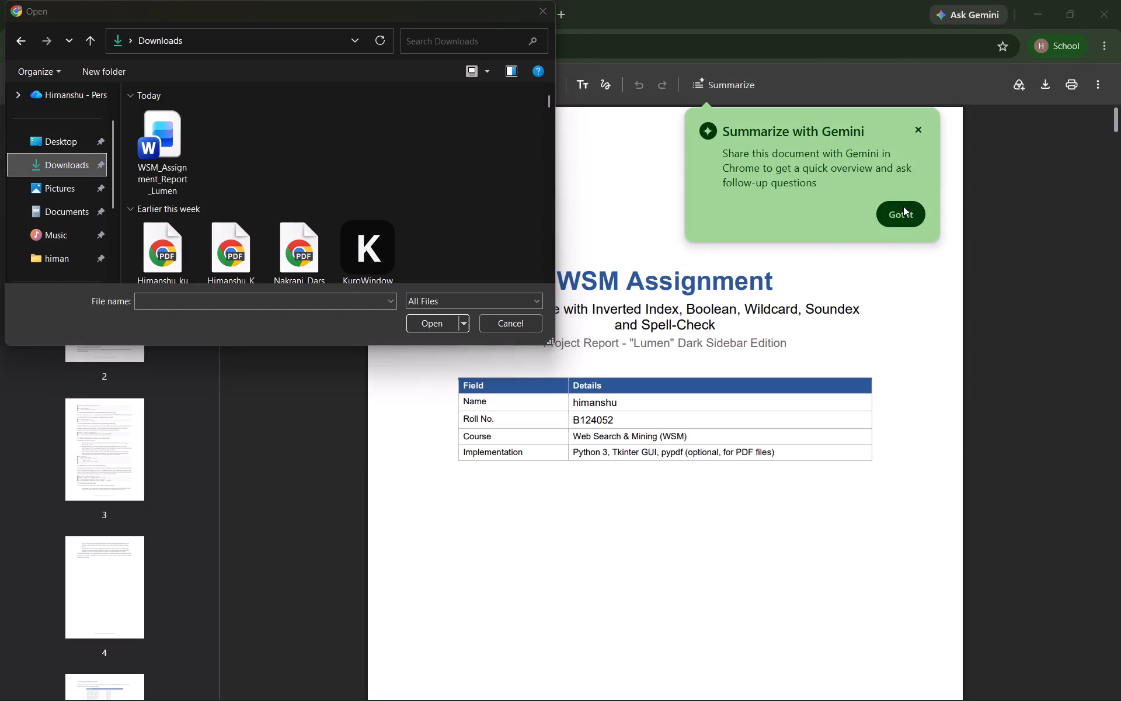
pyautogui.click(904, 216)
pyautogui.click(544, 13)
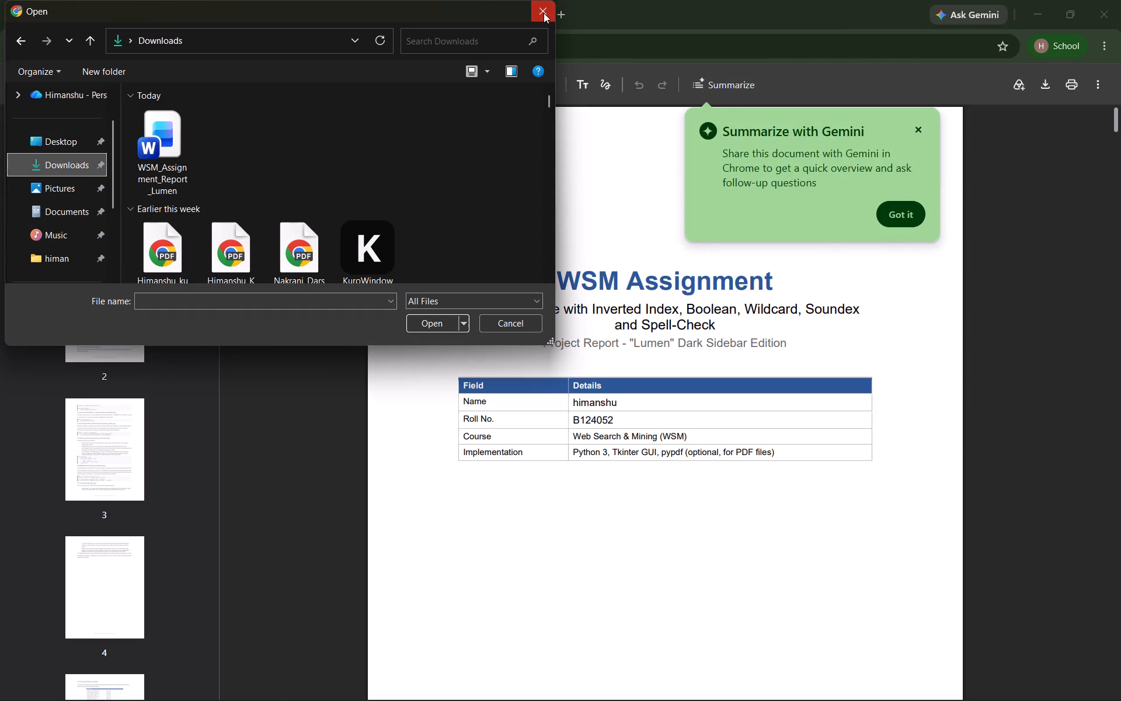
pyautogui.click(897, 211)
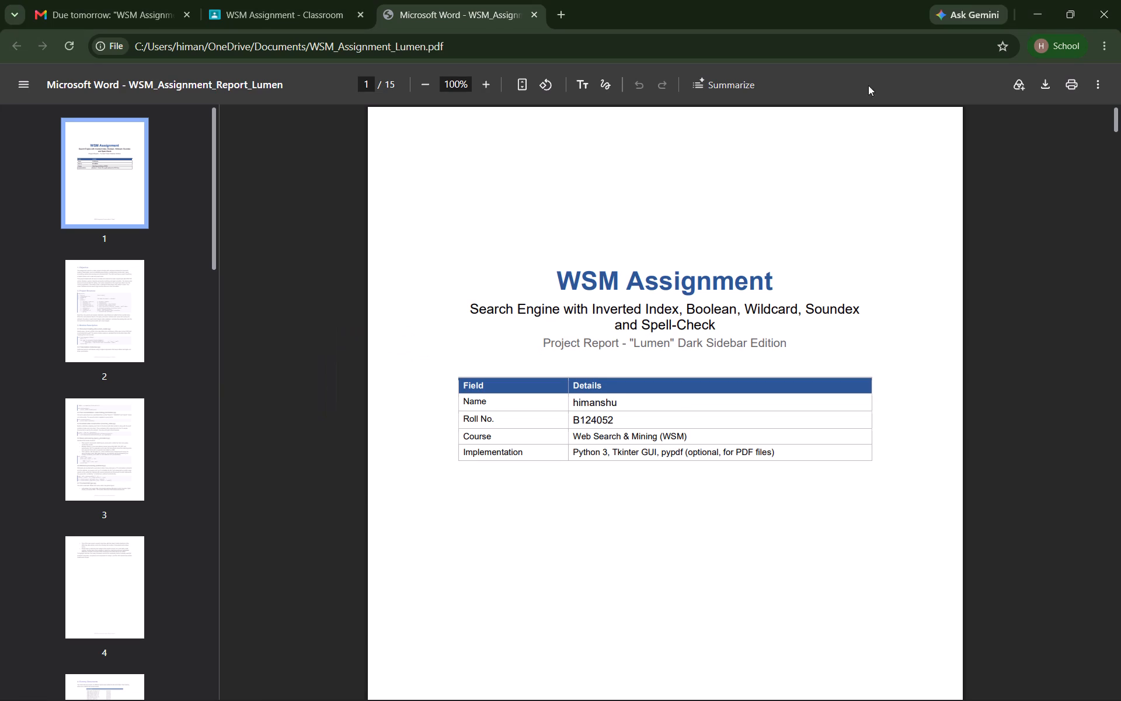
# Start downloading a copy of the PDF to the Downloads folder and open its file name for editing.
pyautogui.click(1045, 92)
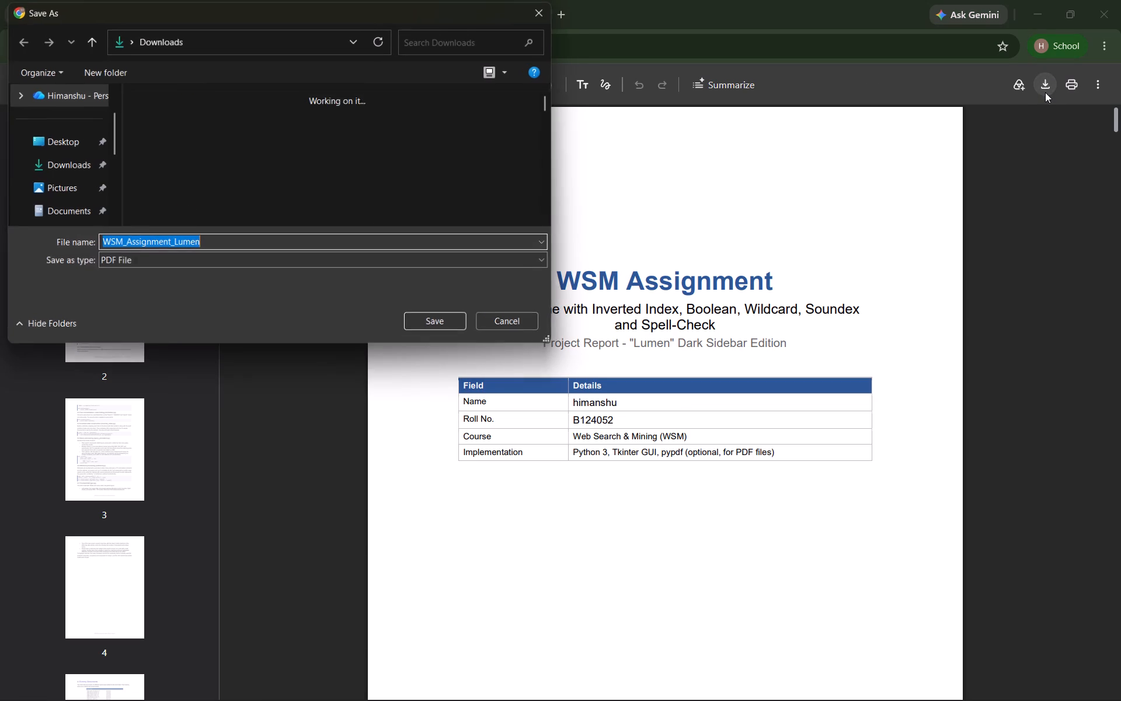
pyautogui.click(172, 244)
pyautogui.click(217, 238)
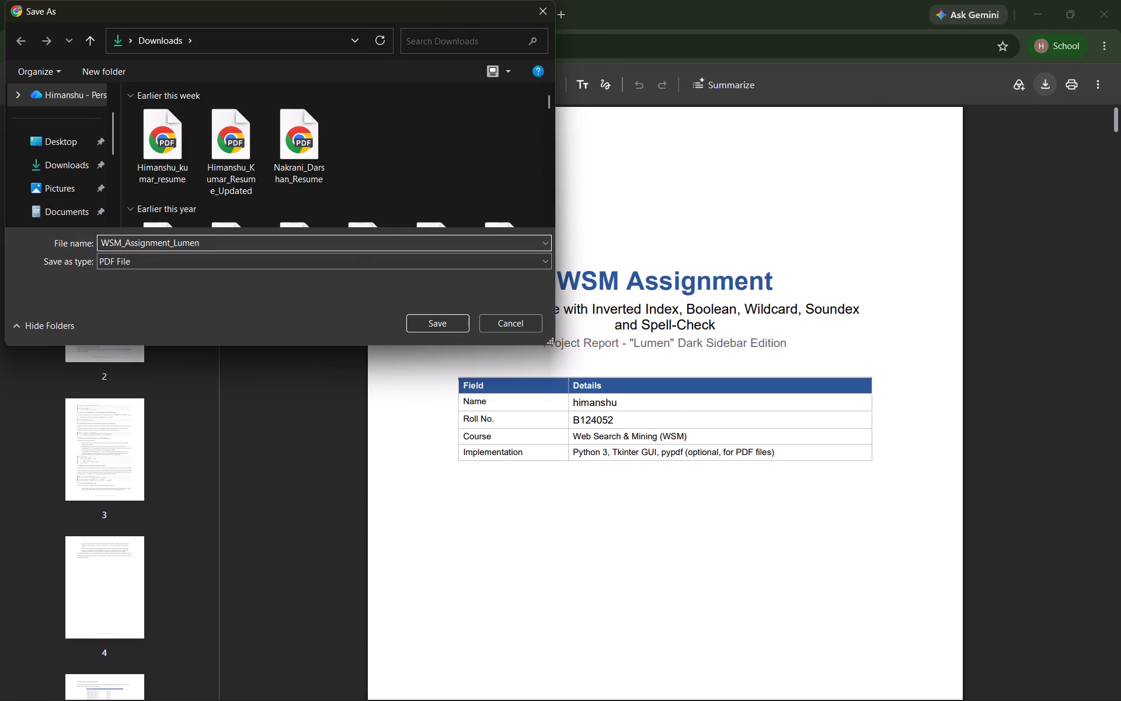
# Save the PDF copy in the Downloads folder as WSM_Assignment_Lumen.
pyautogui.press('Return')
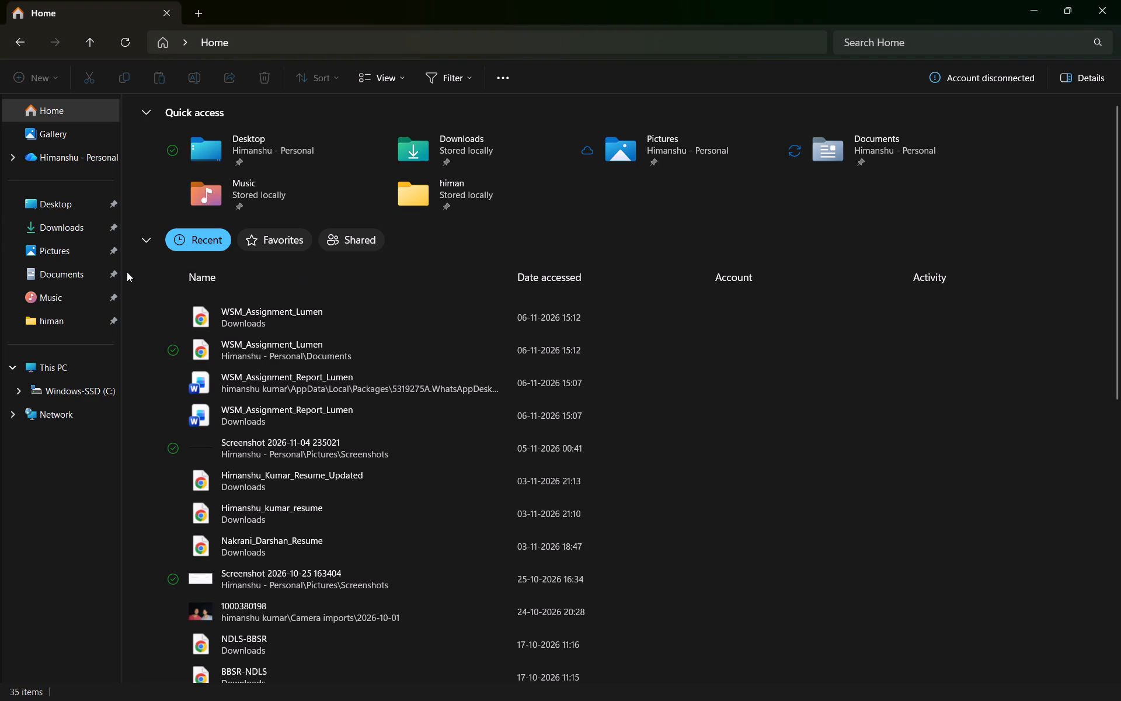
# Switch to File Explorer and look in the Downloads folder for the saved WSM_Assignment_Lumen PDF among today's files.
pyautogui.click(82, 217)
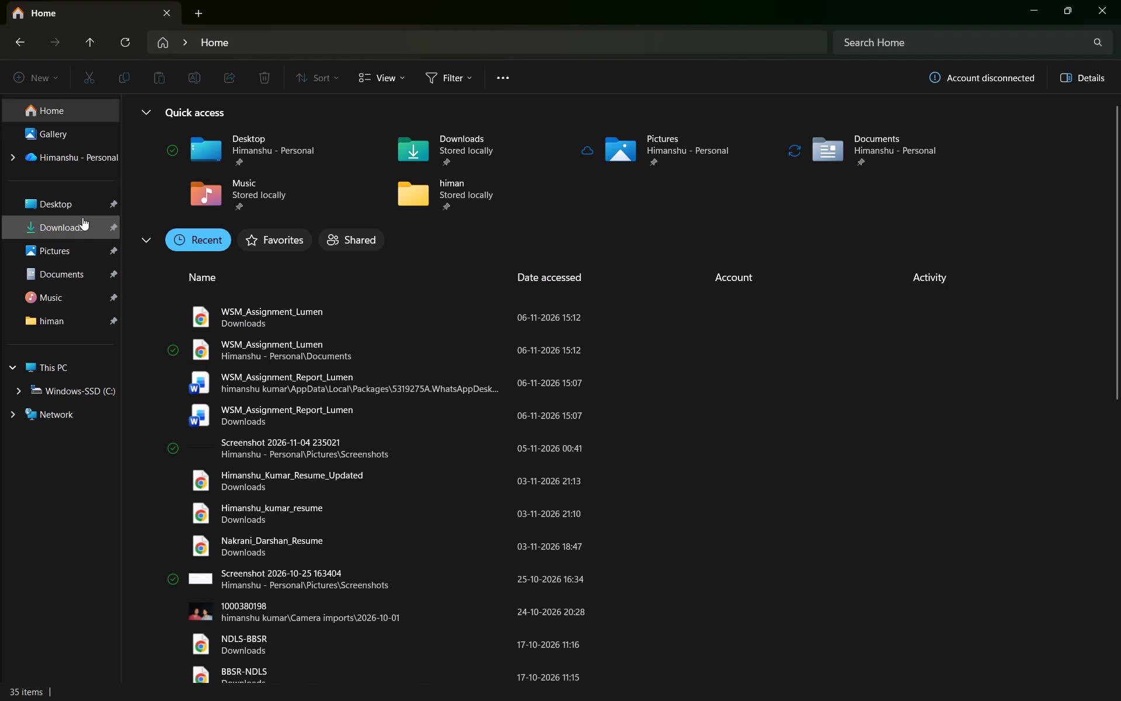
pyautogui.scroll(-20, 444, 584)
pyautogui.scroll(-20, 444, 584)
pyautogui.scroll(-8, 444, 584)
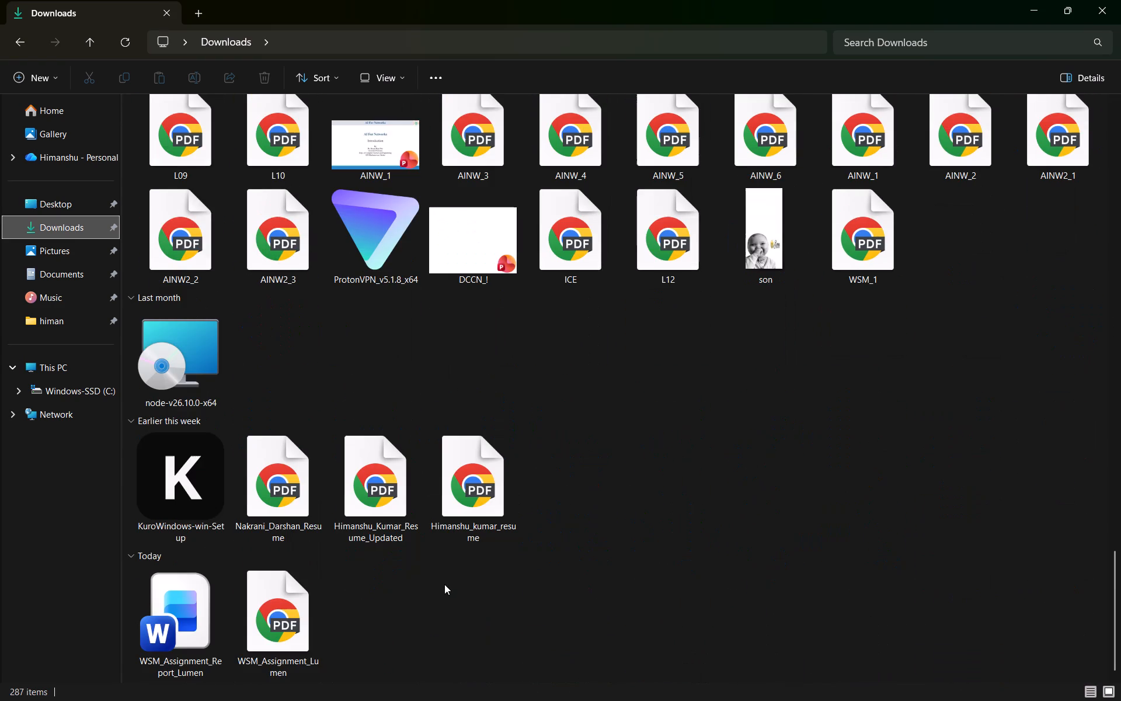
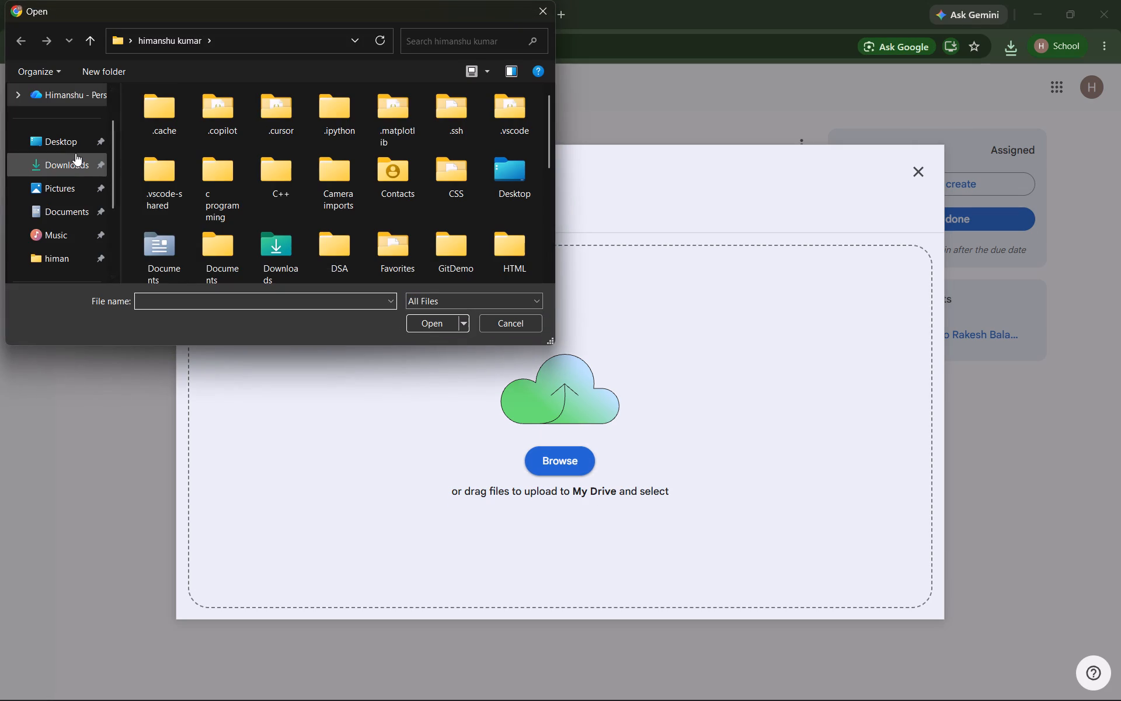
# Choose the WSM_Assignment_Lumen PDF from the Downloads folder and open it for upload to the assignment.
pyautogui.click(75, 153)
pyautogui.click(155, 135)
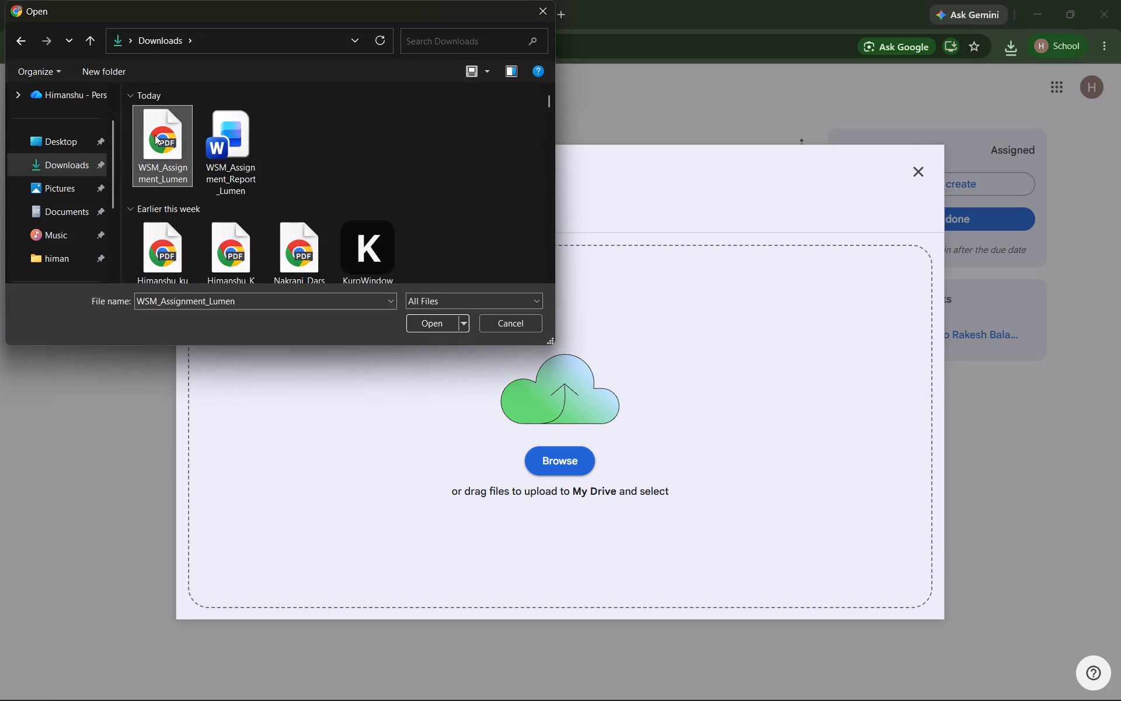
pyautogui.click(443, 330)
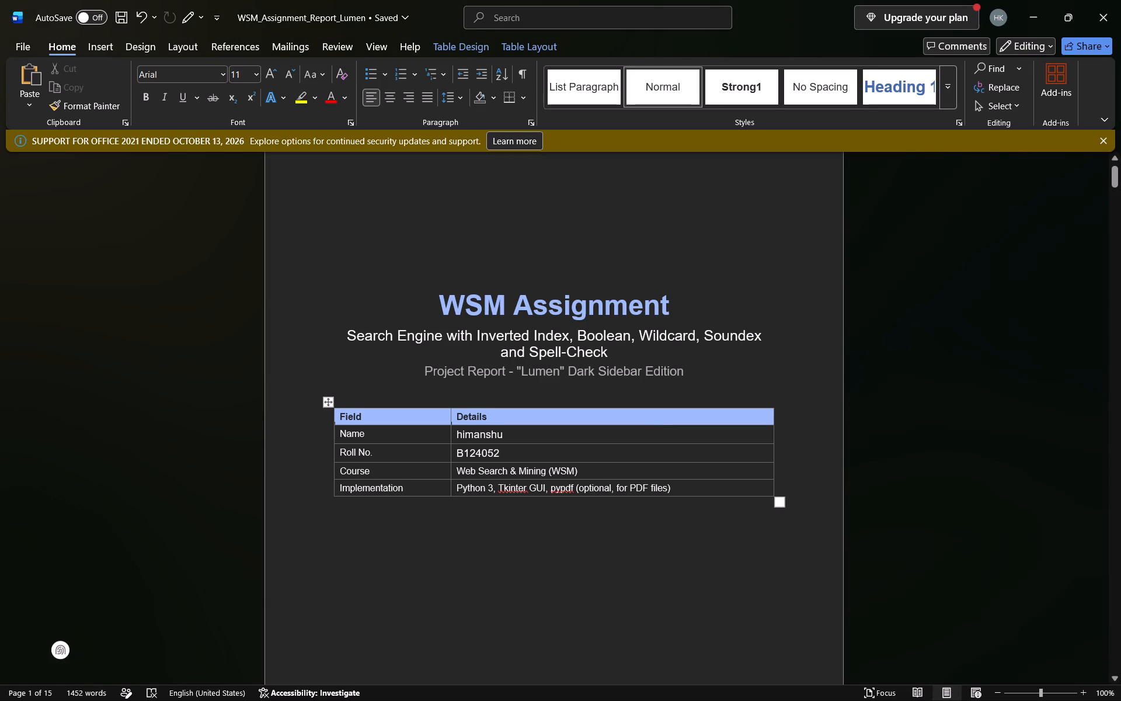
# Switch to the WSM_Assignment_Report_Lumen document in Word and look through its pages from the cover to the Search Demonstrations section.
pyautogui.scroll(-3, 647, 421)
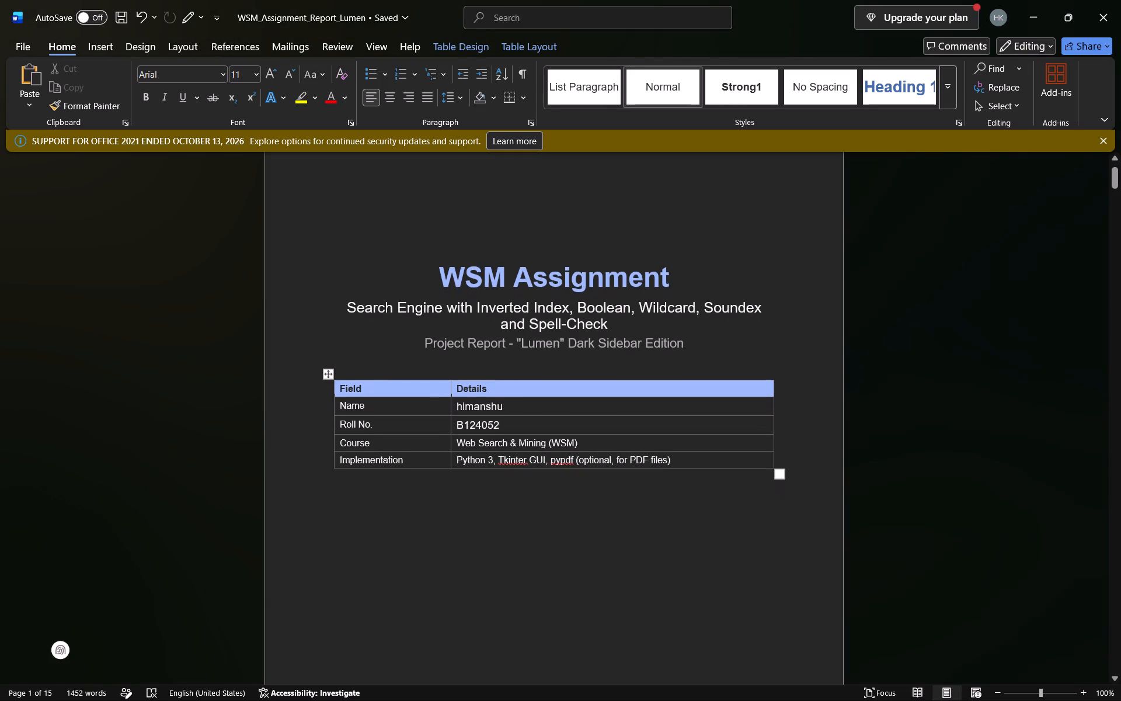
pyautogui.scroll(-3, 647, 421)
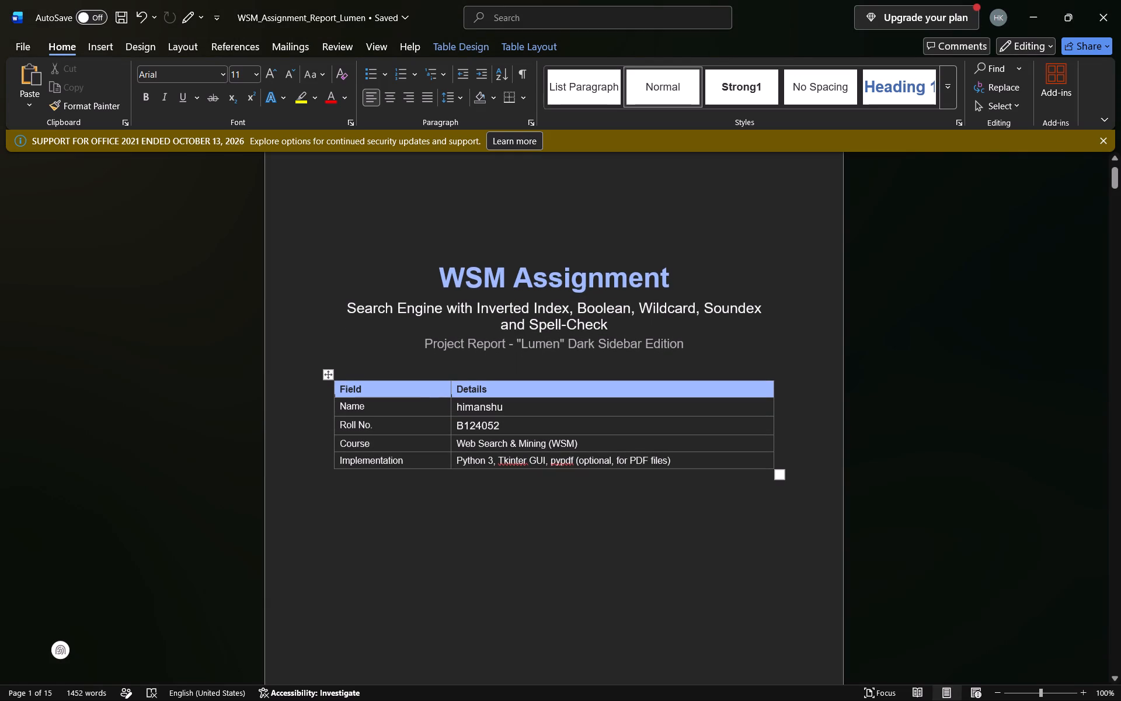
pyautogui.scroll(-3, 647, 421)
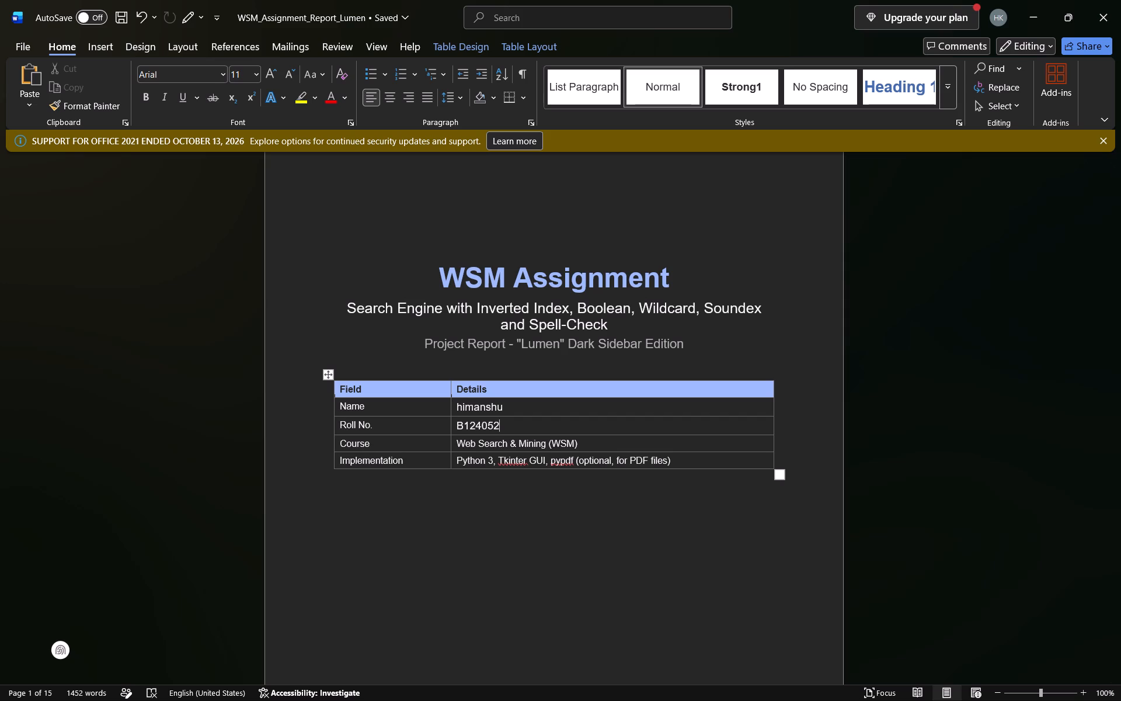
pyautogui.scroll(-7, 647, 421)
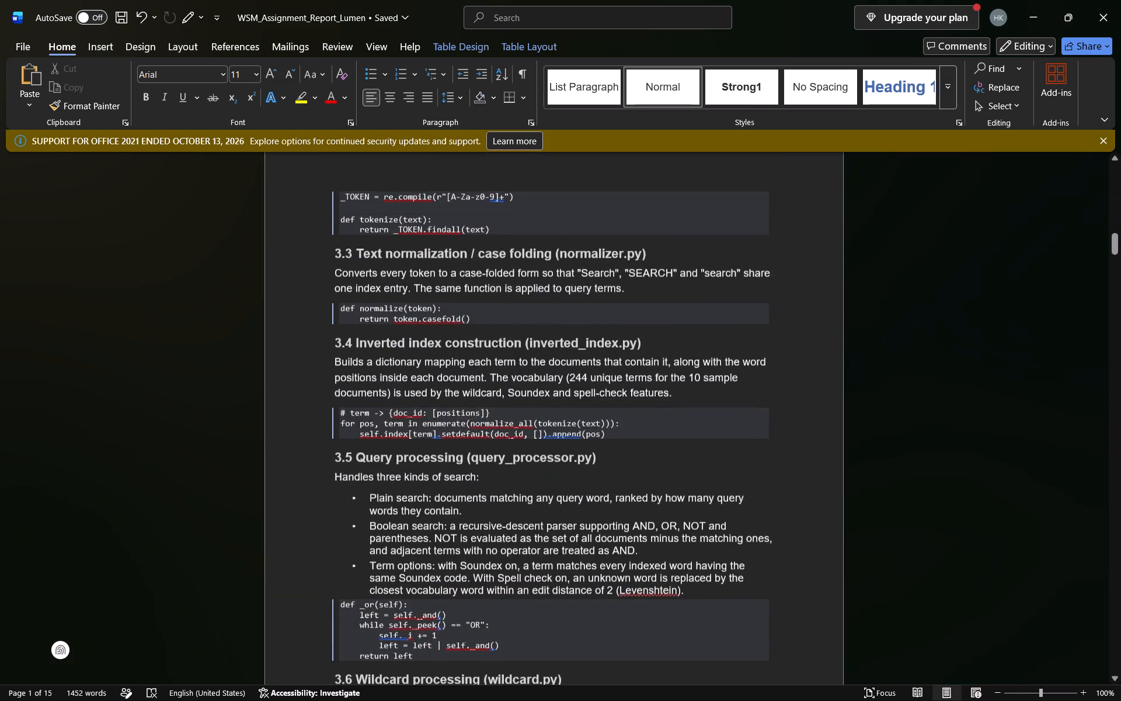
pyautogui.scroll(-6, 647, 421)
pyautogui.scroll(13, 647, 421)
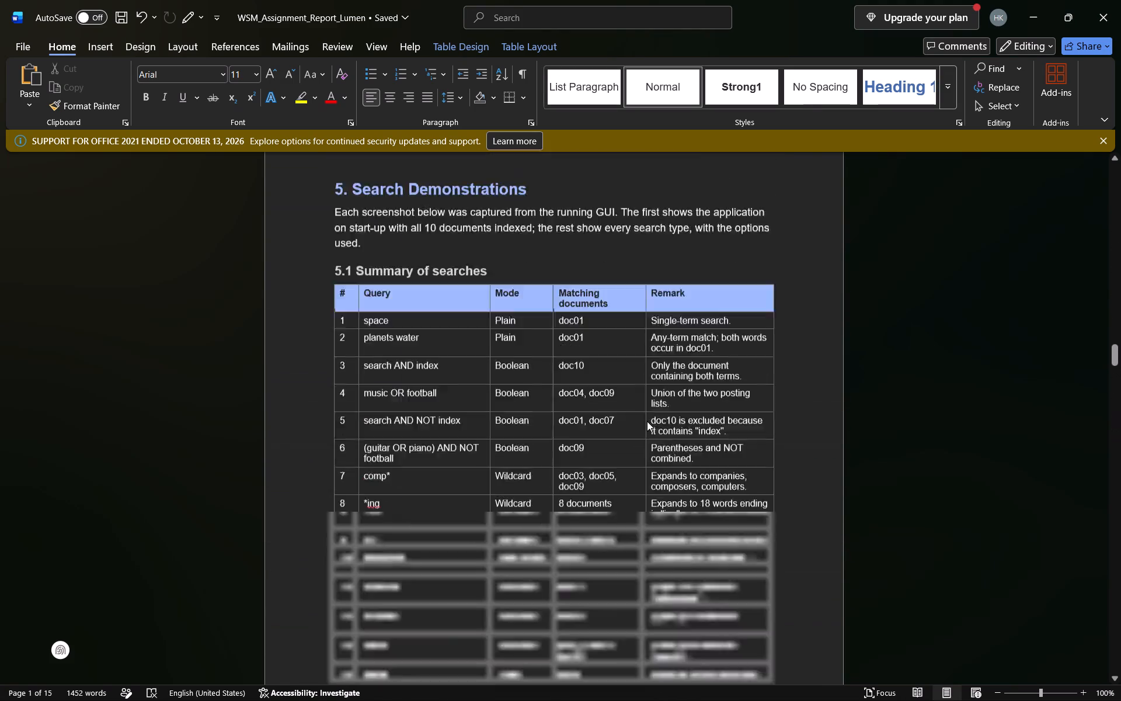
pyautogui.scroll(3, 647, 421)
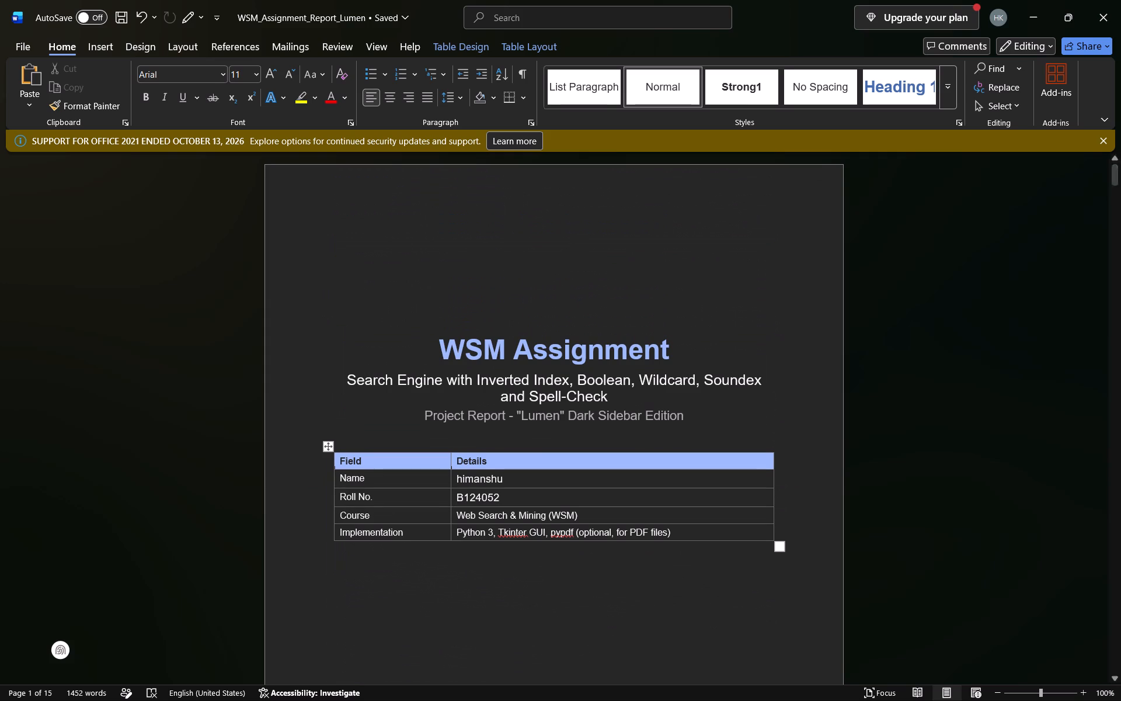
# Resize the details table on the cover page, making it narrower and its rows taller.
pyautogui.moveTo(780, 547); pyautogui.dragTo(780, 602)
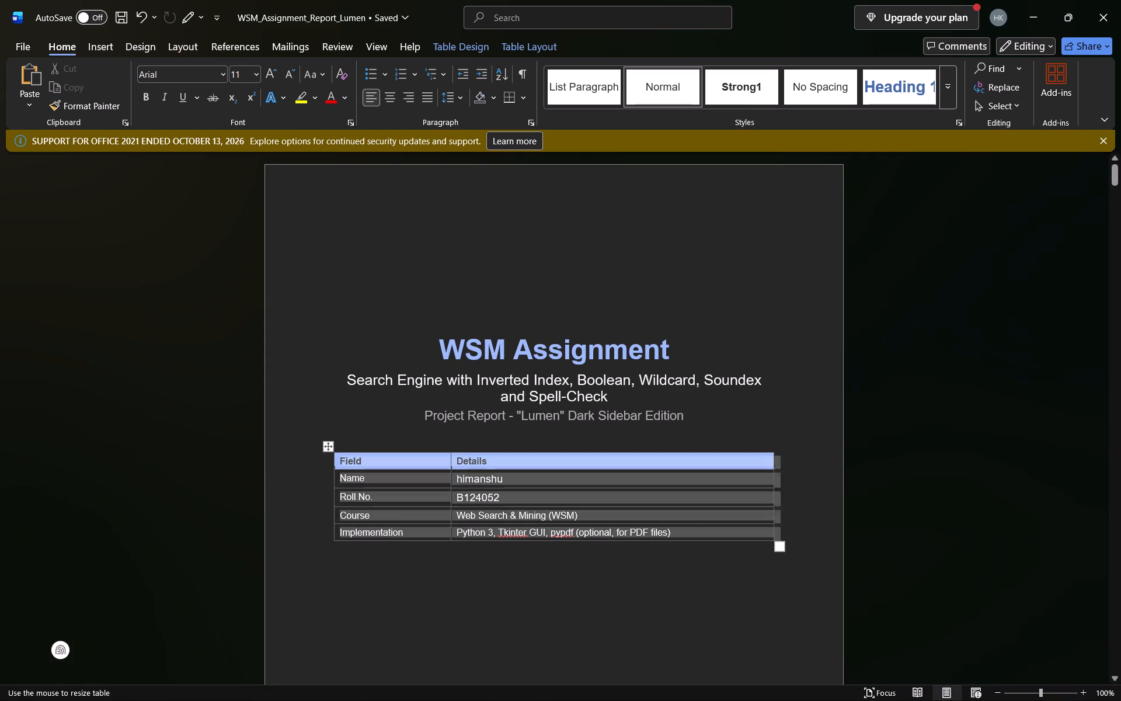
pyautogui.moveTo(780, 602); pyautogui.dragTo(775, 658)
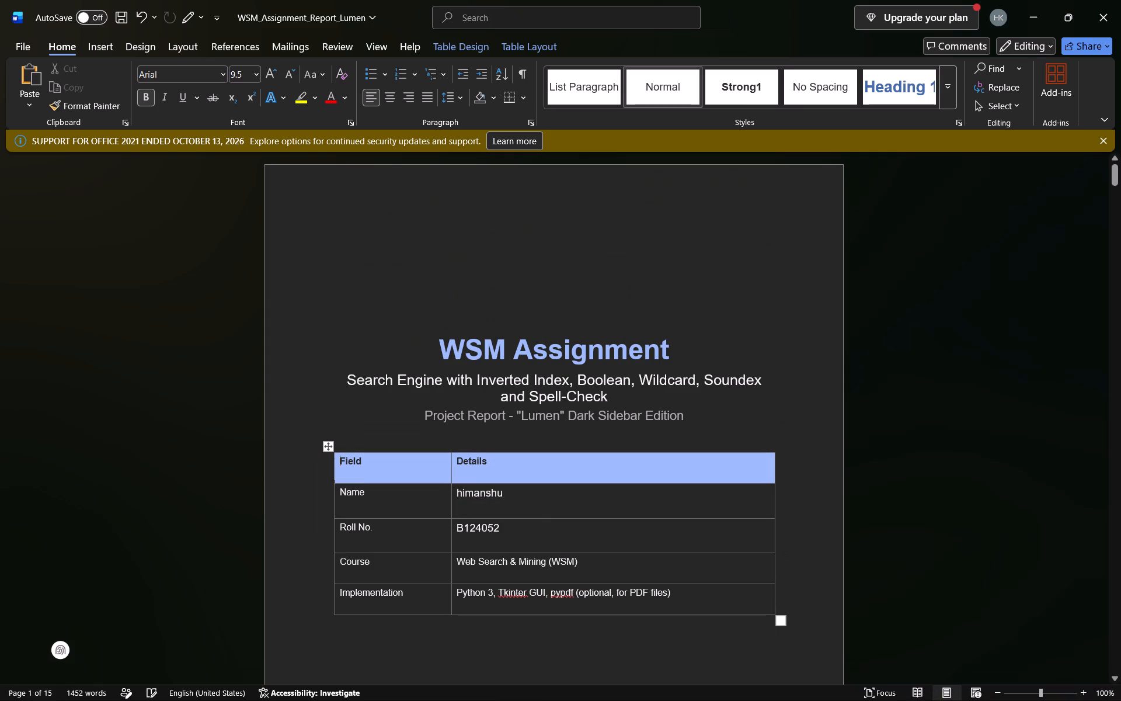
pyautogui.scroll(-2, 748, 499)
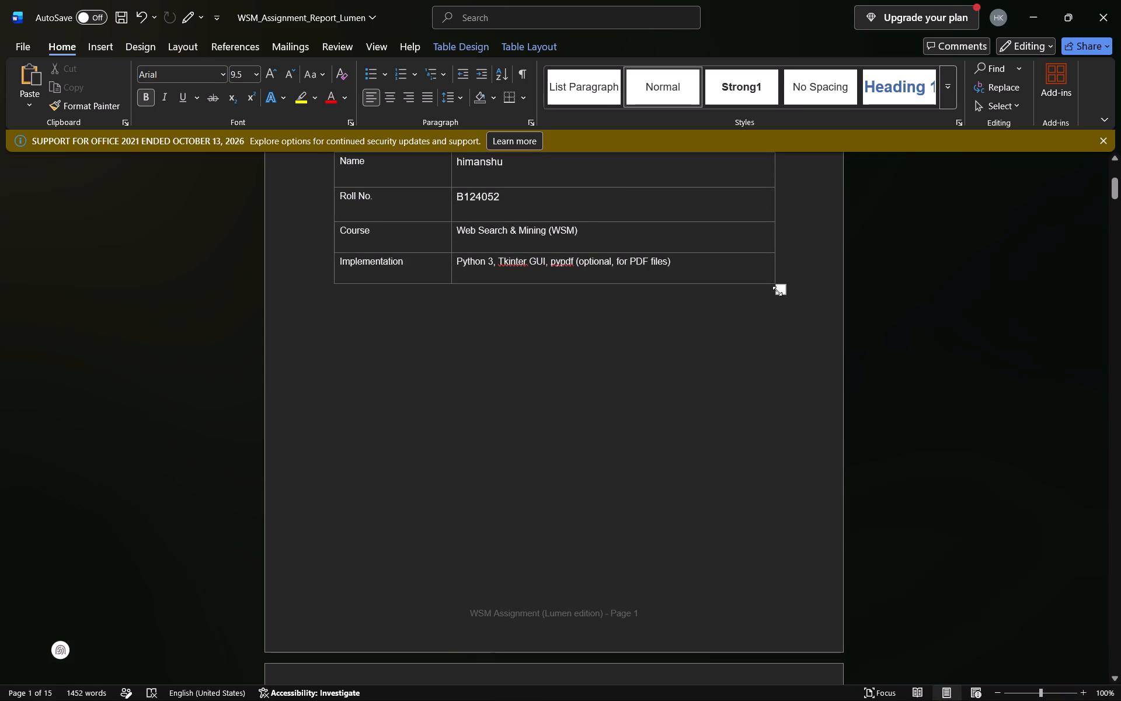
pyautogui.moveTo(776, 290); pyautogui.dragTo(799, 449)
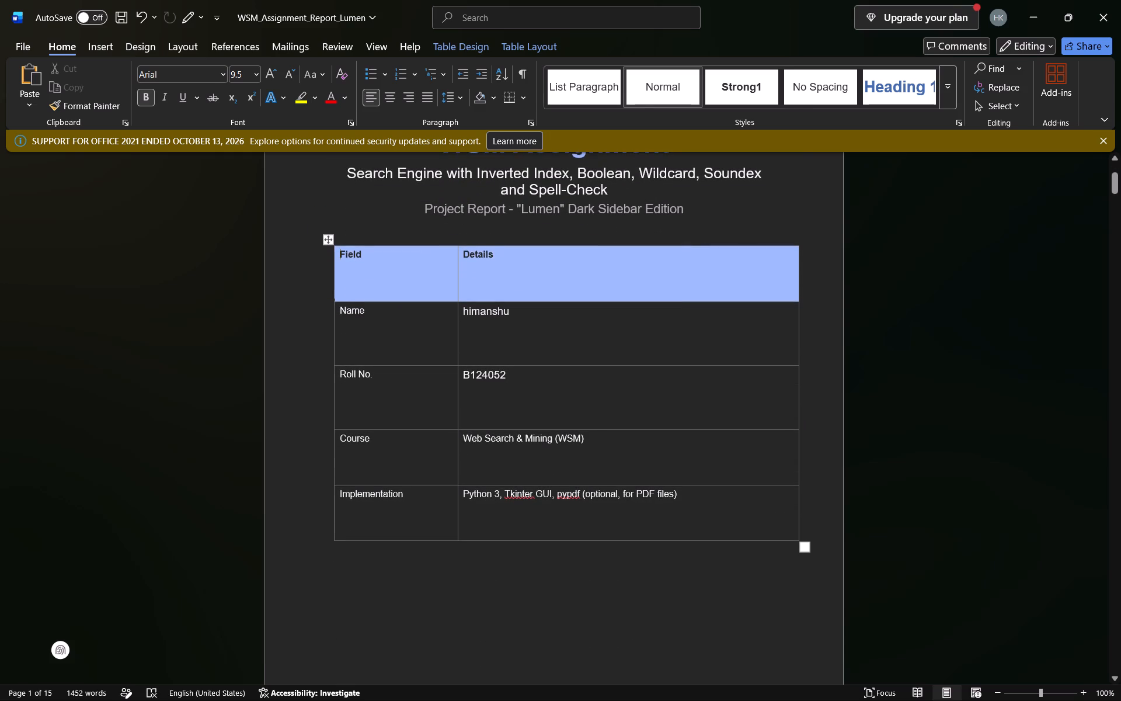
pyautogui.moveTo(805, 547); pyautogui.dragTo(763, 439, button='right')
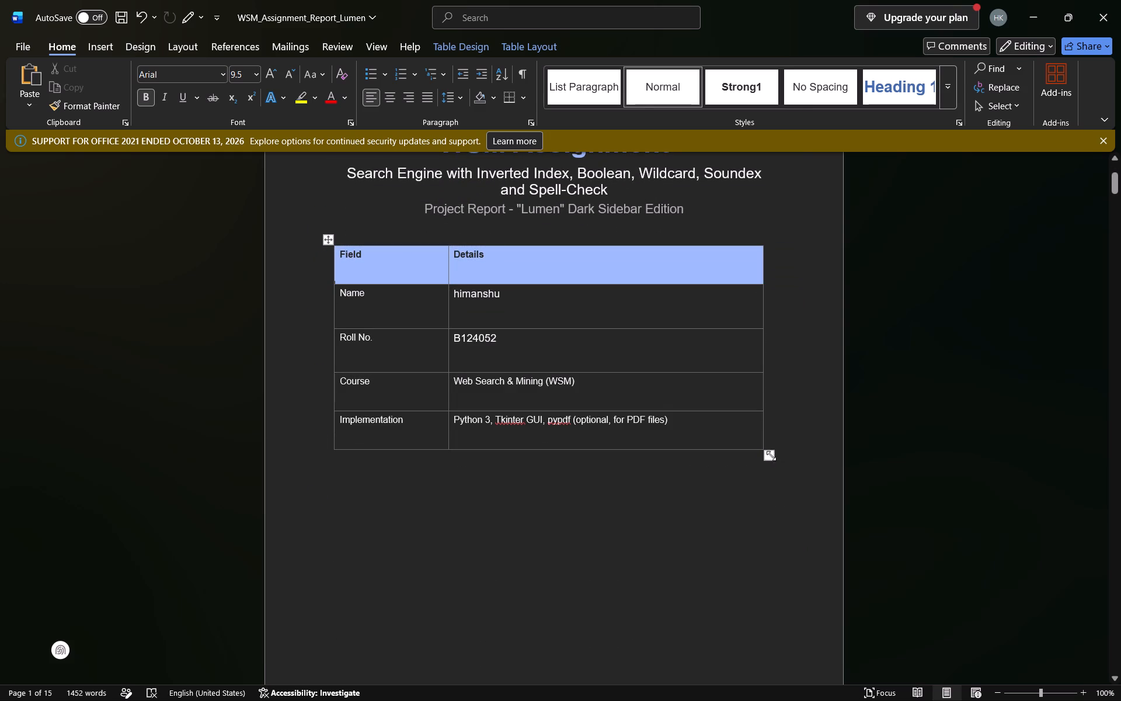
pyautogui.moveTo(771, 456); pyautogui.dragTo(694, 514)
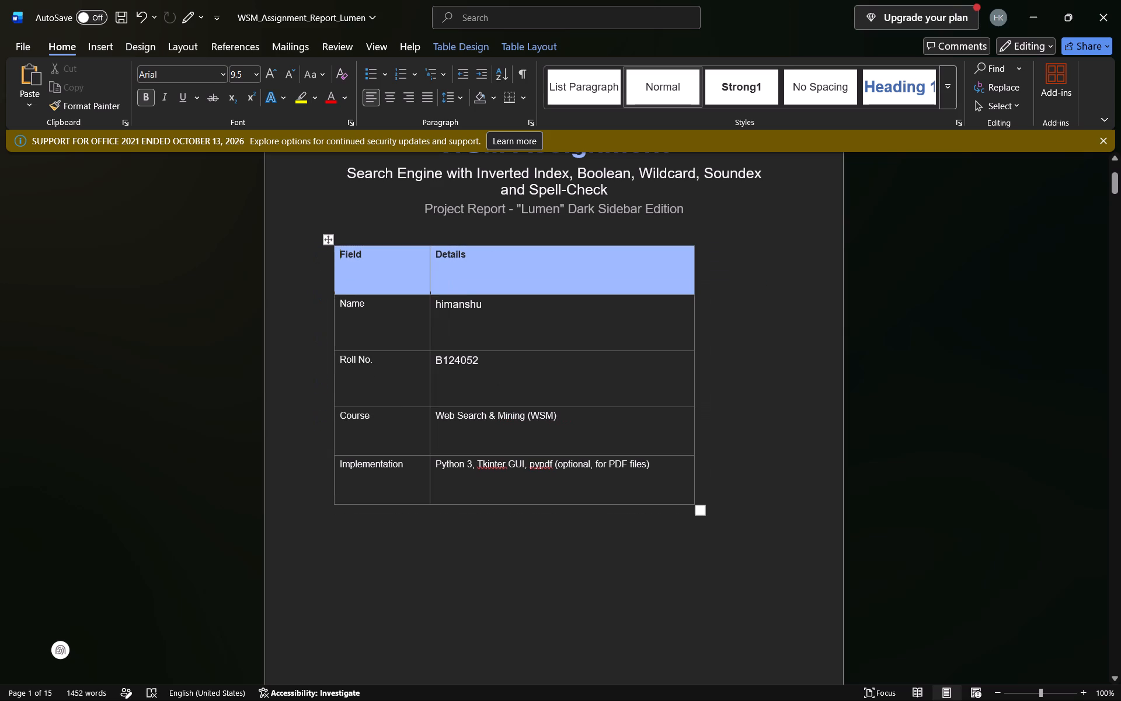
# Break the cover page subtitle before "Soundex and Spell-Check" so that phrase starts a new line.
pyautogui.scroll(1, 662, 395)
pyautogui.click(747, 311)
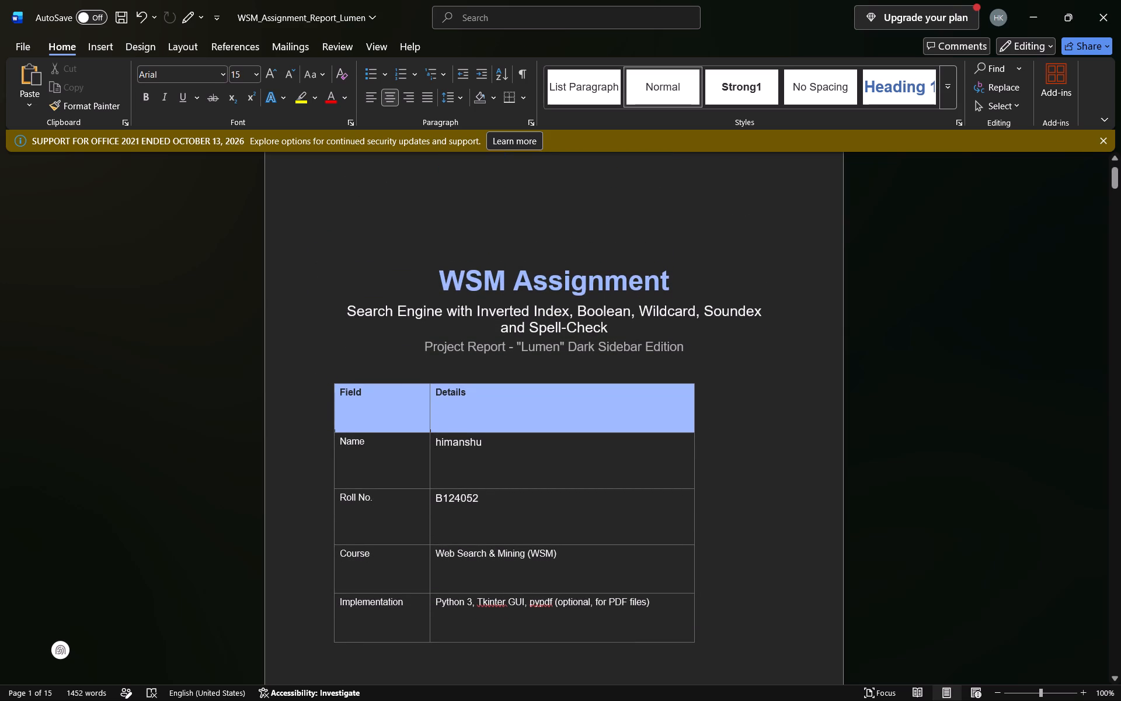
pyautogui.click(699, 312)
pyautogui.press('Return')
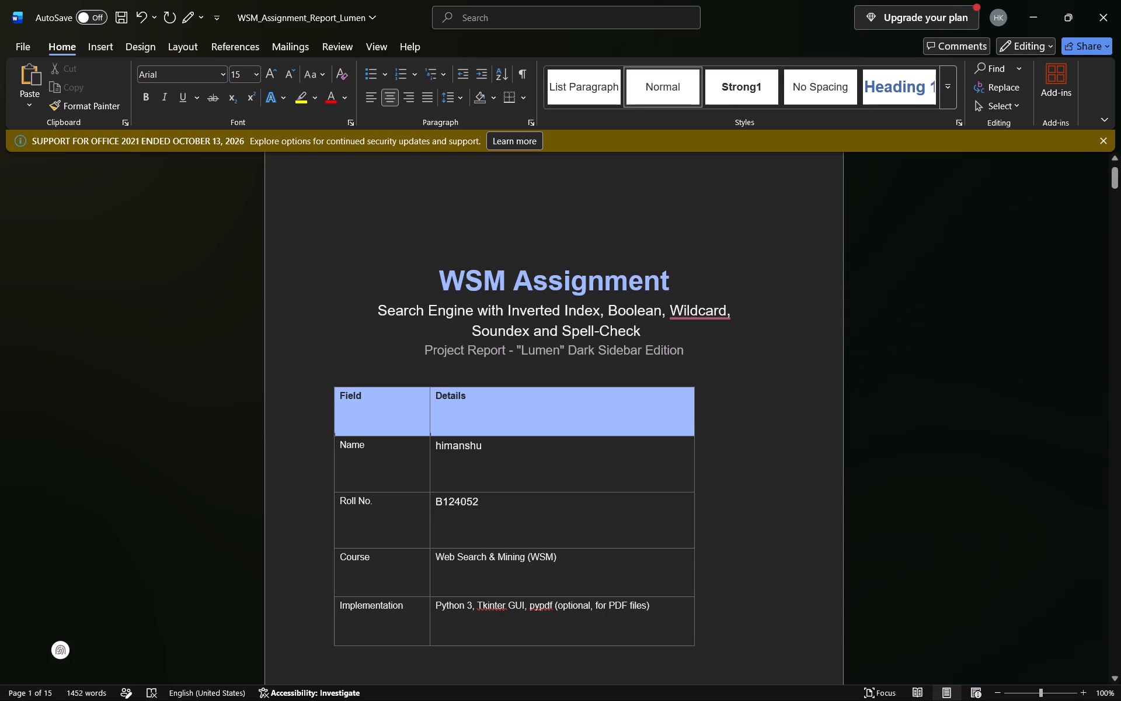
# Insert a blank line below the cover subtitle and another below the "Project Report" line.
pyautogui.click(647, 334)
pyautogui.press('Return')
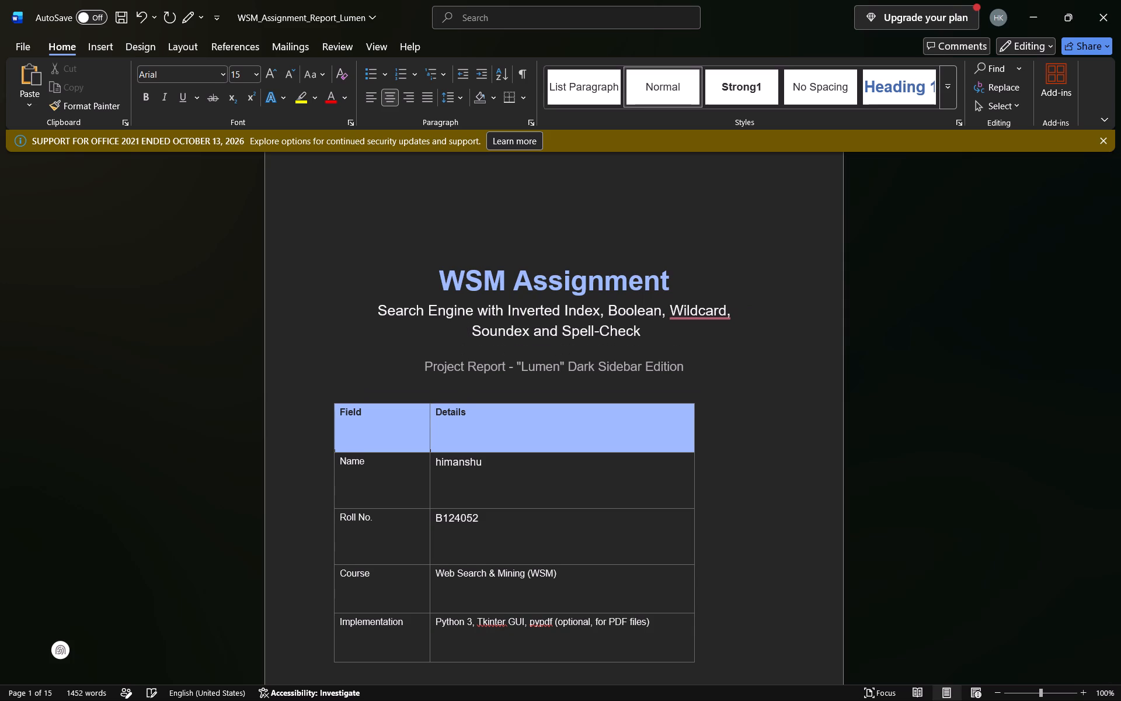
pyautogui.scroll(-1, 647, 332)
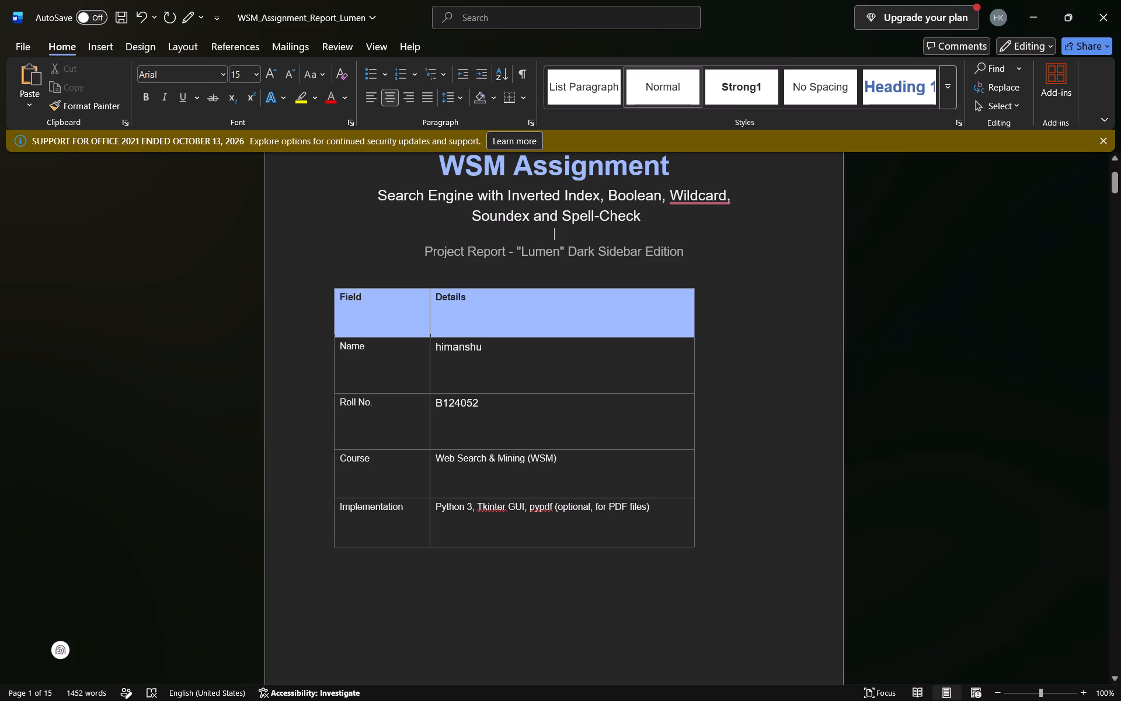
pyautogui.click(690, 255)
pyautogui.press('Return')
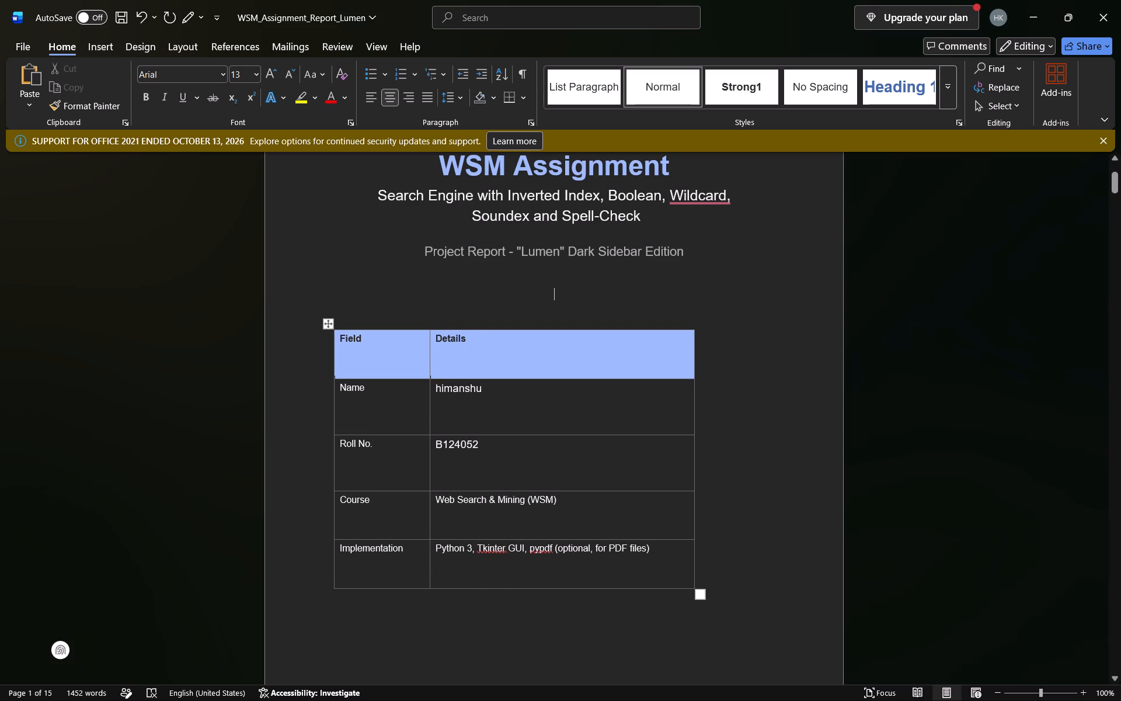
# Move the details table to the right so it sits centred beneath the cover headings.
pyautogui.moveTo(329, 326); pyautogui.dragTo(370, 334)
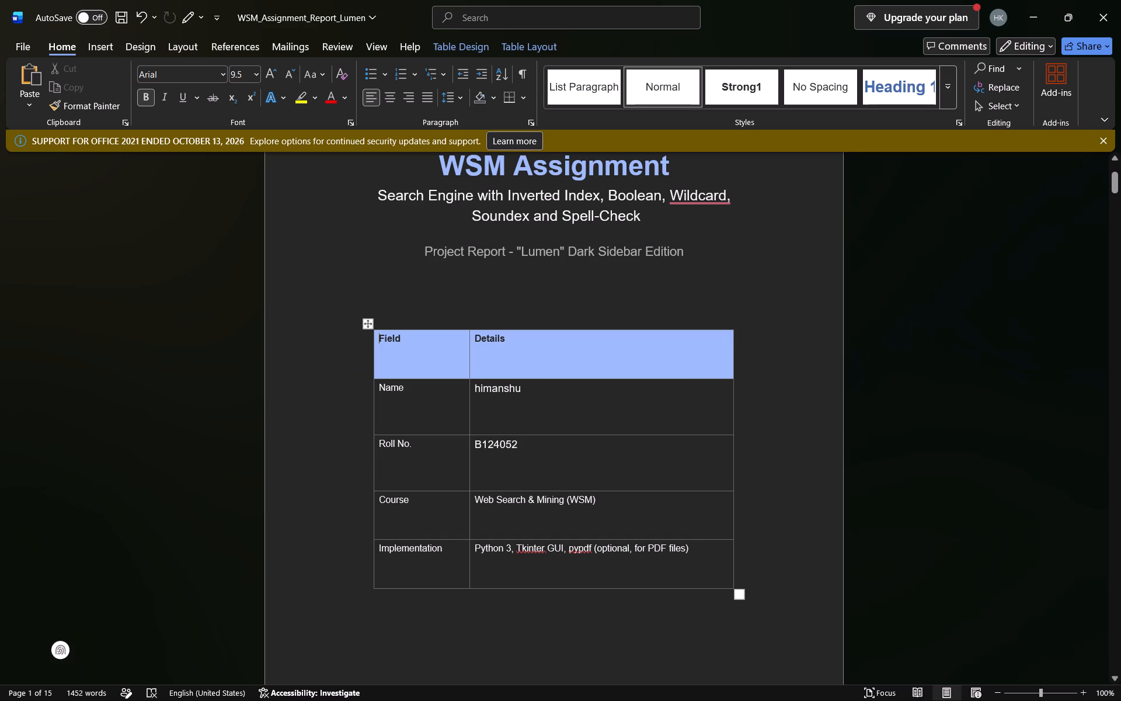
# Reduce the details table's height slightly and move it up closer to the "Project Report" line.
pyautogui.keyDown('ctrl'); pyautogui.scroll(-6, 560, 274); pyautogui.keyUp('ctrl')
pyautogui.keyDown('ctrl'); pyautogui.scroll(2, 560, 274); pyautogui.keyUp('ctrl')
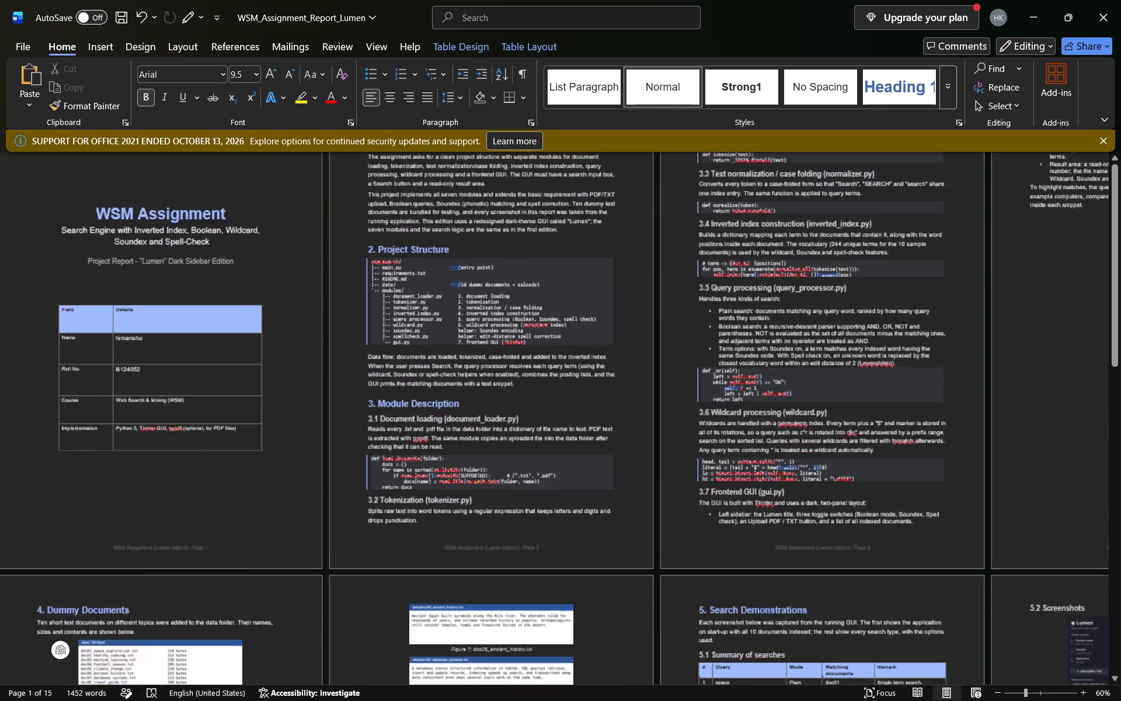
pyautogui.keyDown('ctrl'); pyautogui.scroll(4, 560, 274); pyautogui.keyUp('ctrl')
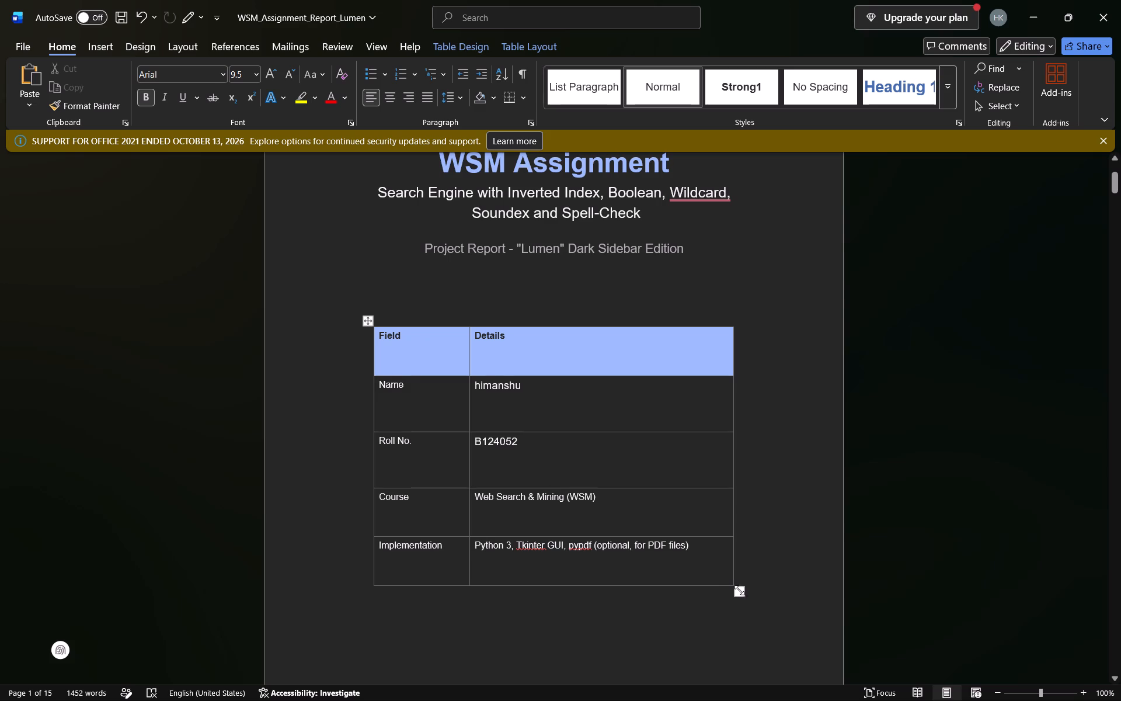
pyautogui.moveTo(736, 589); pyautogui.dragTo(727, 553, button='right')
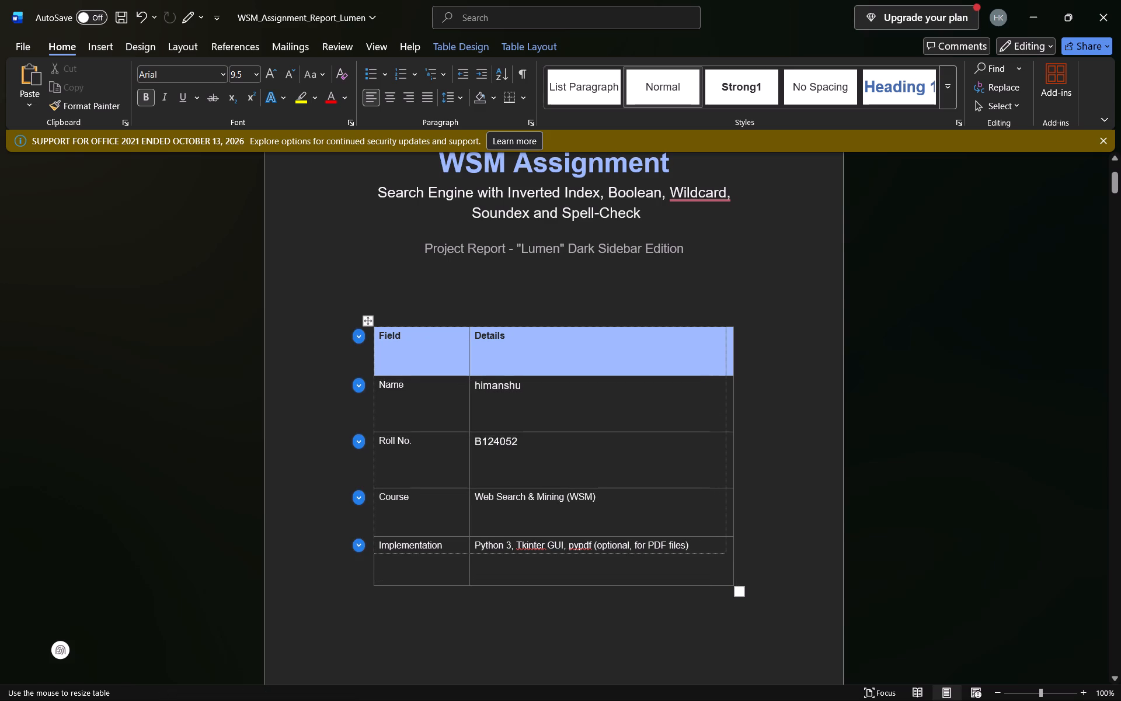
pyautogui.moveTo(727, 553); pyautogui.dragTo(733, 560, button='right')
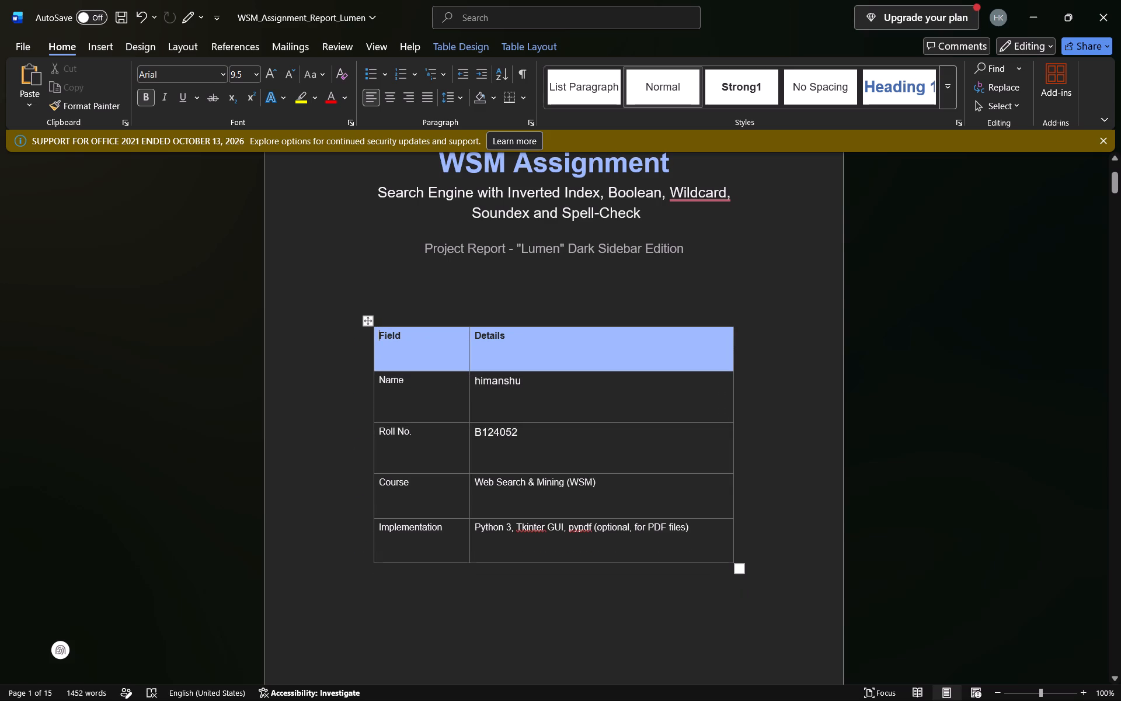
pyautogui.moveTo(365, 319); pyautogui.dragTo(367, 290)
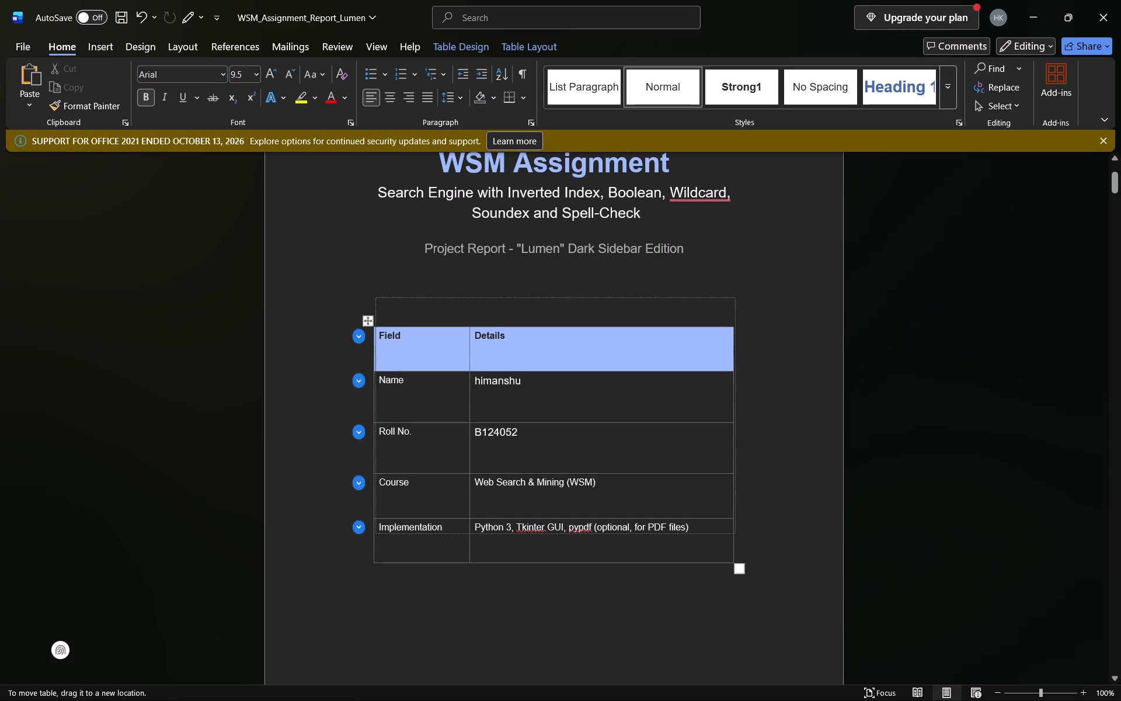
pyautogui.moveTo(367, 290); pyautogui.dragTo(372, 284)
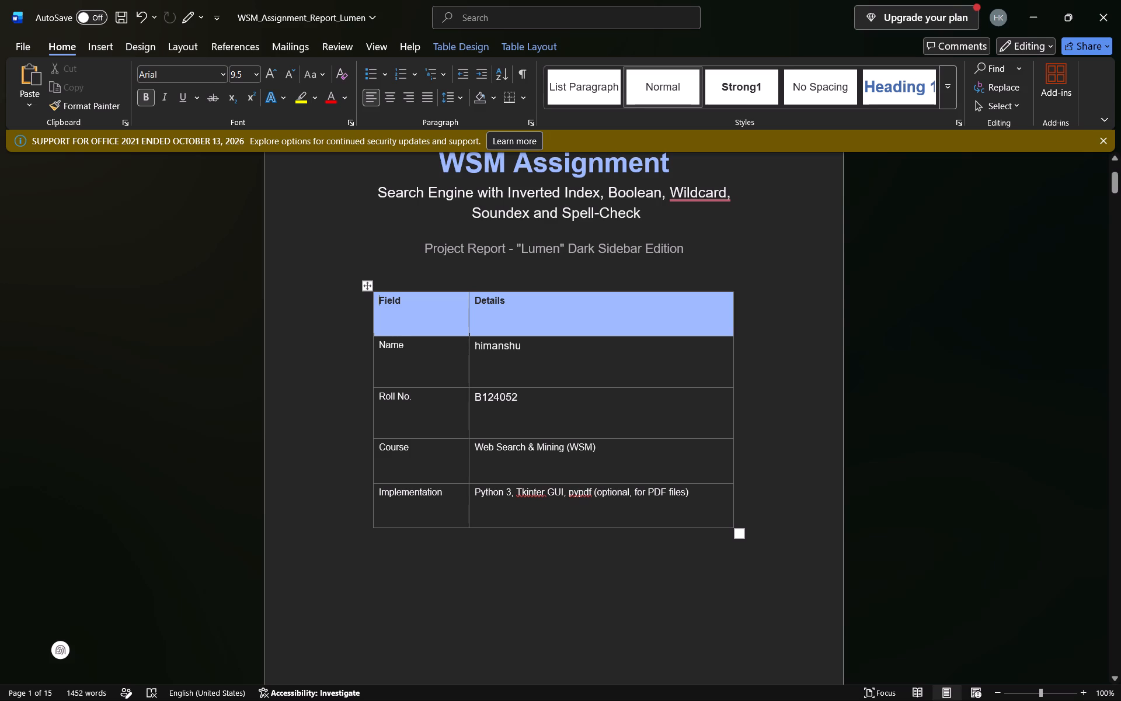
# Make the details table slightly narrower and taller, and move it down to leave a gap below the "Project Report" line.
pyautogui.moveTo(737, 537); pyautogui.dragTo(671, 574)
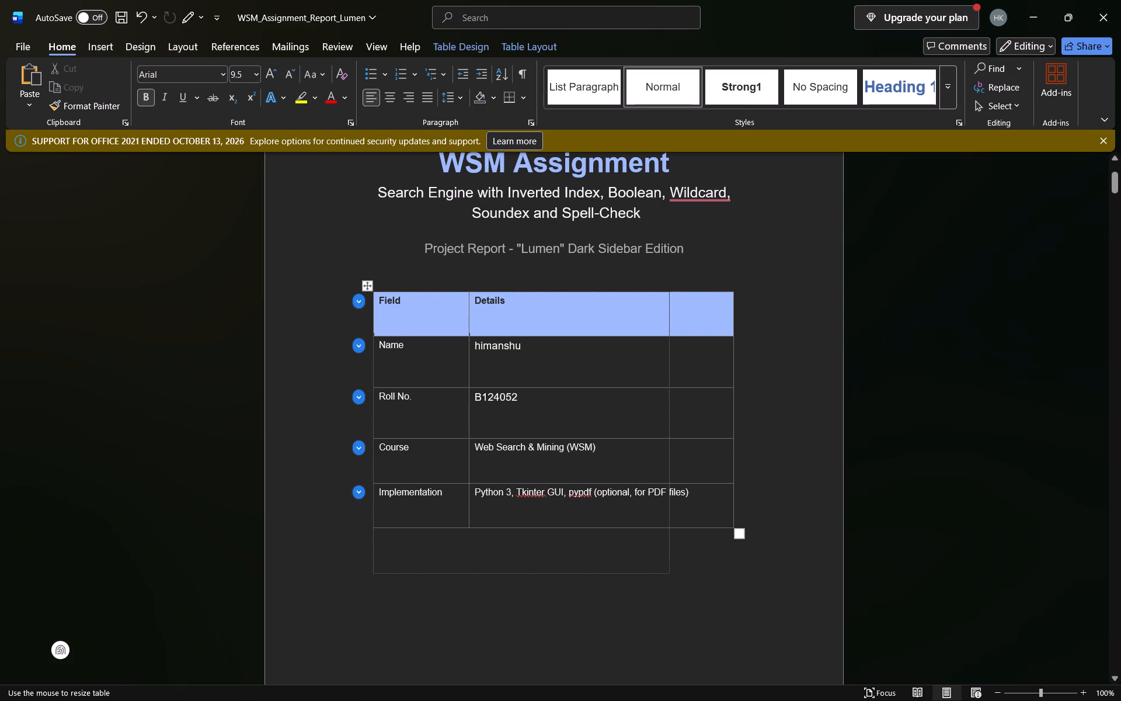
pyautogui.moveTo(671, 574); pyautogui.dragTo(716, 587)
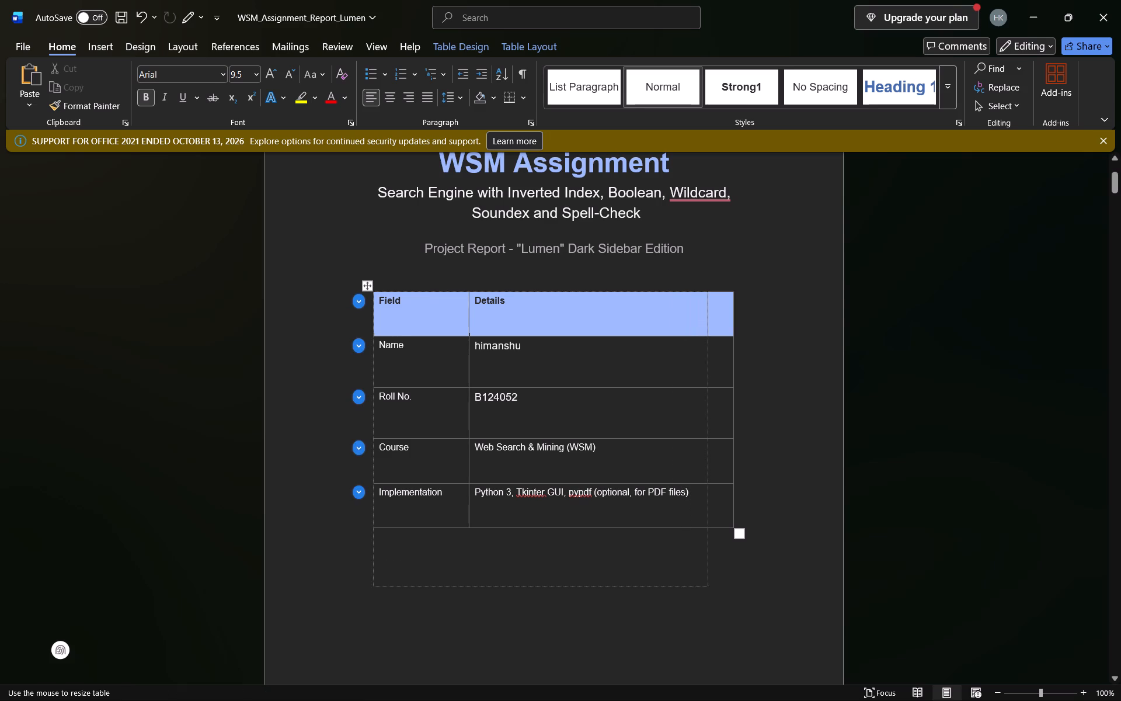
pyautogui.moveTo(716, 587); pyautogui.dragTo(717, 588)
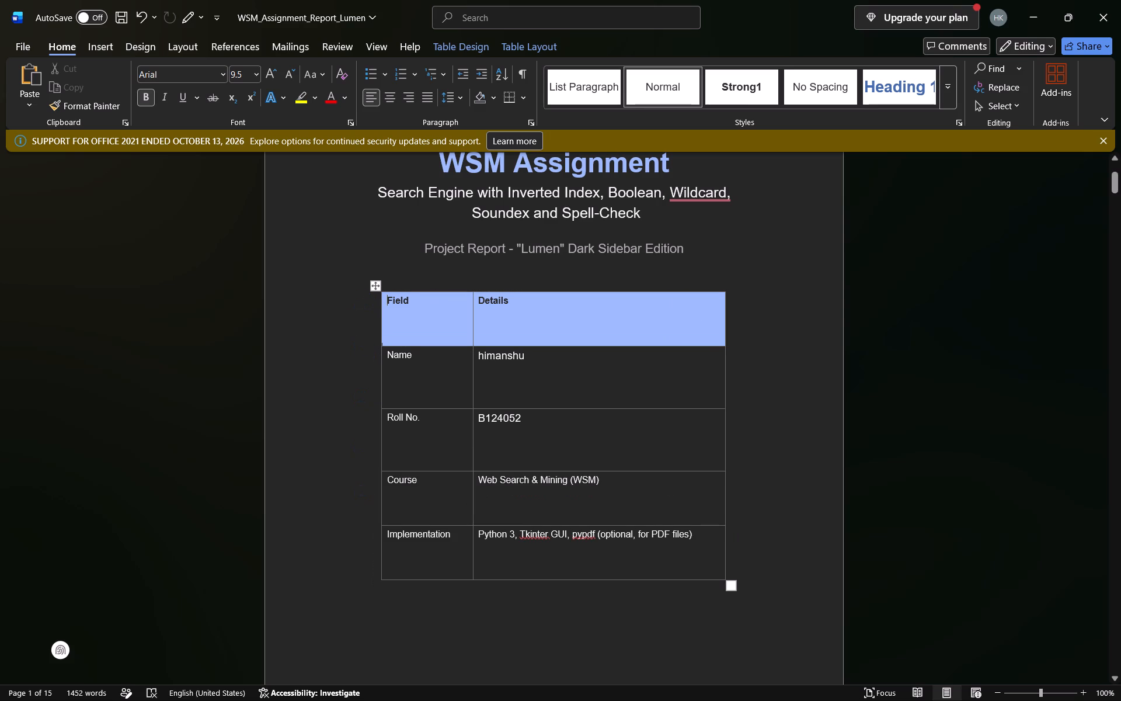
pyautogui.moveTo(375, 284); pyautogui.dragTo(393, 314)
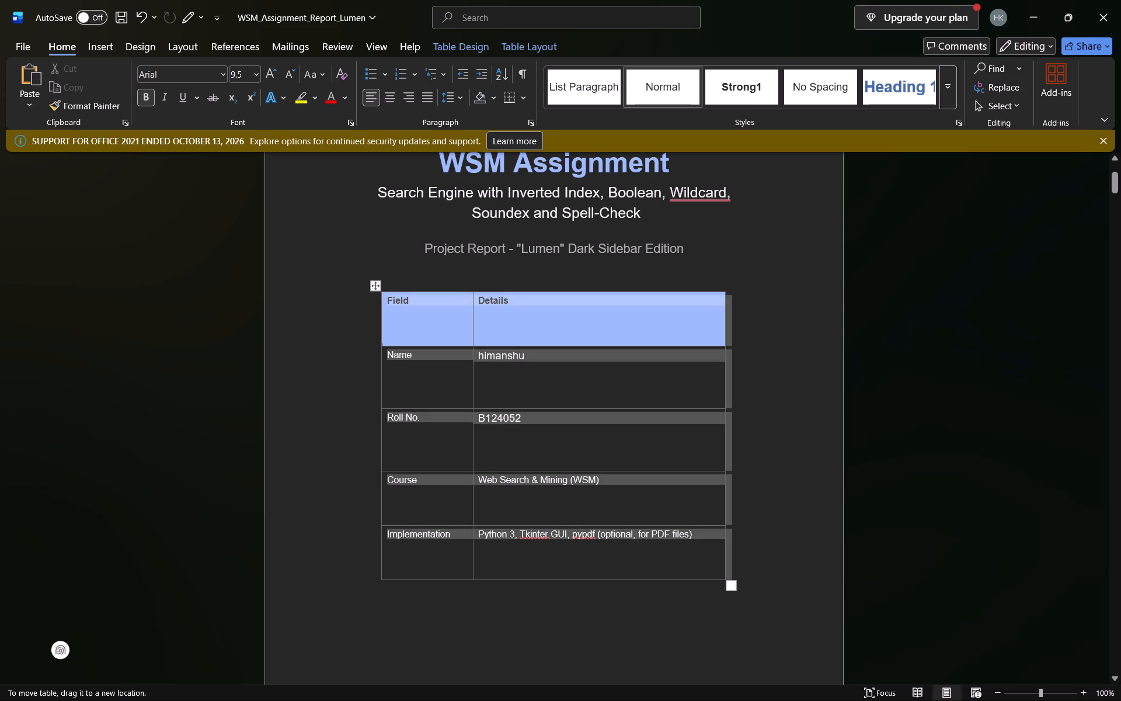
pyautogui.moveTo(393, 314); pyautogui.dragTo(378, 312)
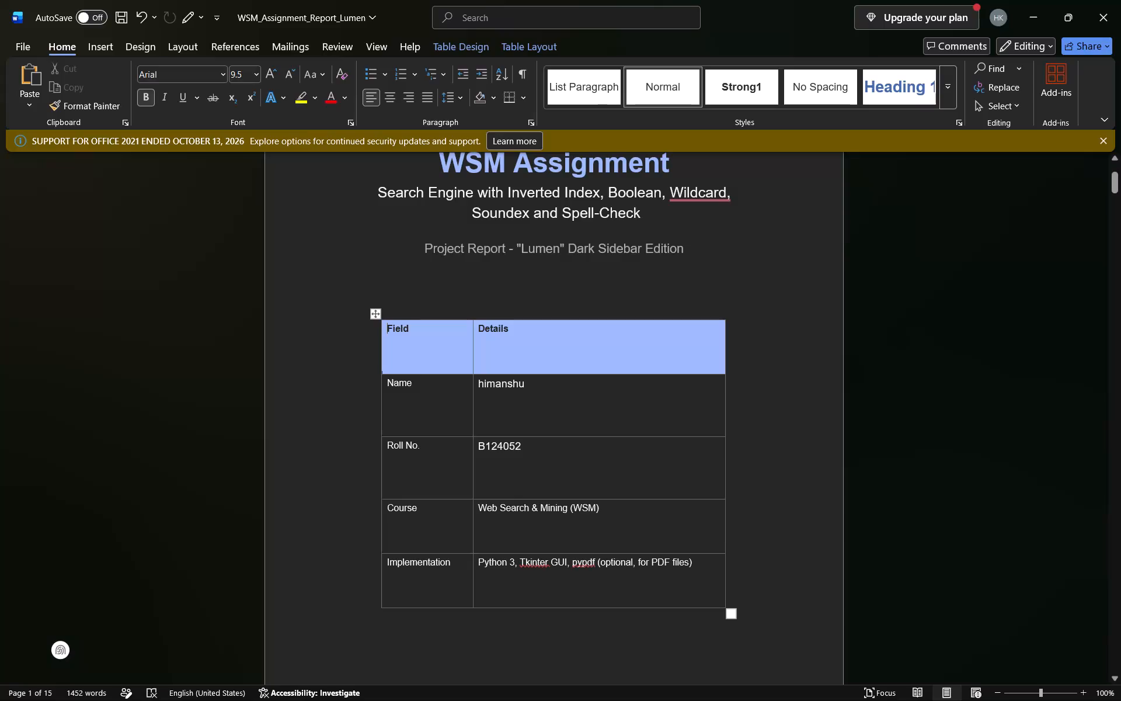
# Narrow the Field column of the details table so it just fits the word "Implementation", widening the Details column.
pyautogui.moveTo(476, 320); pyautogui.dragTo(469, 322)
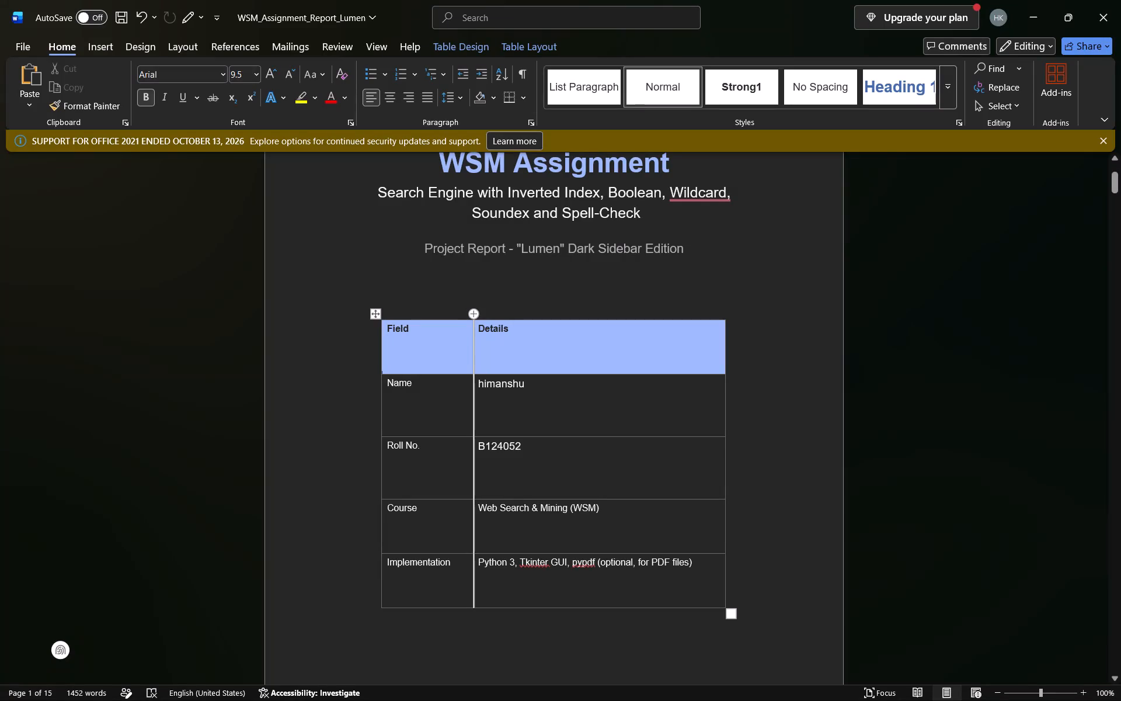
pyautogui.moveTo(469, 322); pyautogui.dragTo(438, 329)
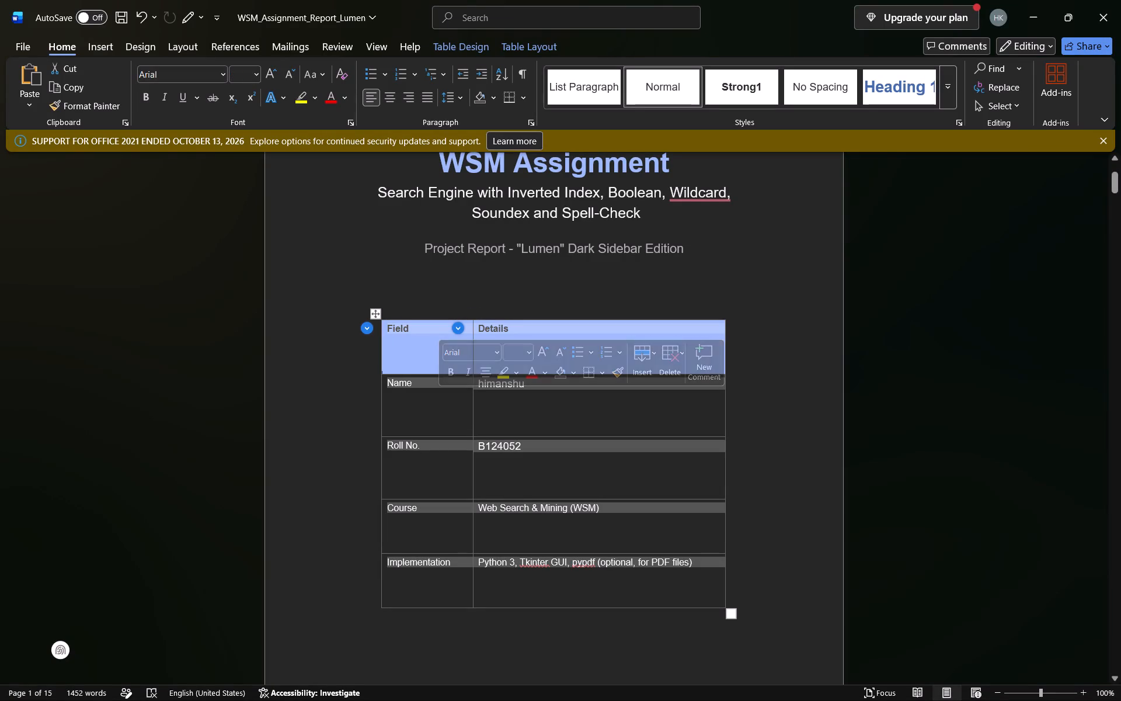
pyautogui.click(483, 303)
pyautogui.click(471, 344)
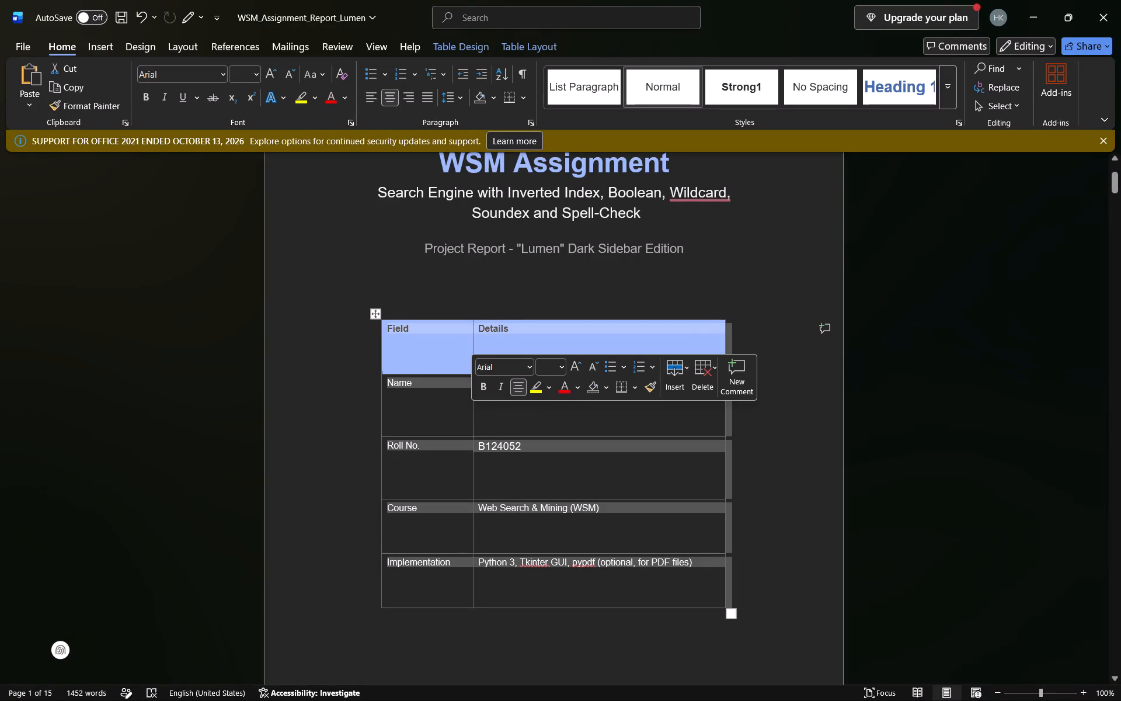
pyautogui.click(500, 272)
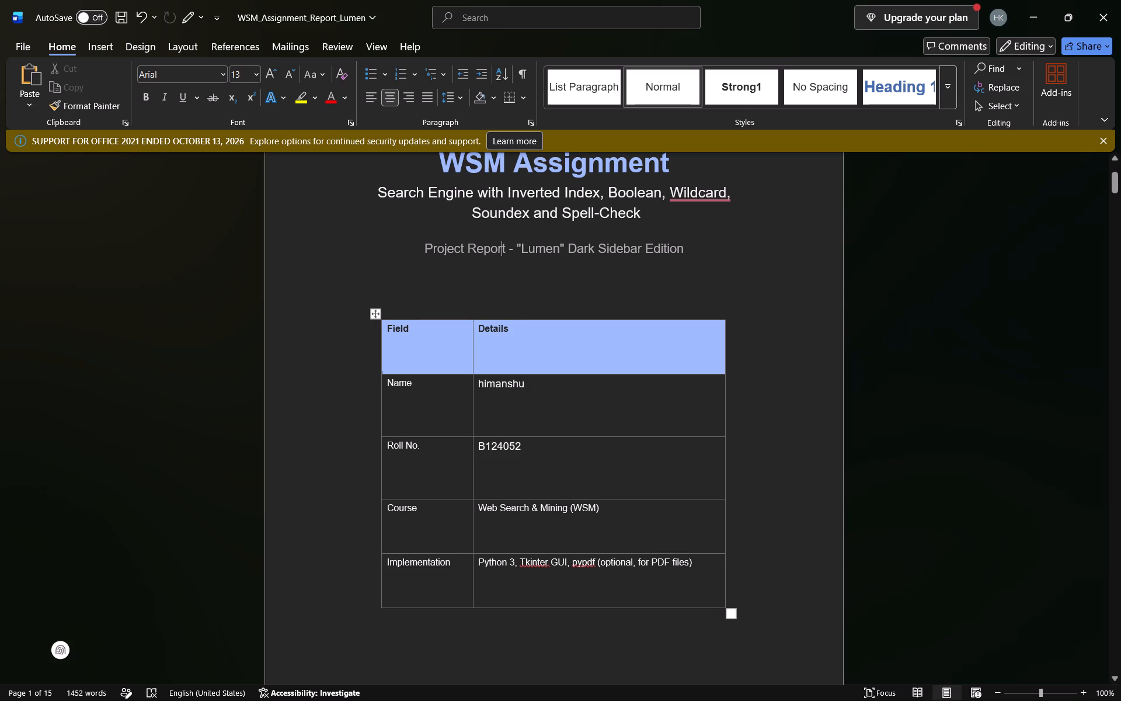
pyautogui.moveTo(472, 413); pyautogui.dragTo(453, 418)
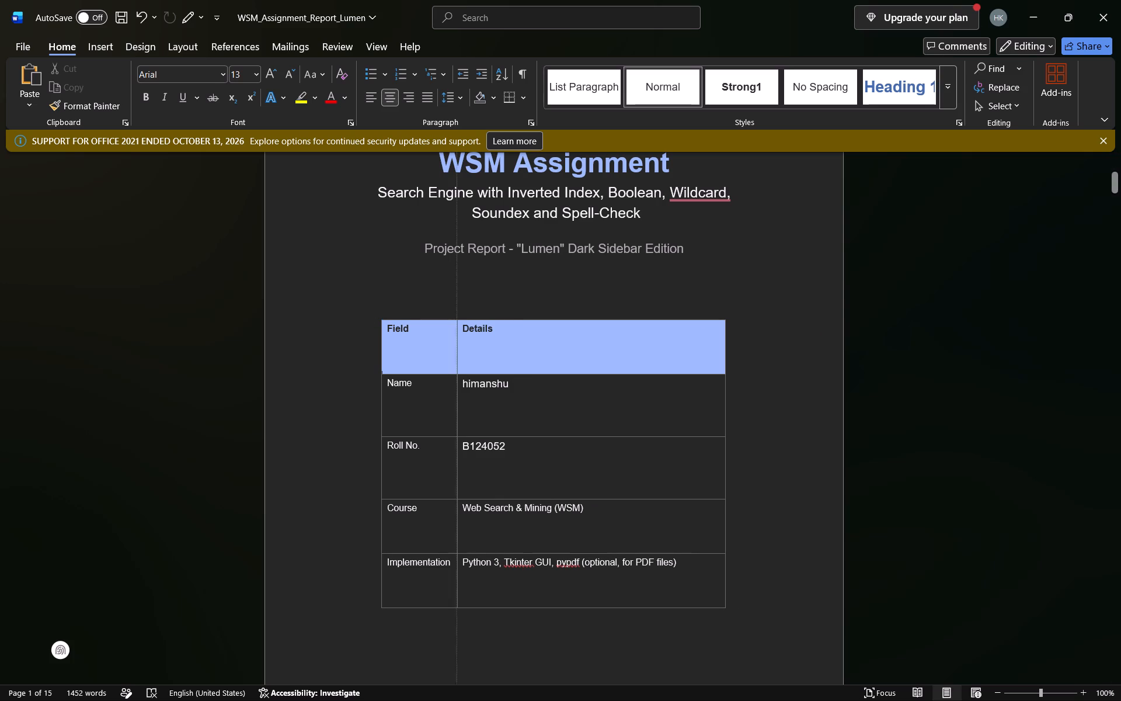
pyautogui.moveTo(453, 418); pyautogui.dragTo(441, 419)
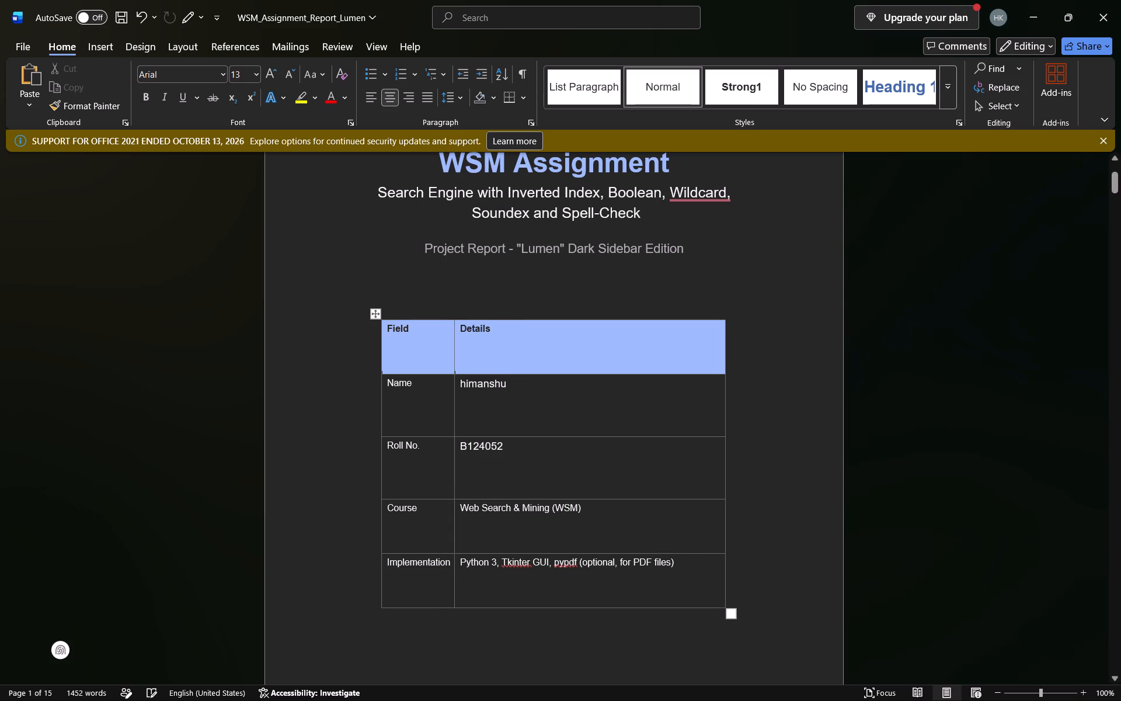
# Reduce the height of the details table's blue header row so it closely fits its Field and Details labels.
pyautogui.scroll(-1, 670, 439)
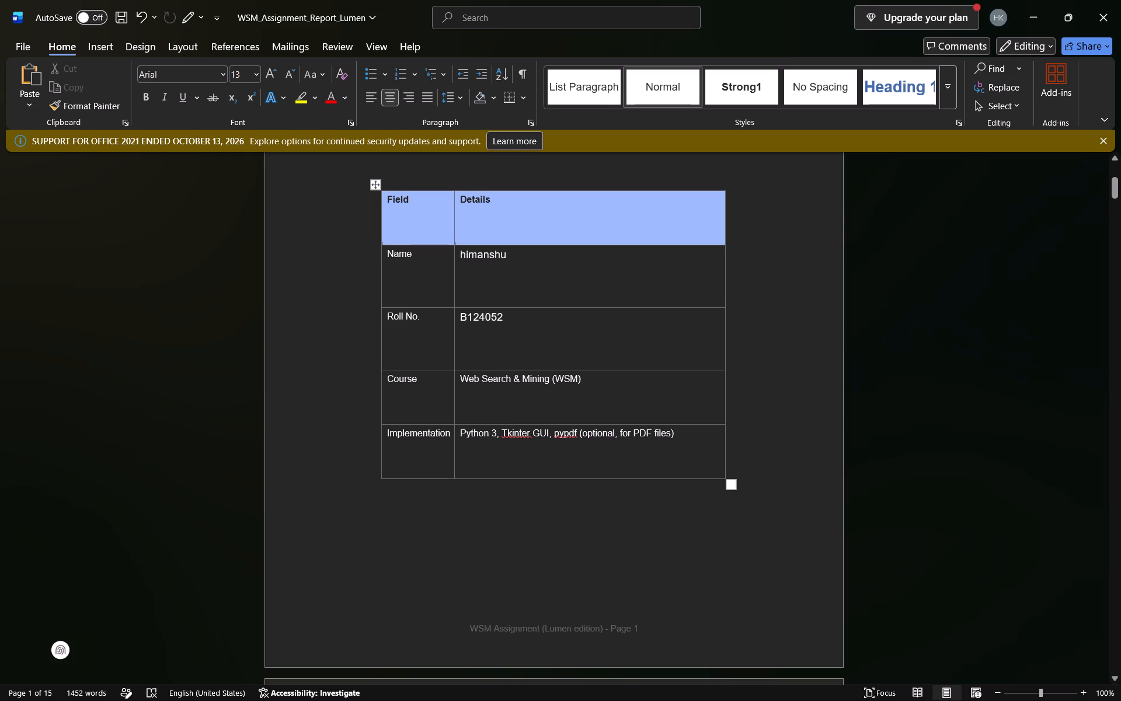
pyautogui.moveTo(582, 247); pyautogui.dragTo(580, 229, button='right')
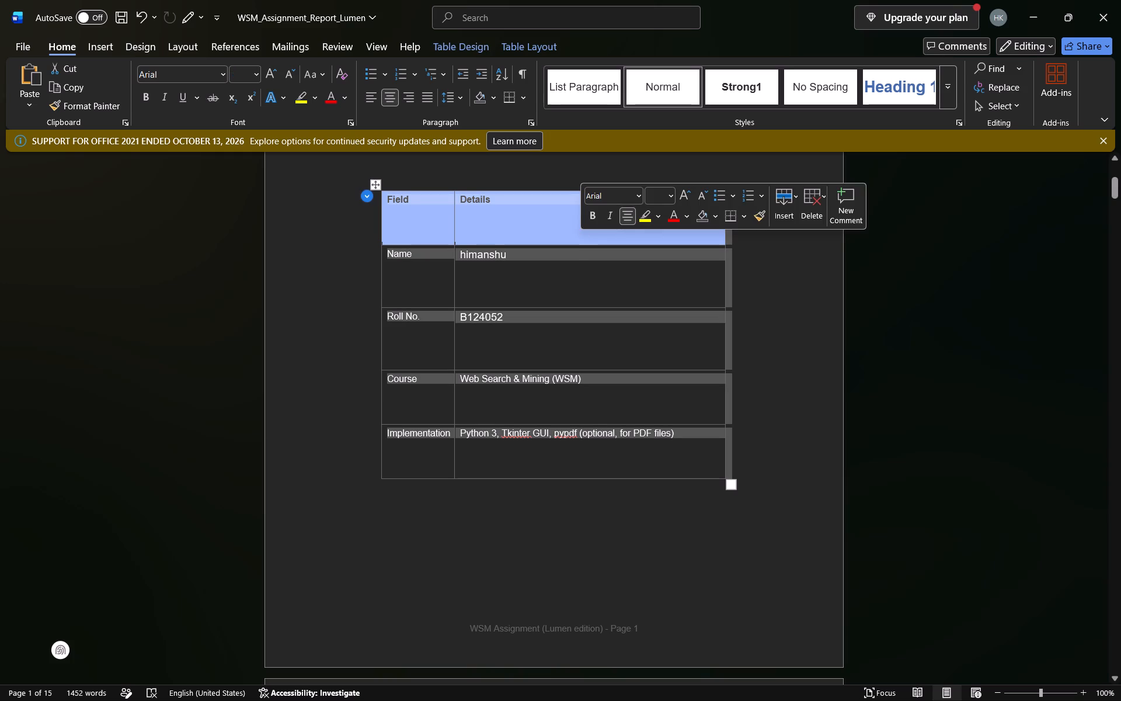
pyautogui.moveTo(562, 247); pyautogui.dragTo(559, 221)
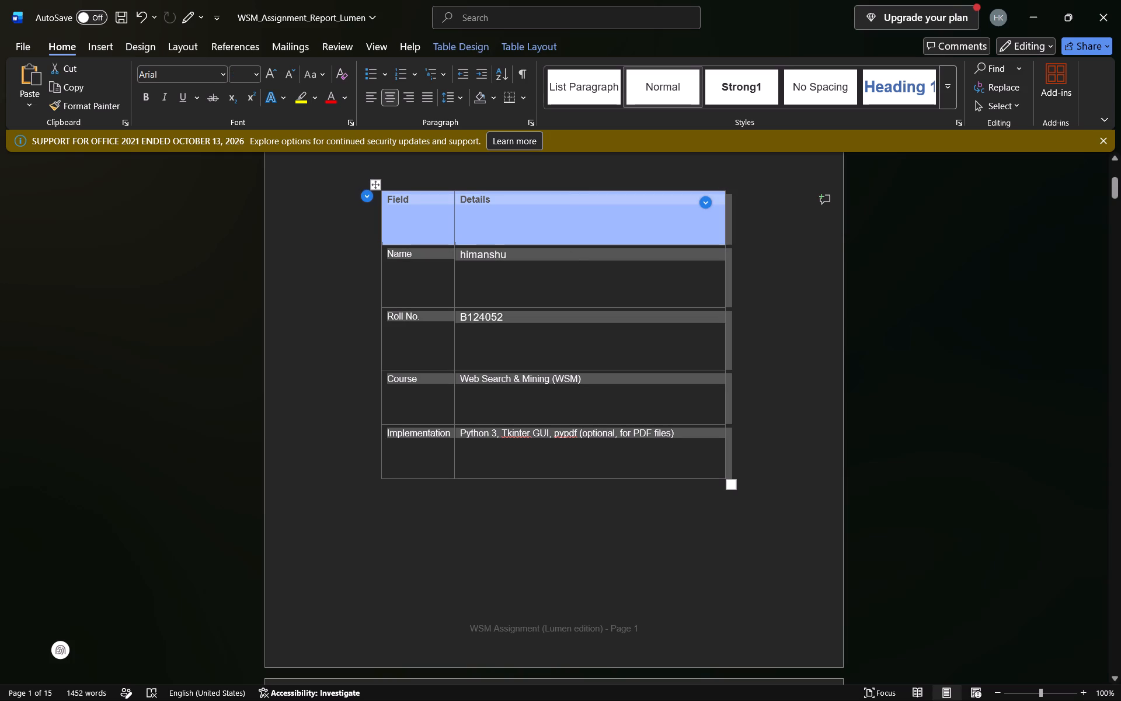
pyautogui.click(771, 363)
pyautogui.click(598, 381)
pyautogui.doubleClick(582, 383)
pyautogui.hscroll(1, 582, 383)
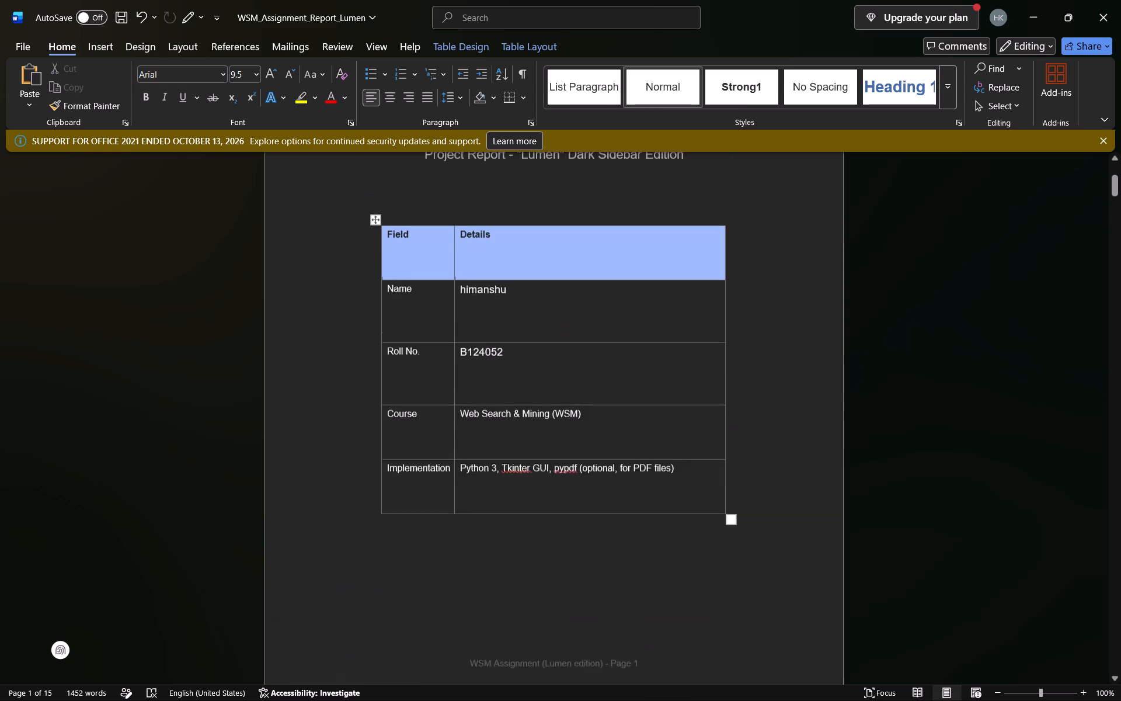
pyautogui.click(549, 333)
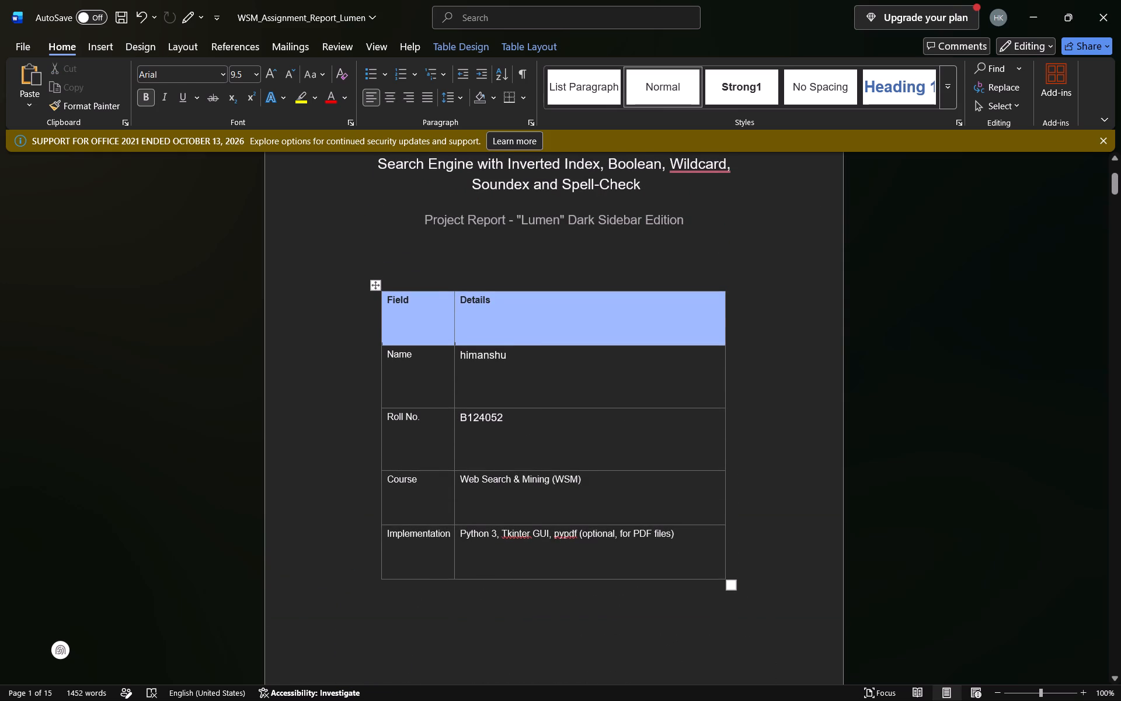
pyautogui.click(506, 308)
pyautogui.moveTo(556, 346); pyautogui.dragTo(558, 312)
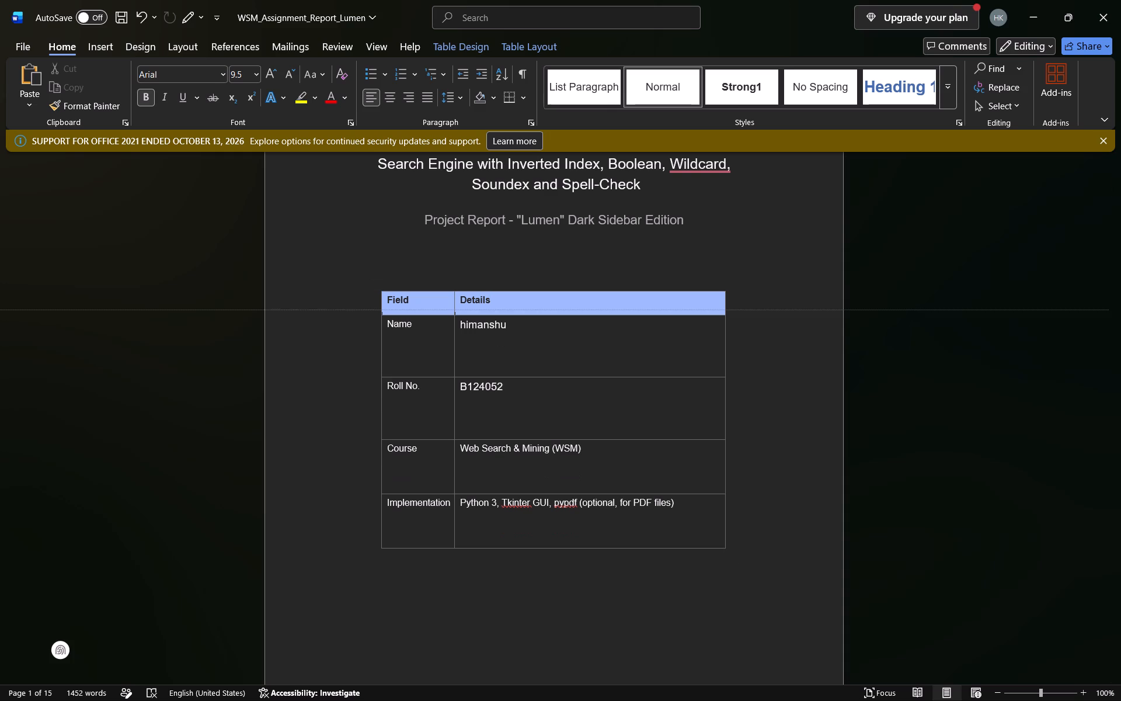
pyautogui.moveTo(558, 312); pyautogui.dragTo(558, 314)
pyautogui.click(800, 352)
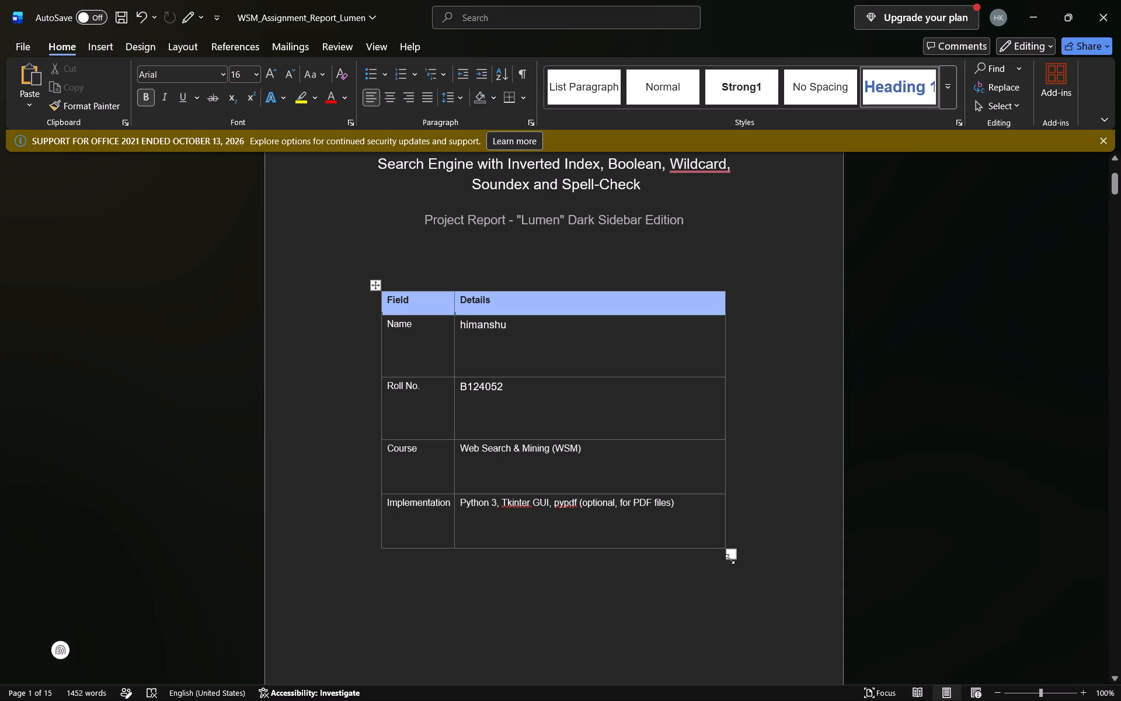
# Shrink the whole details table slightly in both width and height.
pyautogui.moveTo(730, 554); pyautogui.dragTo(695, 516, button='right')
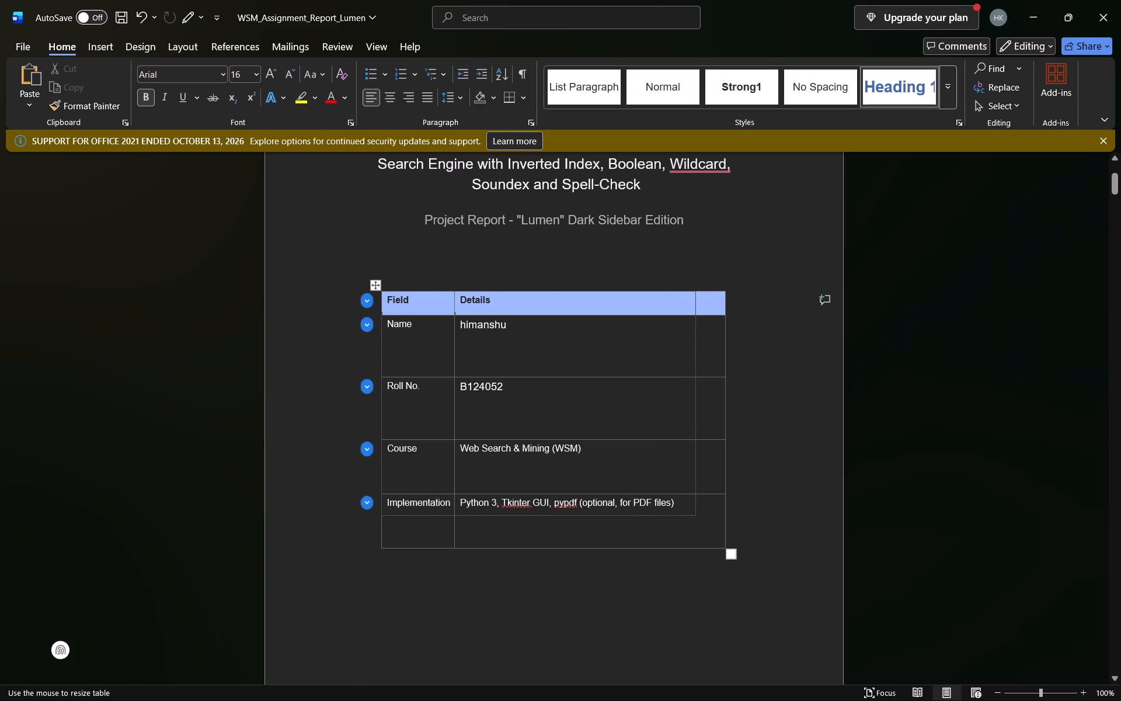
pyautogui.moveTo(695, 516); pyautogui.dragTo(695, 517, button='right')
pyautogui.click(983, 499)
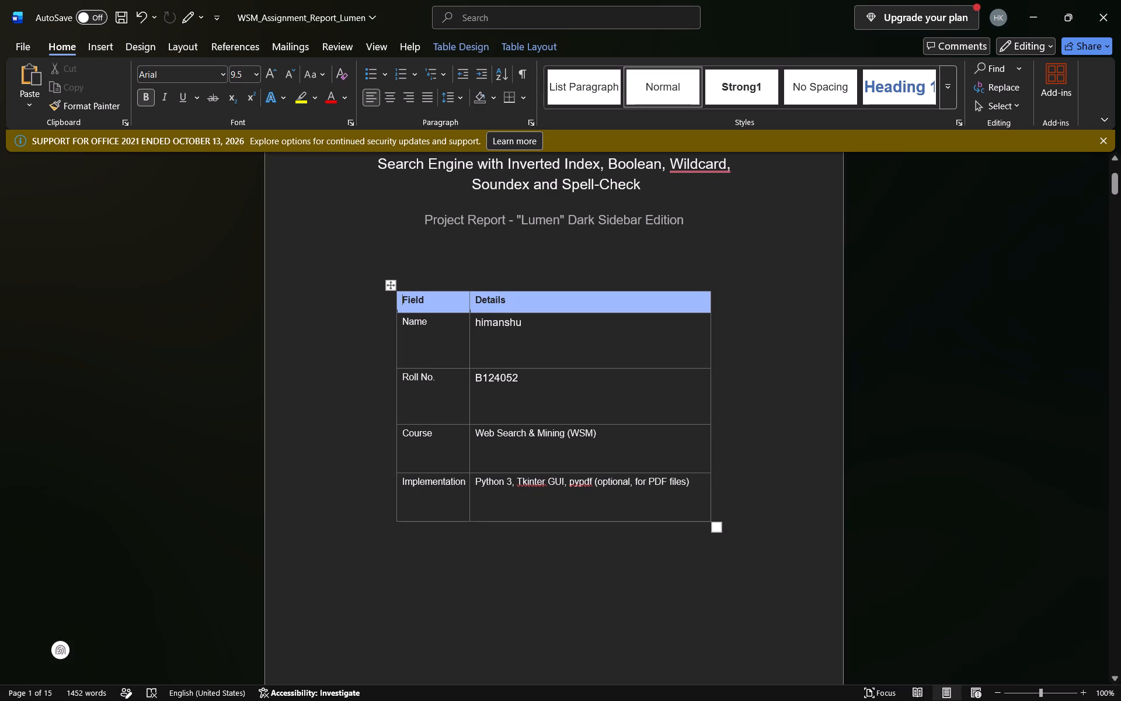
# Switch to the Downloads folder in File Explorer and open the WSM_Assignment_Lumen PDF.
pyautogui.keyDown('ctrl'); pyautogui.scroll(-6, 710, 554); pyautogui.keyUp('ctrl')
pyautogui.keyDown('ctrl'); pyautogui.scroll(2, 710, 554); pyautogui.keyUp('ctrl')
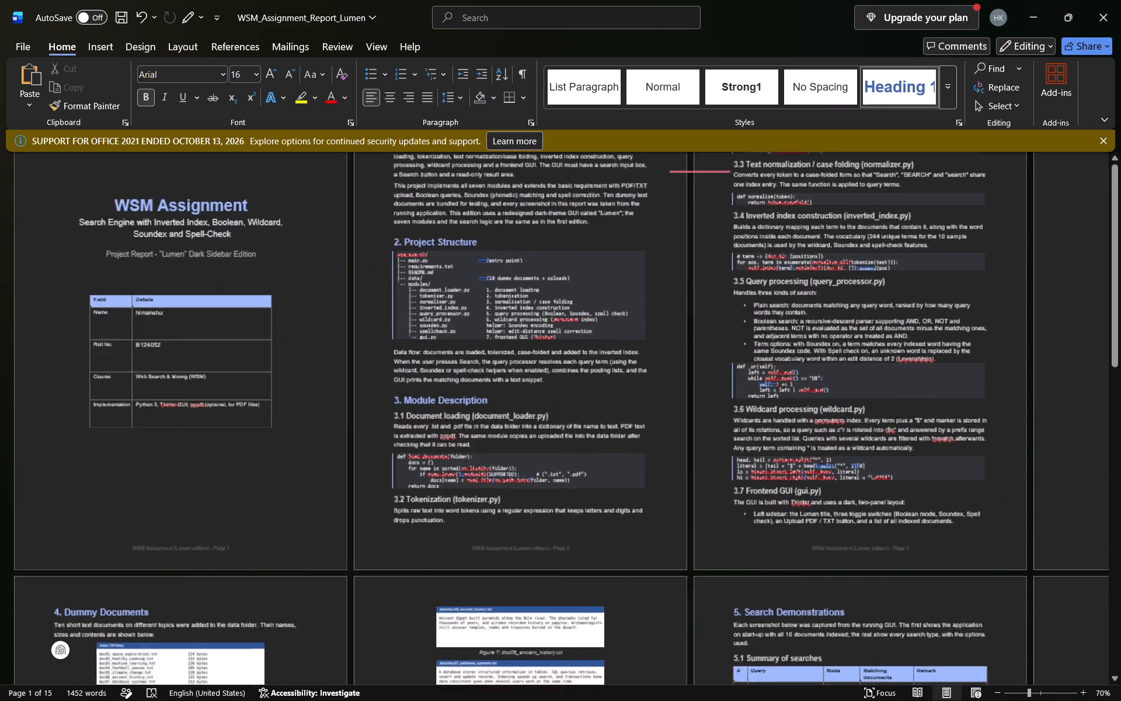
pyautogui.keyDown('ctrl'); pyautogui.scroll(2, 710, 554); pyautogui.keyUp('ctrl')
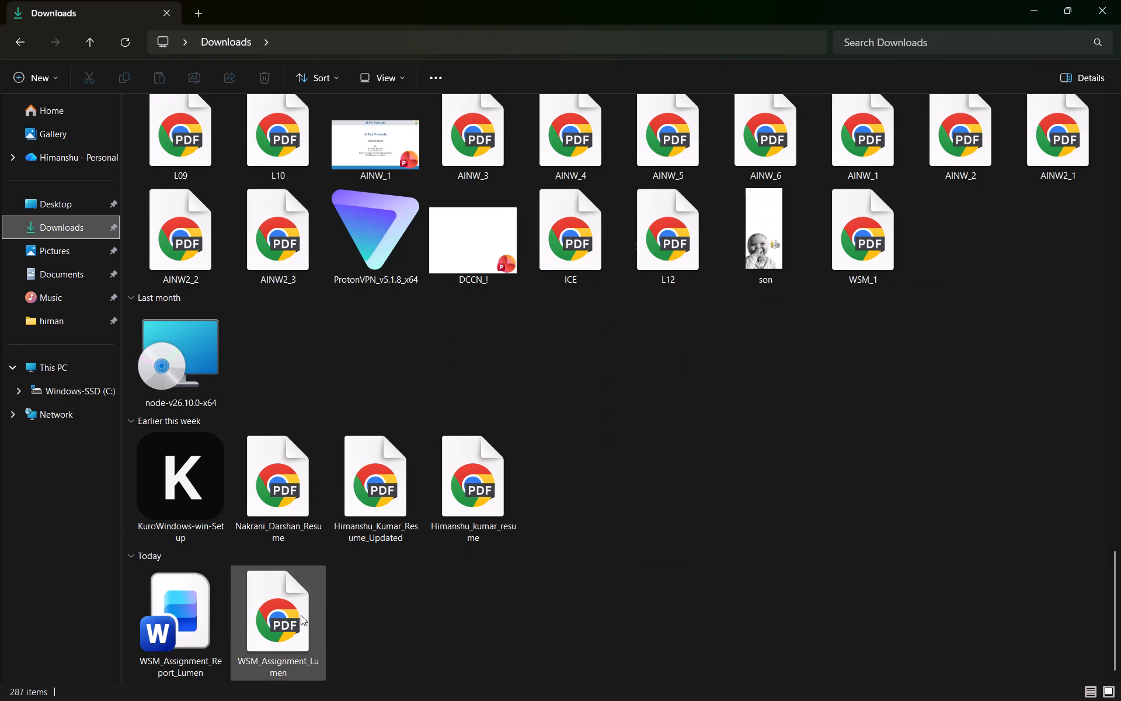
pyautogui.doubleClick(301, 616)
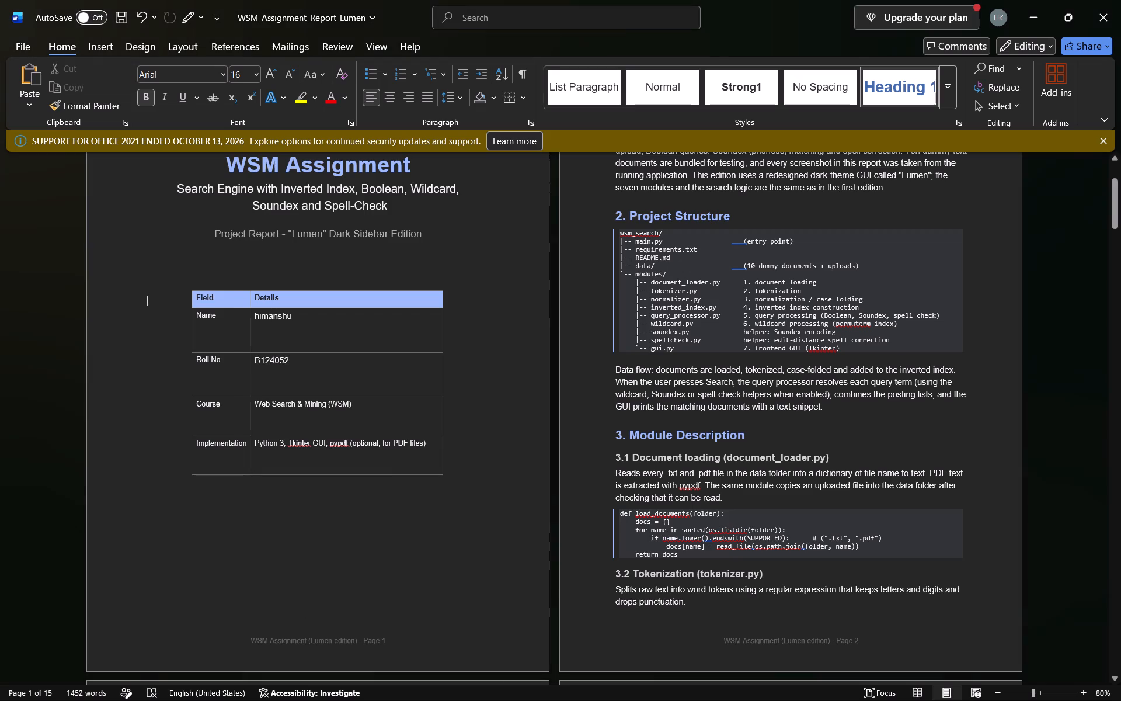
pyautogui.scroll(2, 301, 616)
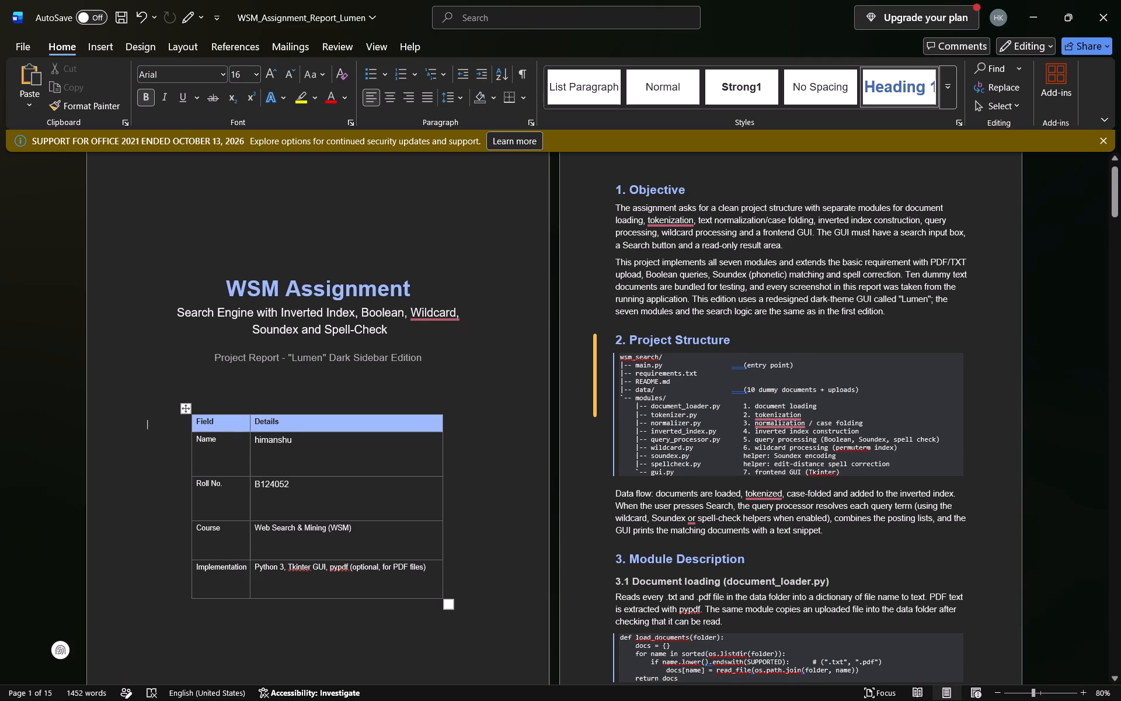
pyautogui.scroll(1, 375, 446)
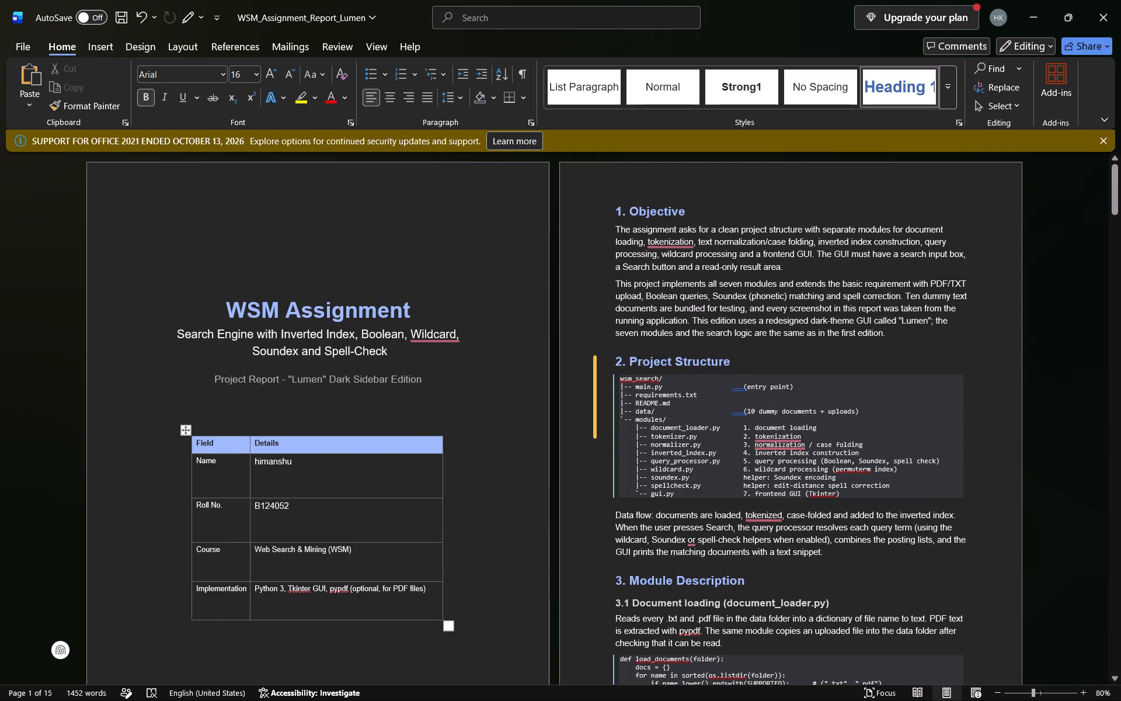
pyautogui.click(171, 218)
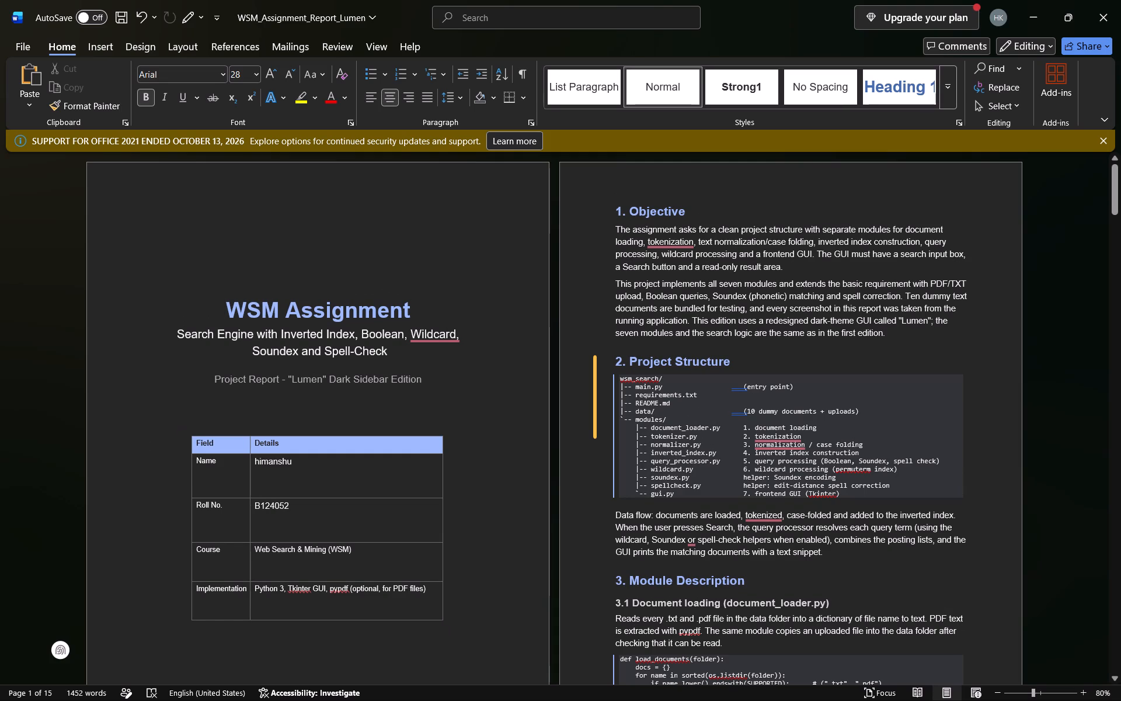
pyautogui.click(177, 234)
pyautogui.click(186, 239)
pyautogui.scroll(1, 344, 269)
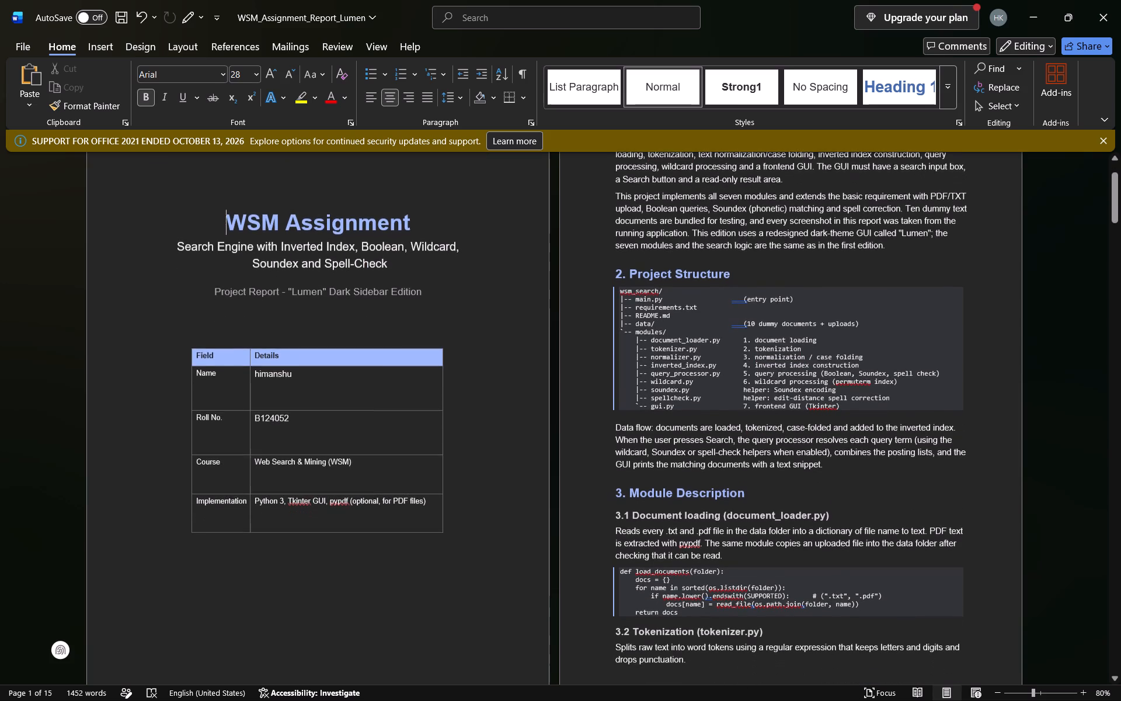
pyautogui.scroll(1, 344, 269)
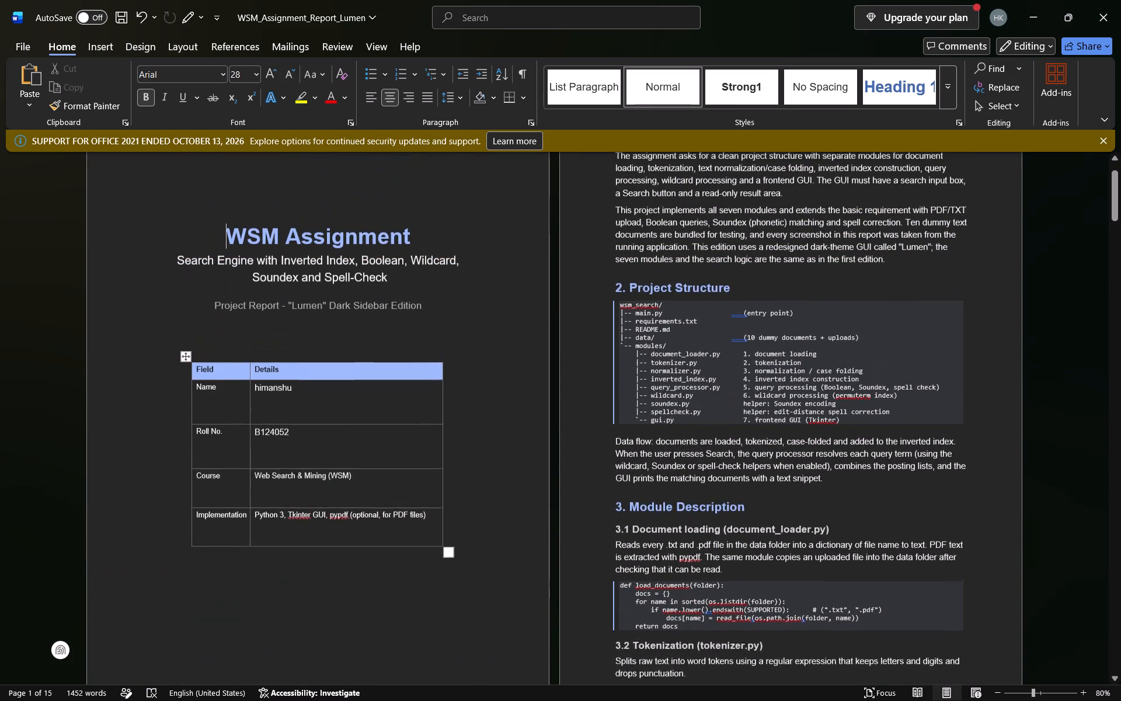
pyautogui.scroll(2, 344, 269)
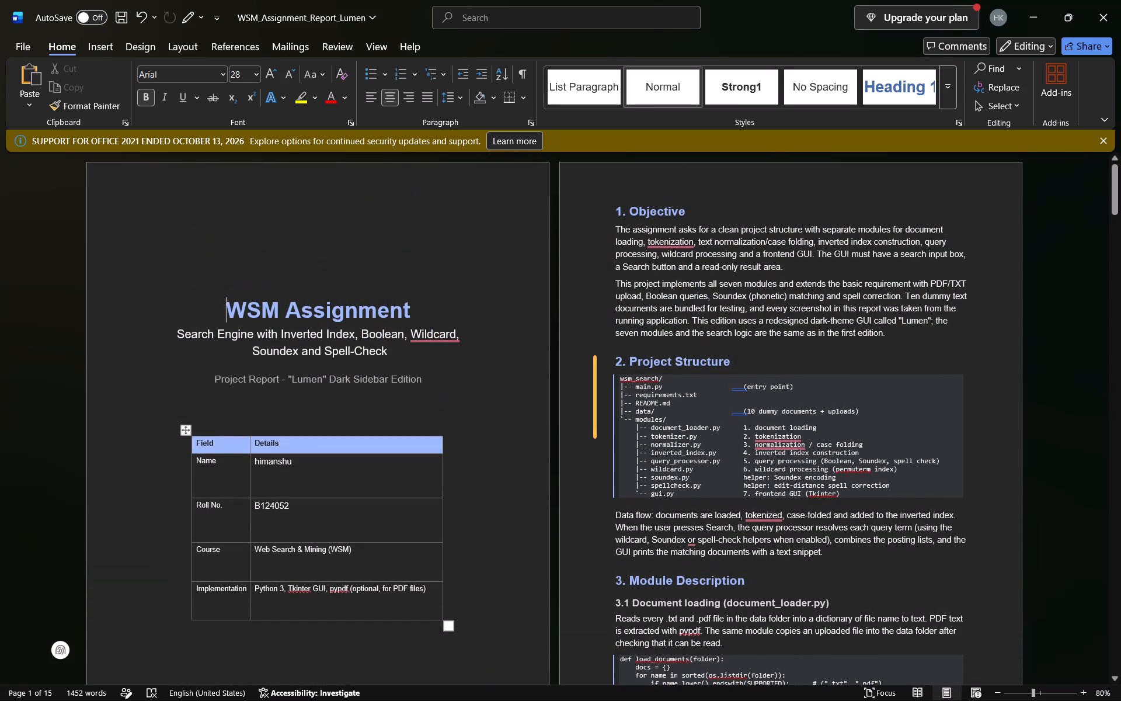
# Insert the picture "iiit bbsr logo" from the Downloads folder above the WSM Assignment title on the cover page.
pyautogui.click(170, 241)
pyautogui.rightClick(174, 232)
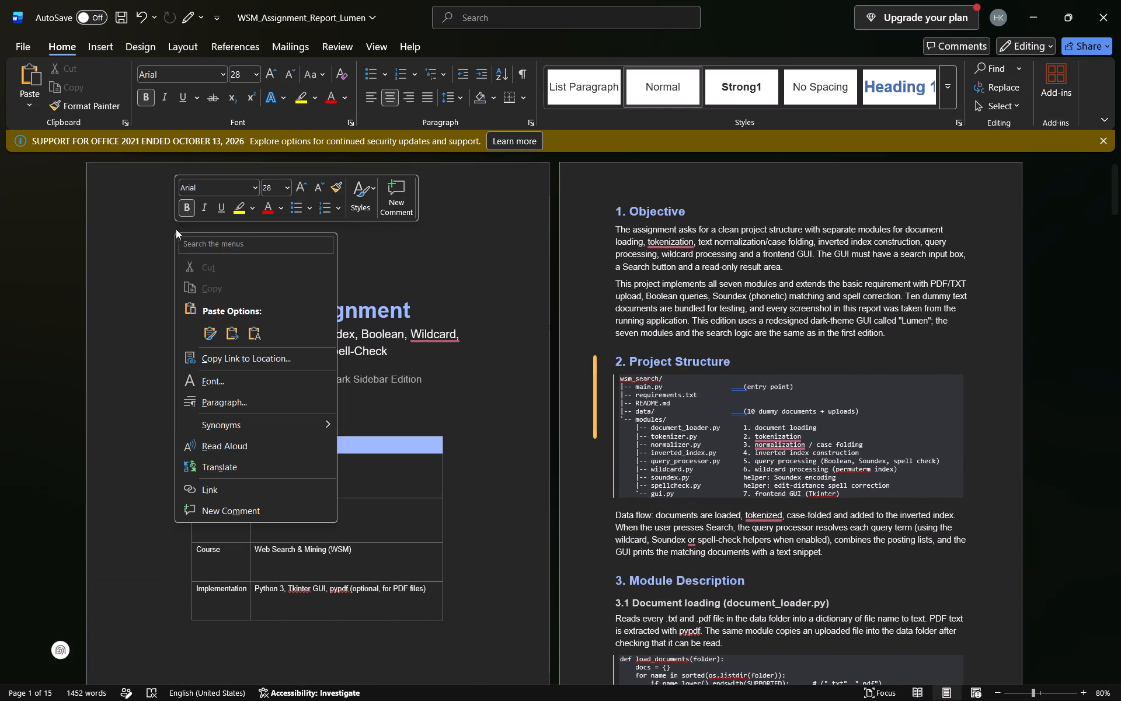
pyautogui.click(129, 252)
pyautogui.click(106, 39)
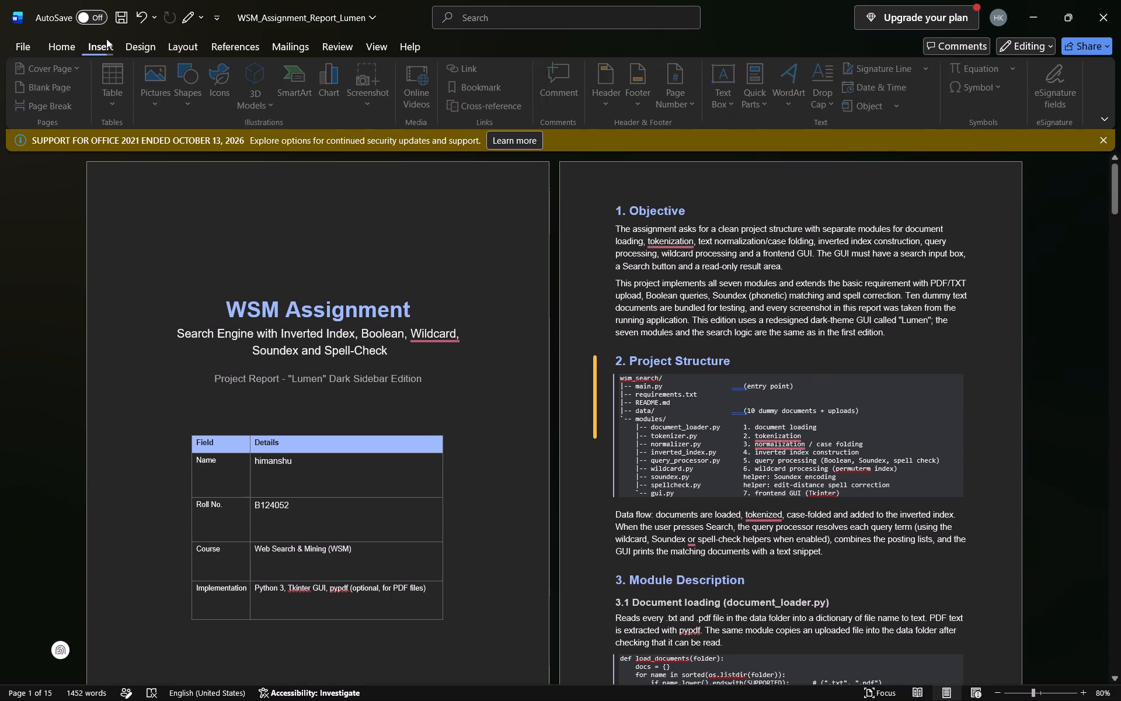
pyautogui.click(158, 85)
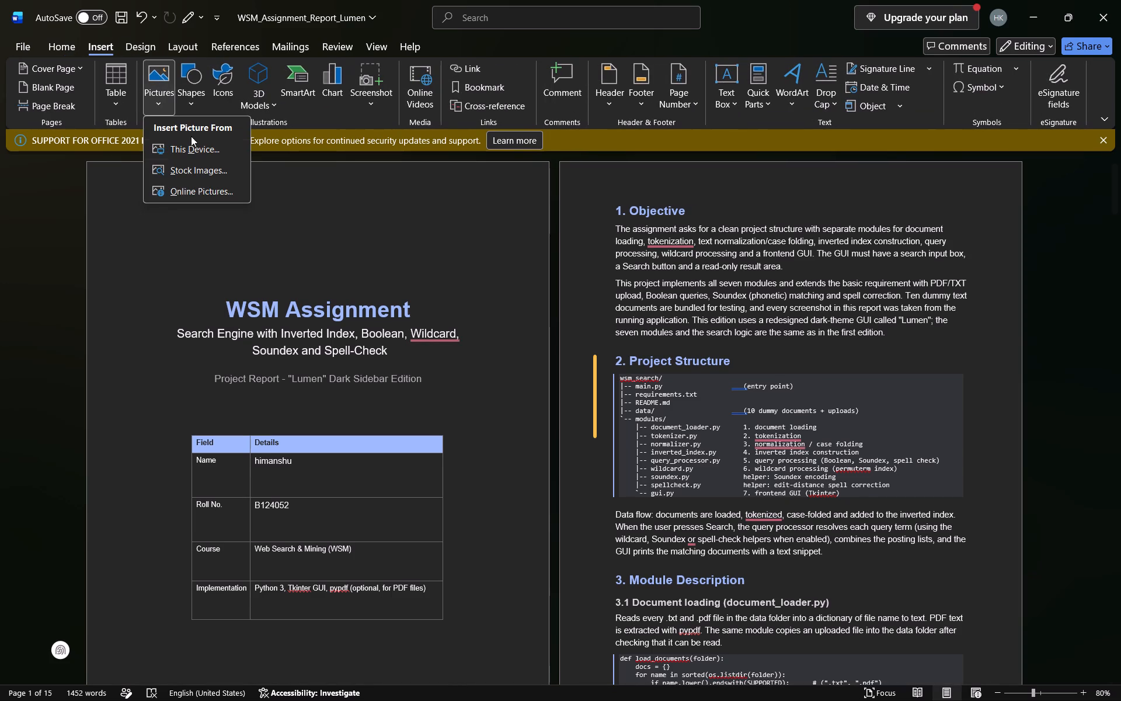
pyautogui.click(196, 148)
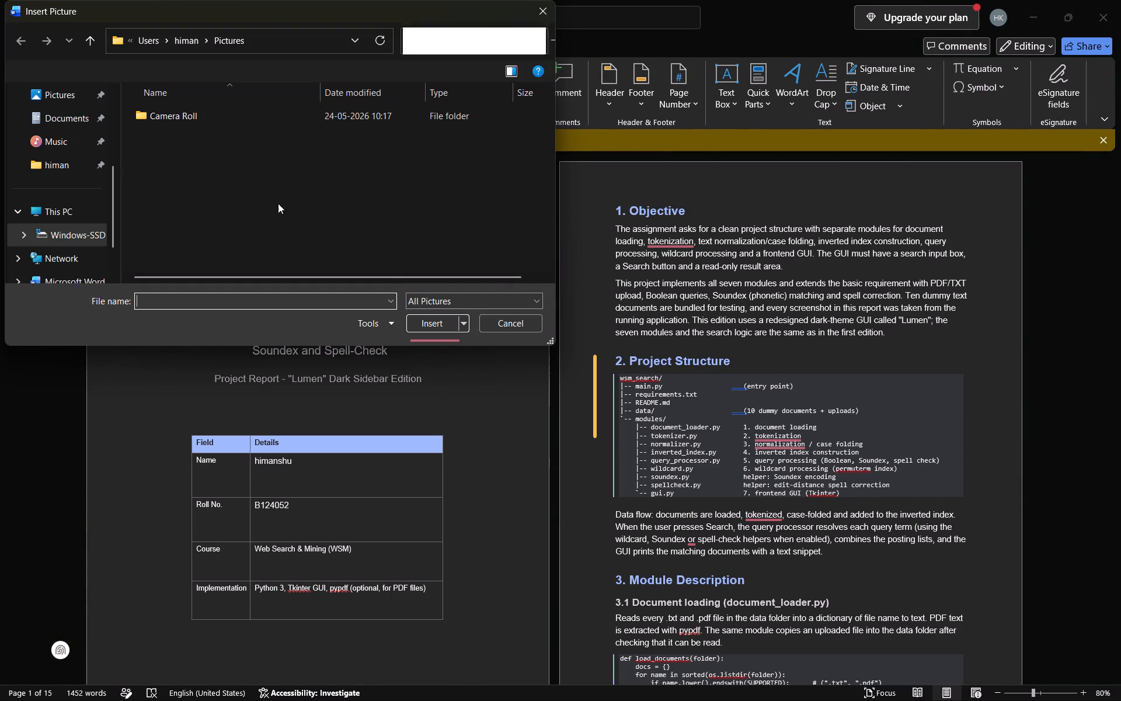
pyautogui.scroll(3, 86, 102)
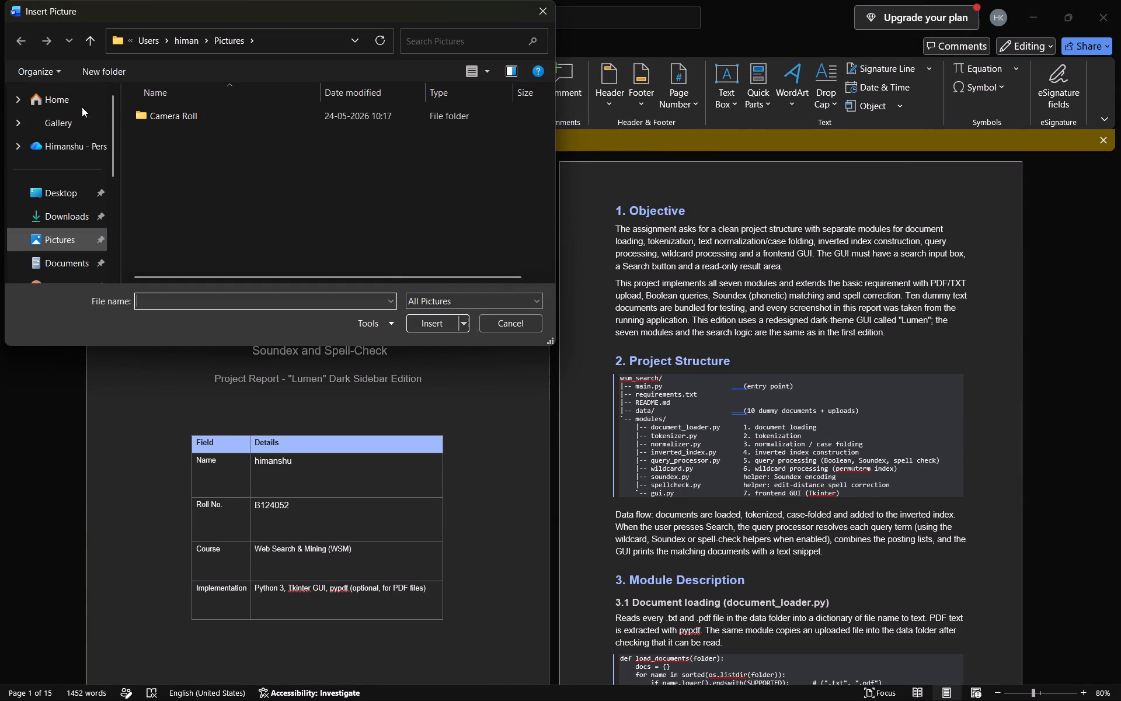
pyautogui.click(71, 220)
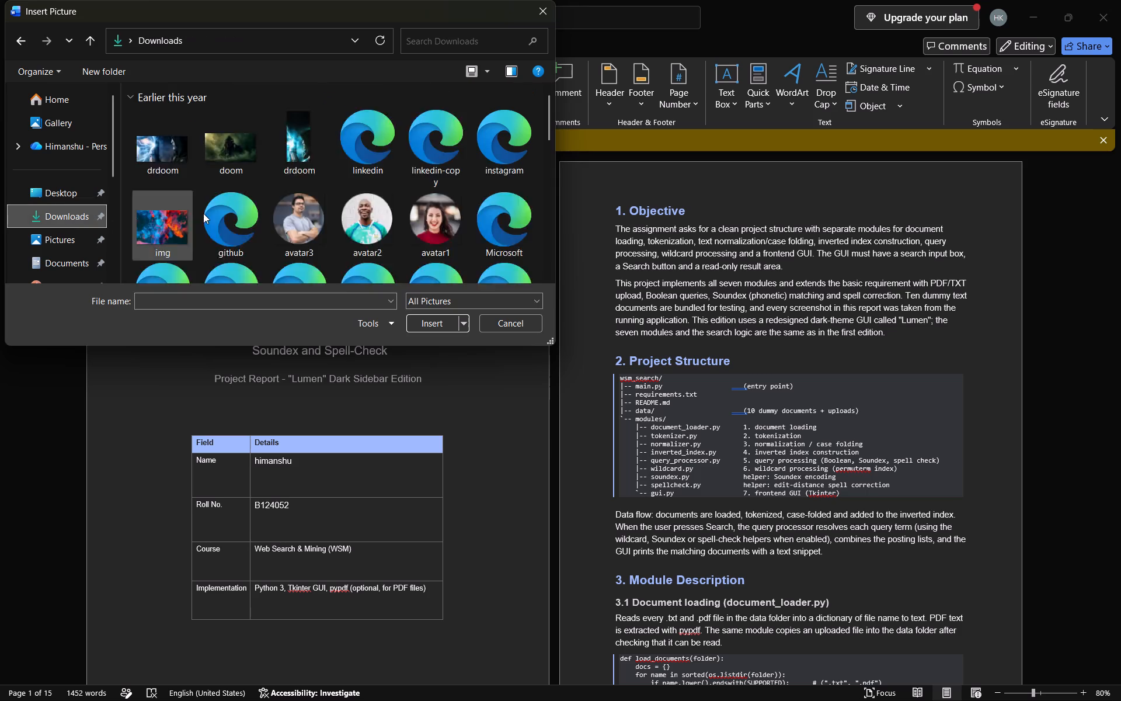
pyautogui.scroll(-1, 227, 227)
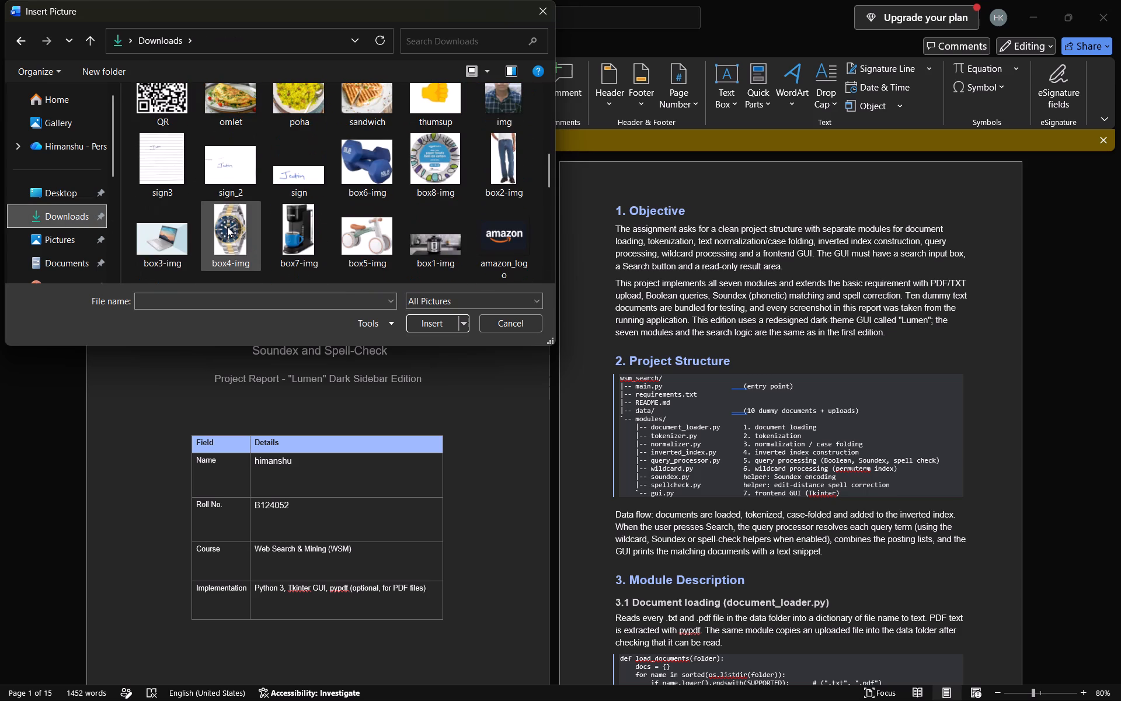
pyautogui.scroll(-2, 227, 227)
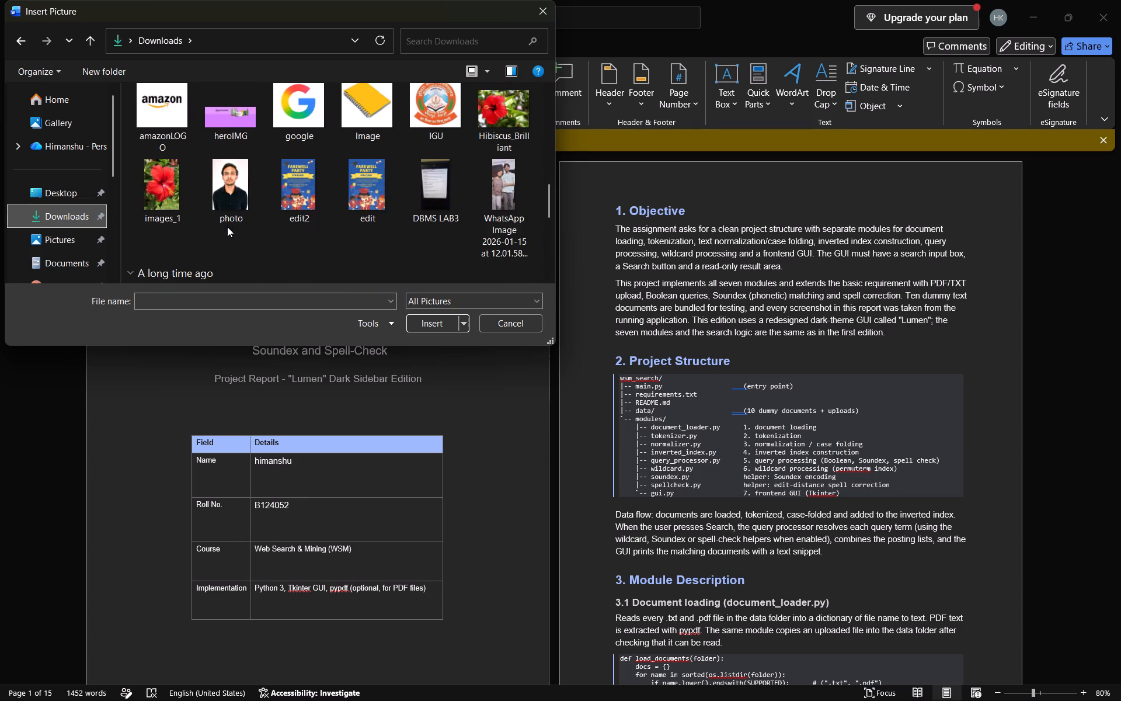
pyautogui.scroll(-1, 227, 227)
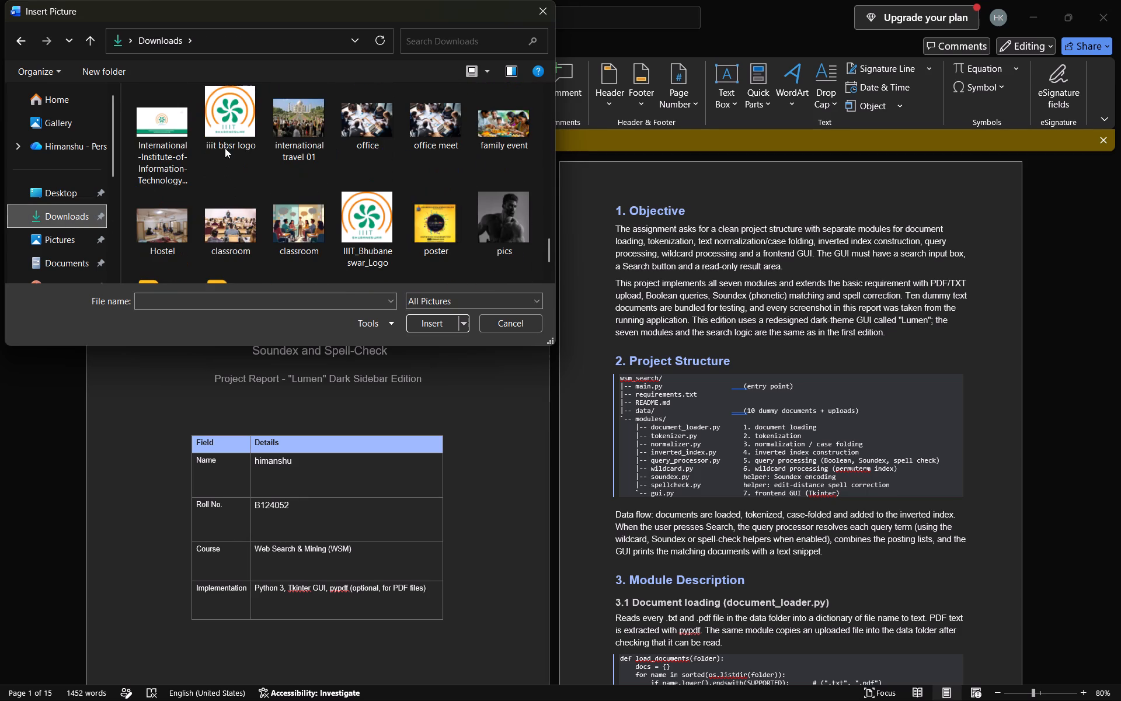
pyautogui.click(225, 117)
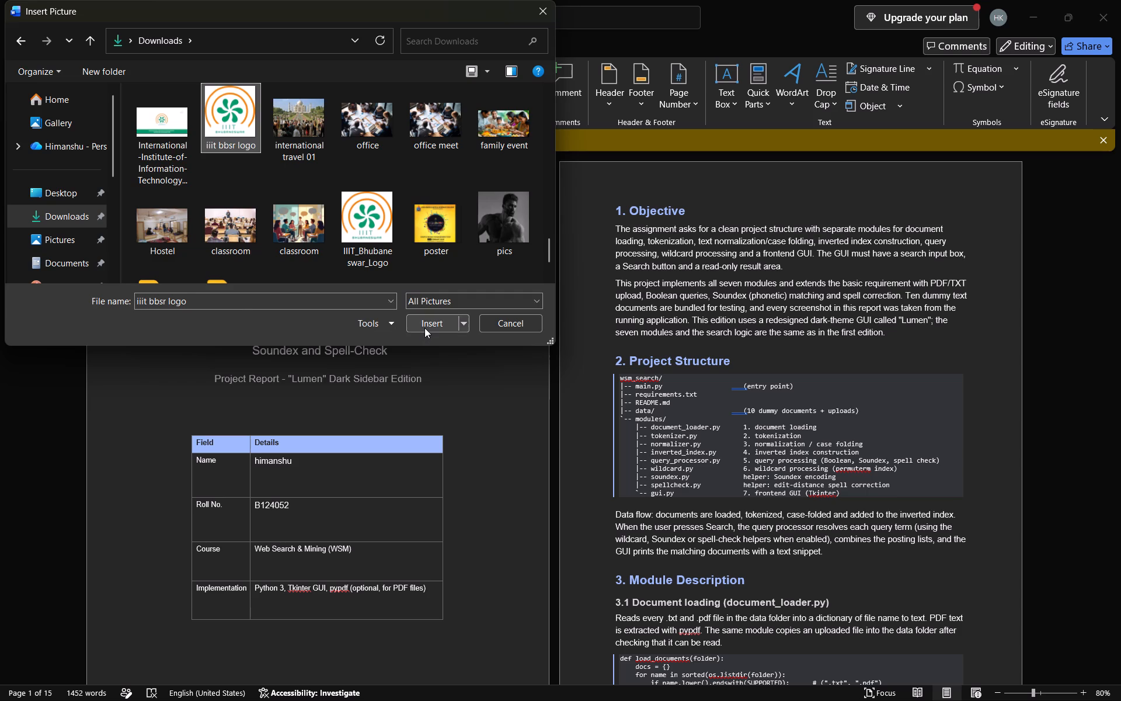
pyautogui.click(424, 328)
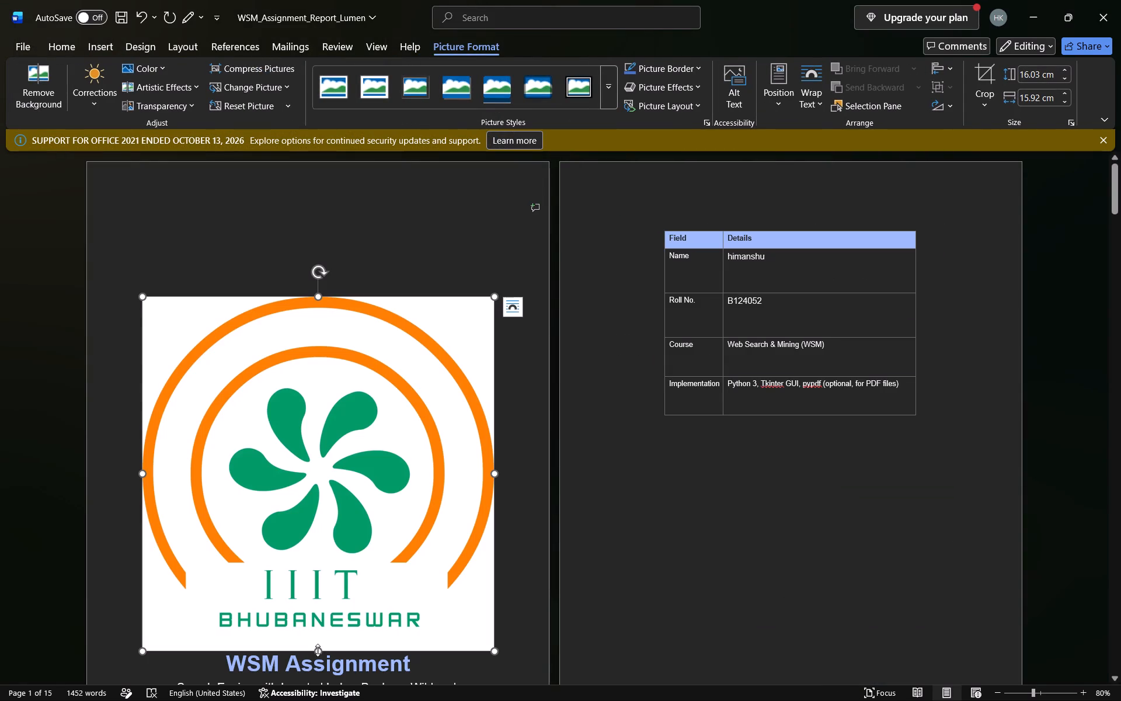
# Reduce the logo's height to about 4.5 cm, keeping its full width.
pyautogui.moveTo(318, 650); pyautogui.dragTo(330, 402)
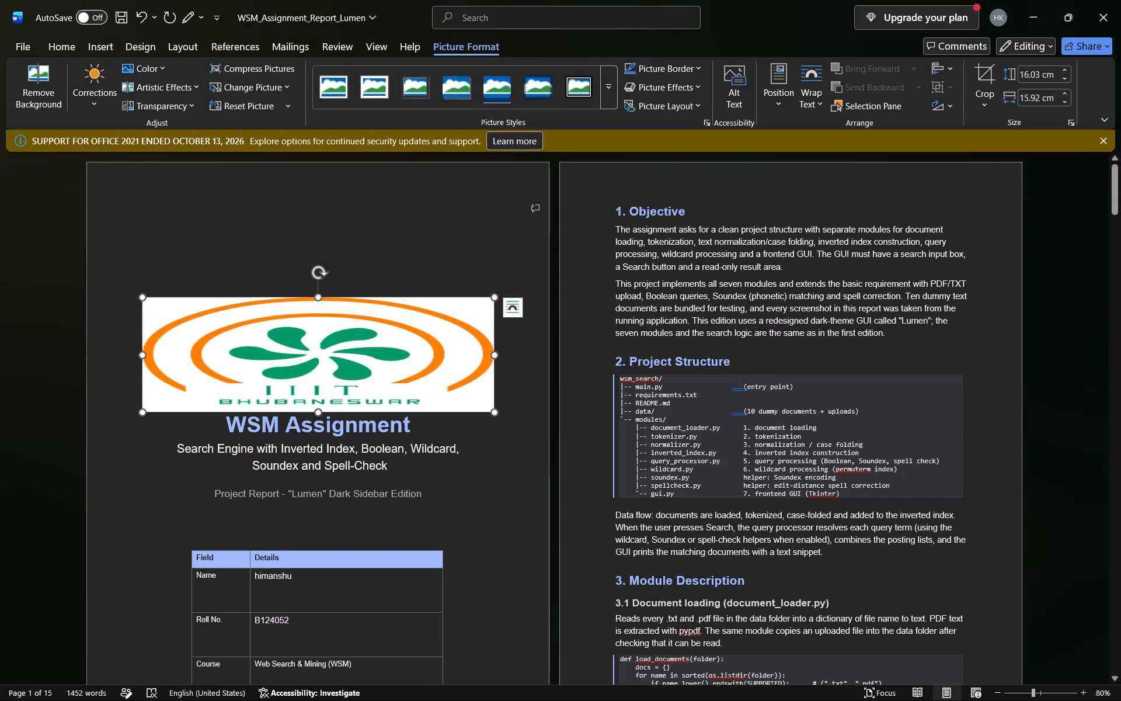
pyautogui.keyDown('ctrl'); pyautogui.scroll(5, 281, 294); pyautogui.keyUp('ctrl')
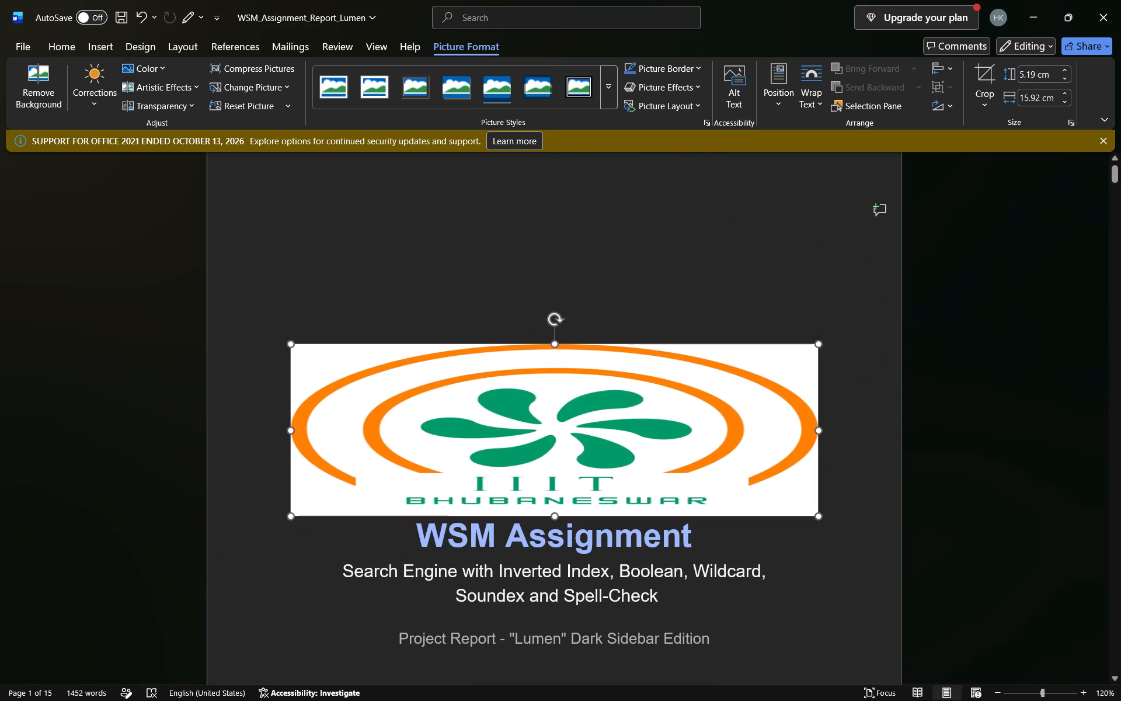
pyautogui.moveTo(554, 519); pyautogui.dragTo(553, 465)
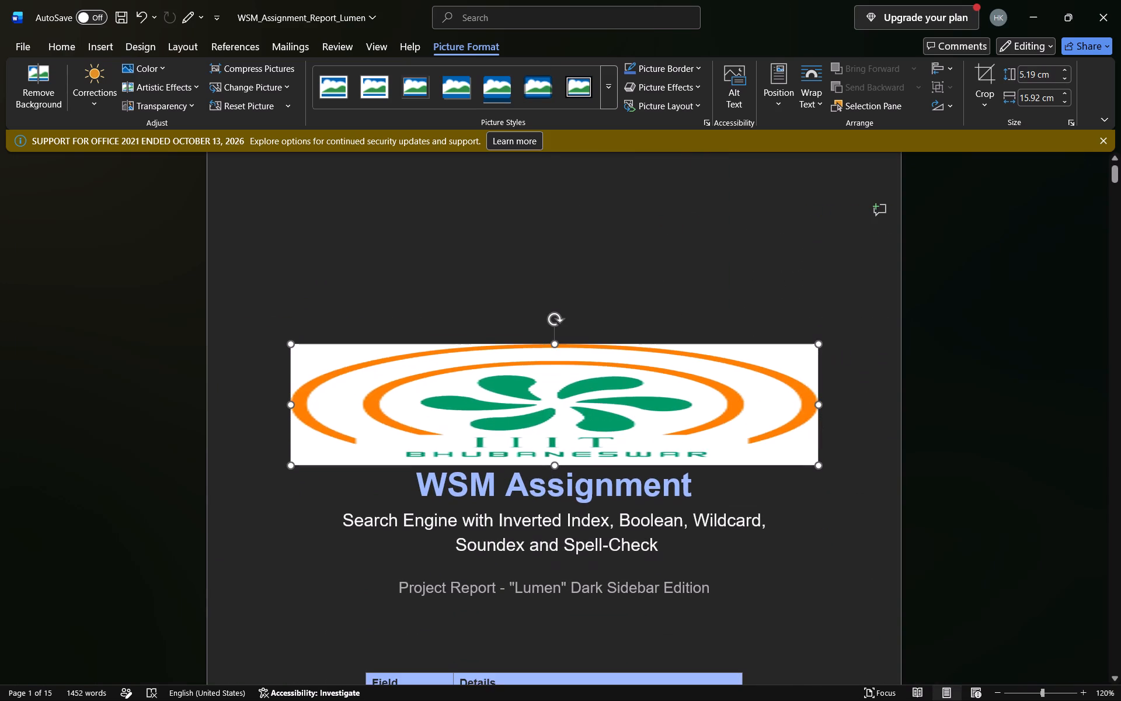
pyautogui.moveTo(553, 465); pyautogui.dragTo(547, 379)
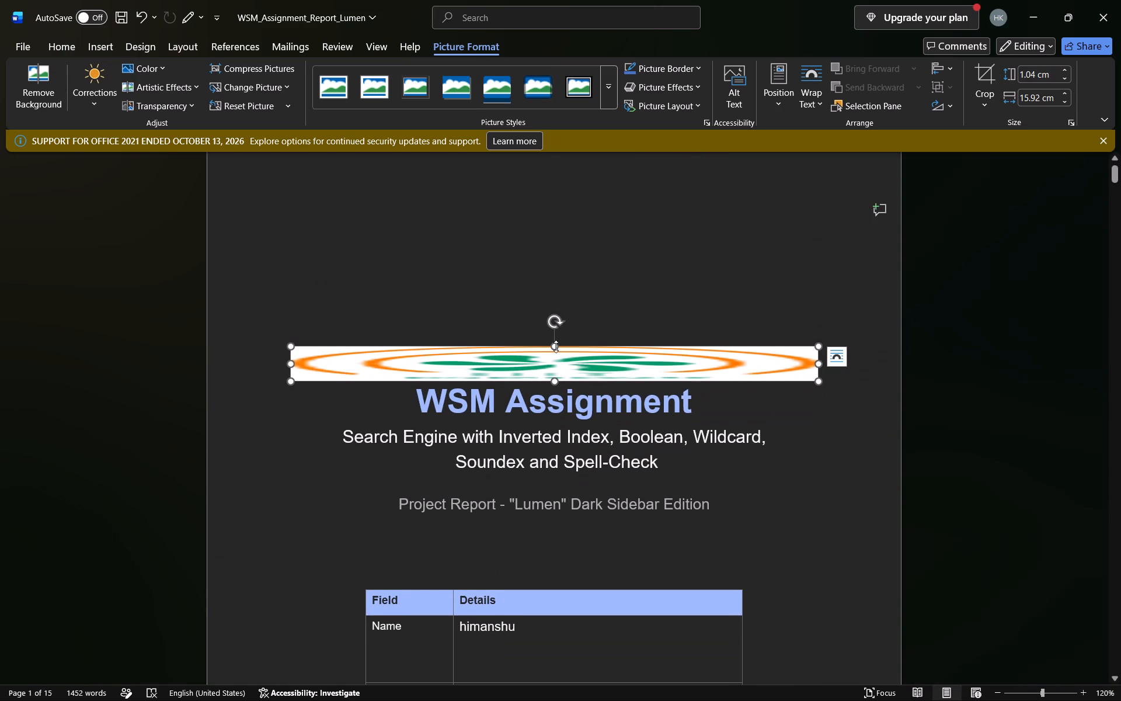
pyautogui.moveTo(555, 348); pyautogui.dragTo(552, 232)
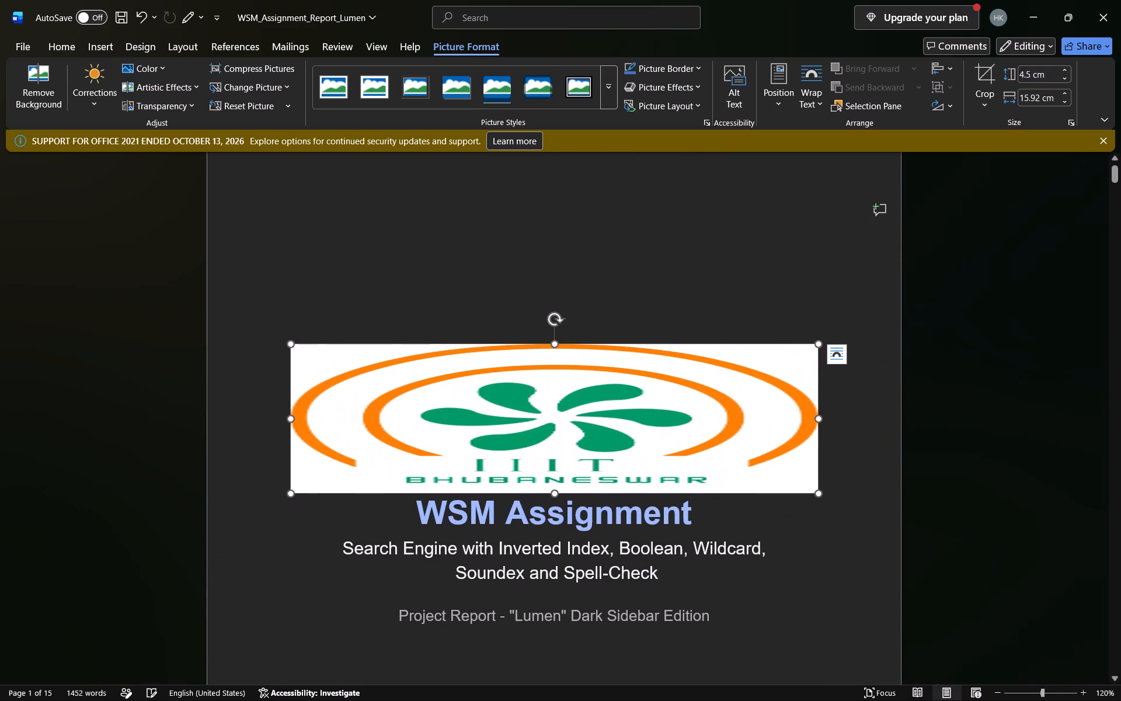
# Try Tight, Through and Behind Text wrapping on the logo, then set it to Top and Bottom.
pyautogui.click(834, 351)
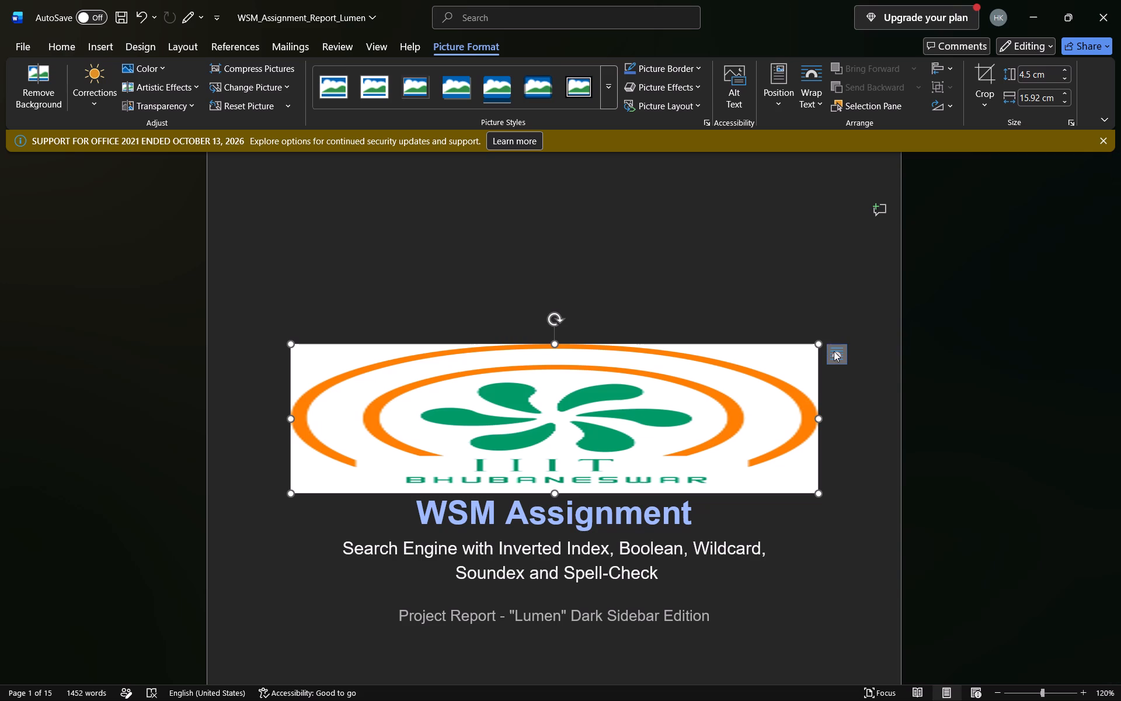
pyautogui.click(905, 461)
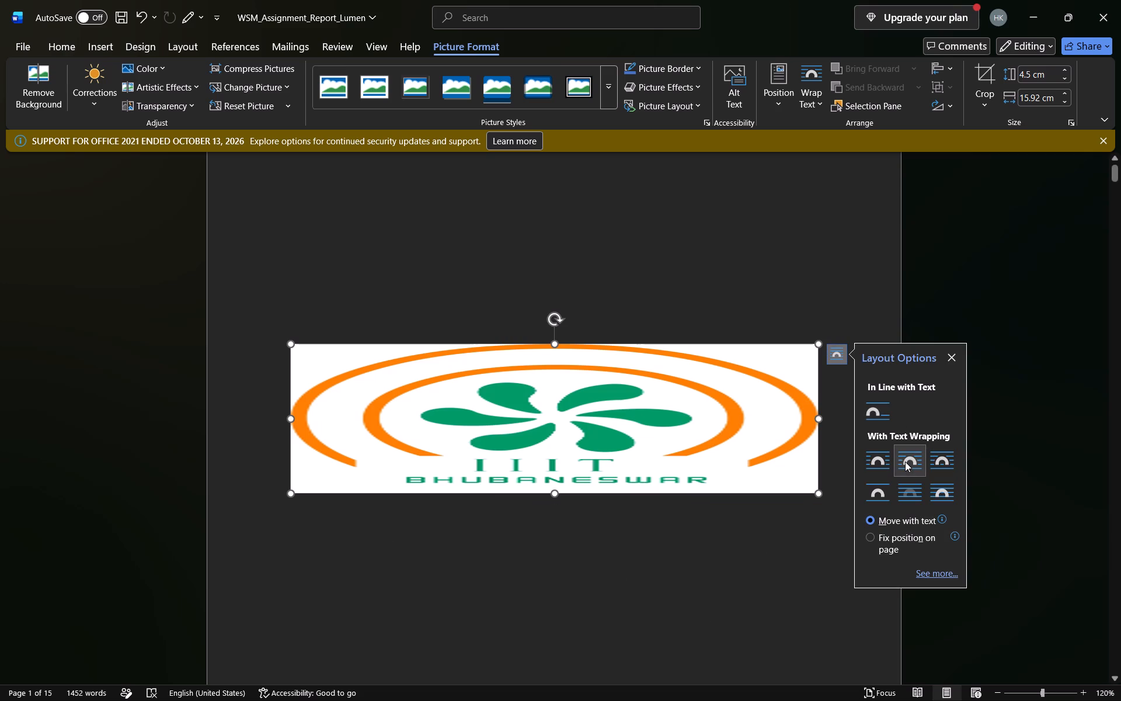
pyautogui.click(939, 465)
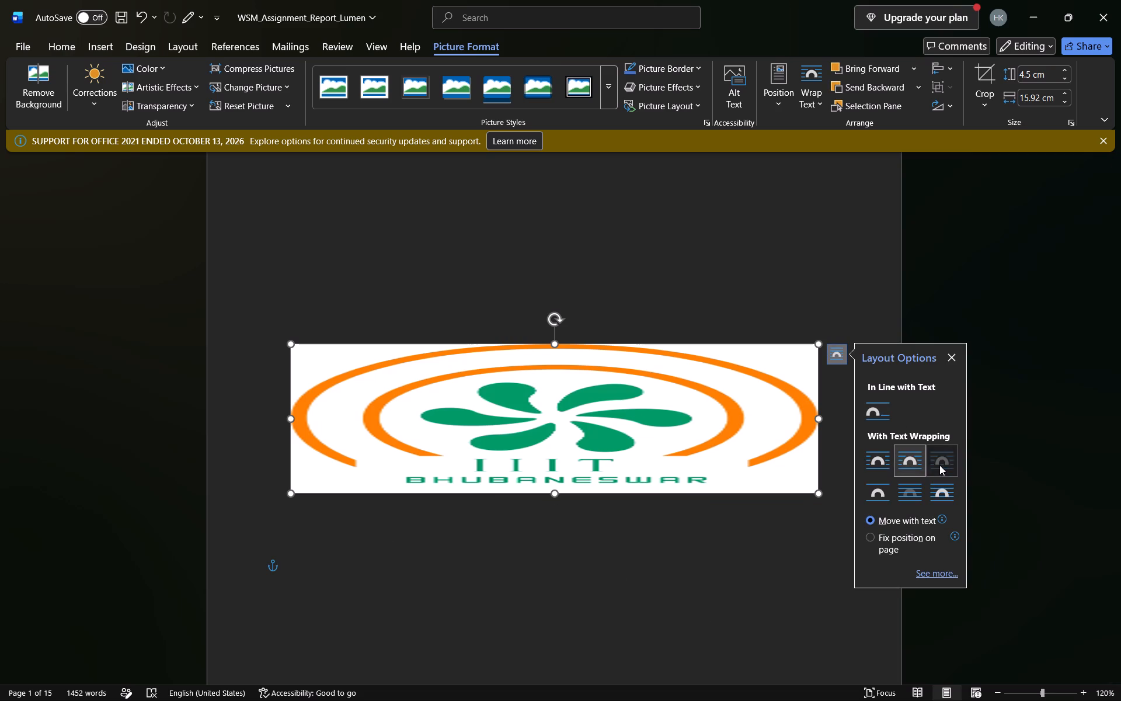
pyautogui.scroll(-3, 939, 465)
pyautogui.hscroll(1, 719, 536)
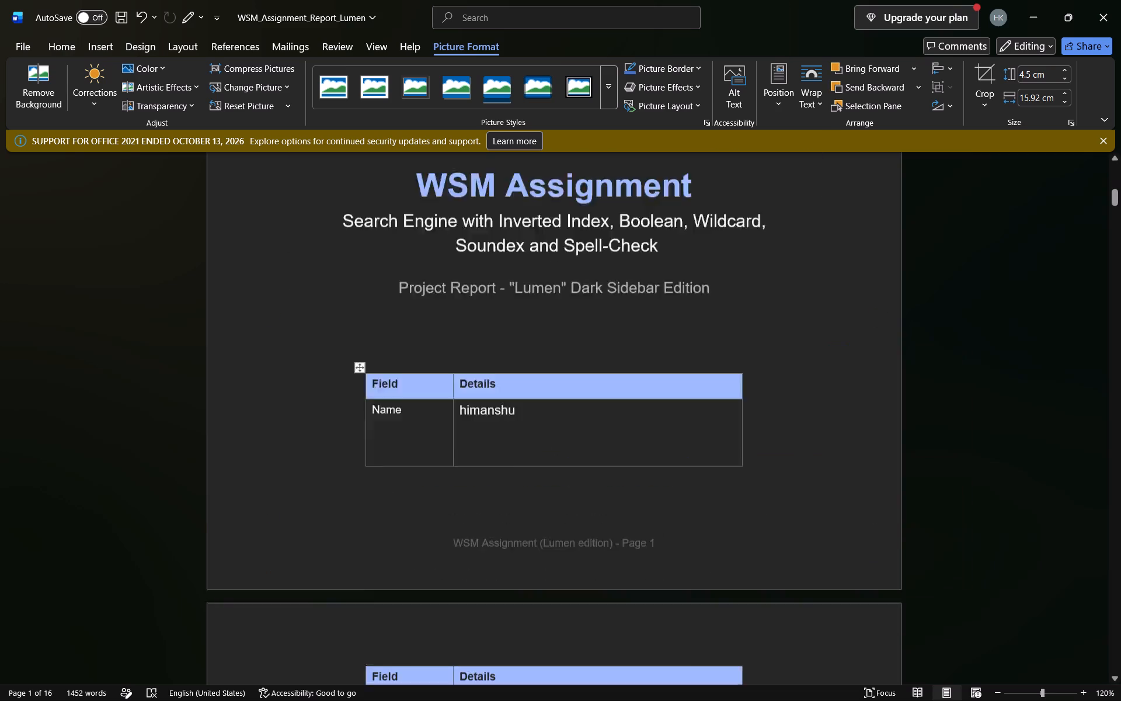
pyautogui.hscroll(1, 719, 536)
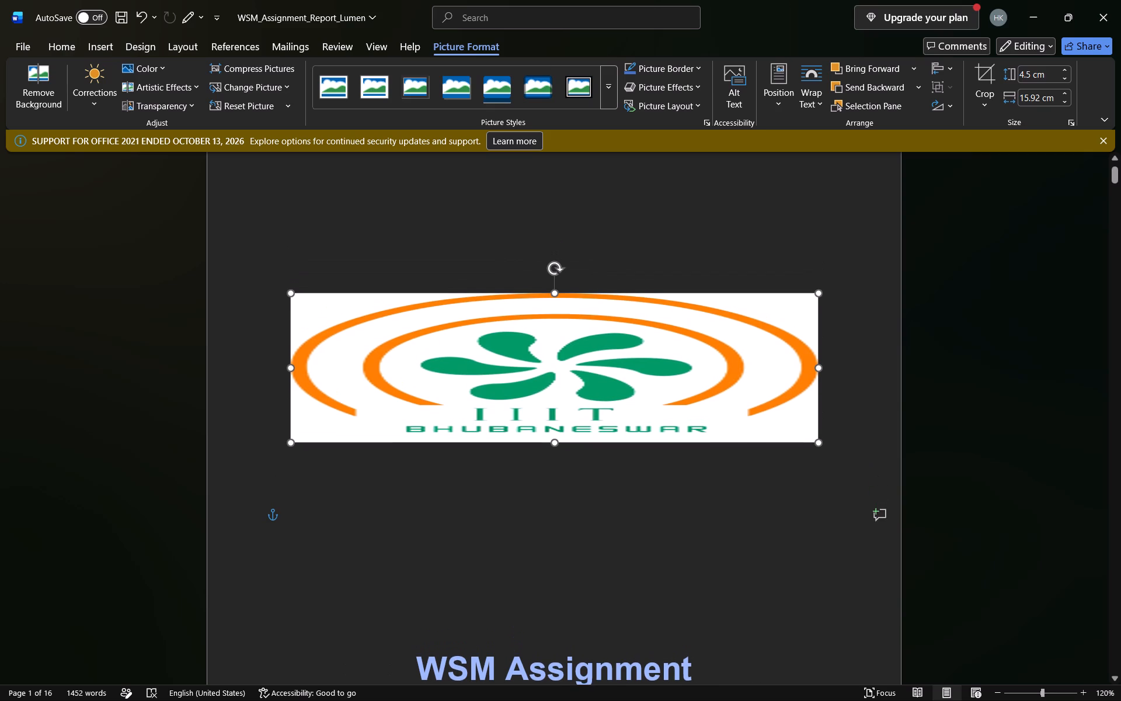
pyautogui.click(722, 347)
pyautogui.click(916, 435)
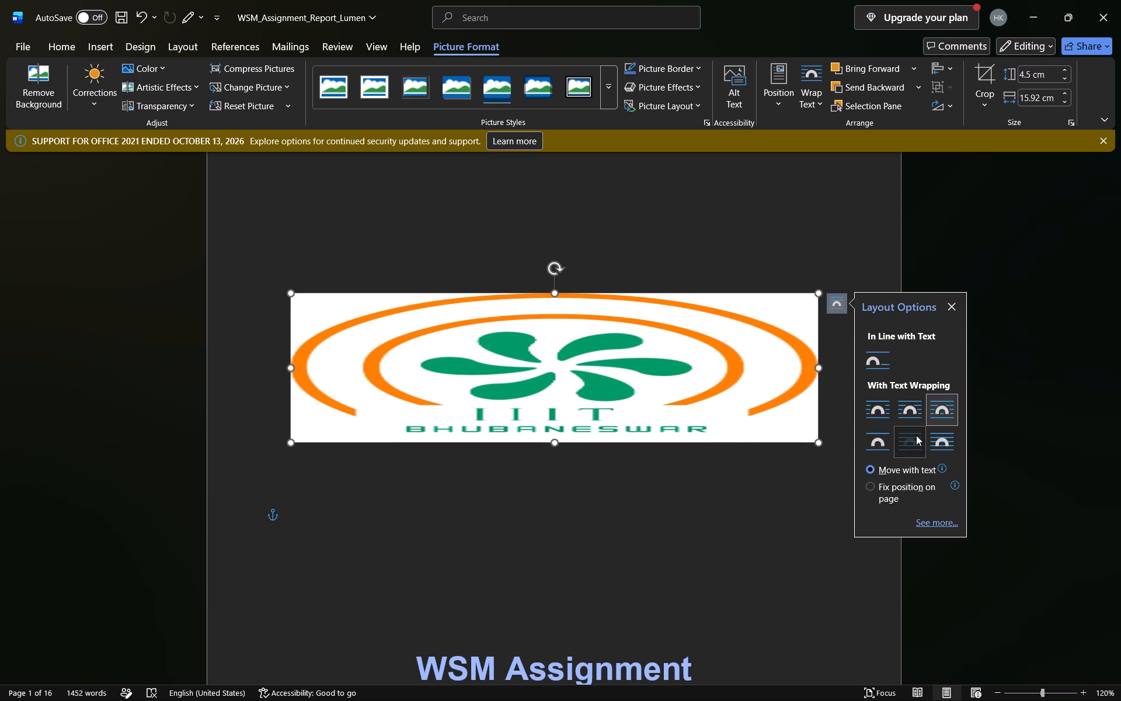
pyautogui.click(871, 447)
# Extend the logo's top edge up towards the page top and raise its bottom edge, making it about 4.97 cm tall.
pyautogui.hscroll(1, 535, 606)
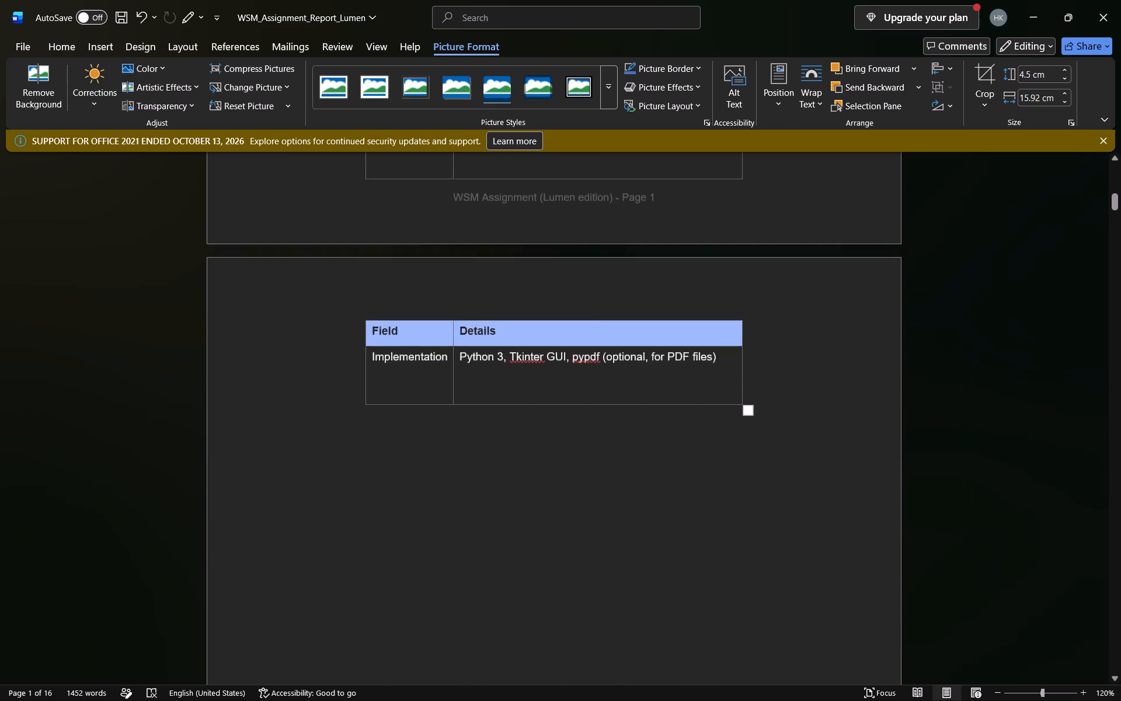
pyautogui.hscroll(1, 535, 606)
pyautogui.scroll(2, 535, 606)
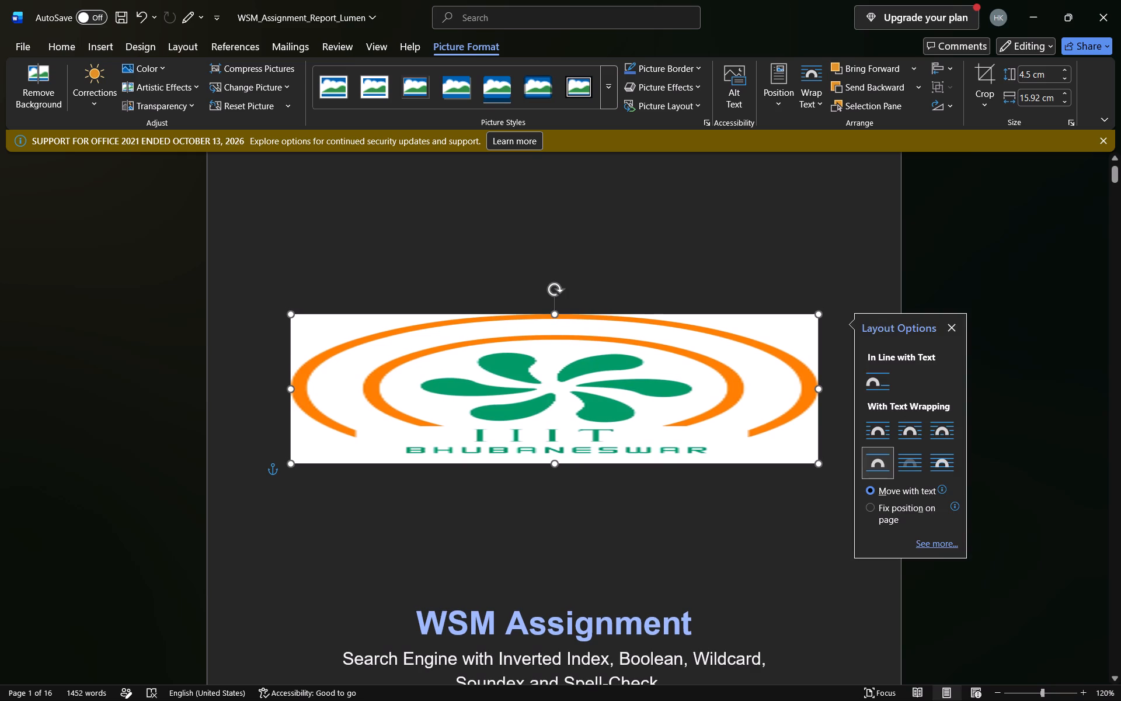
pyautogui.moveTo(552, 316); pyautogui.dragTo(569, 193)
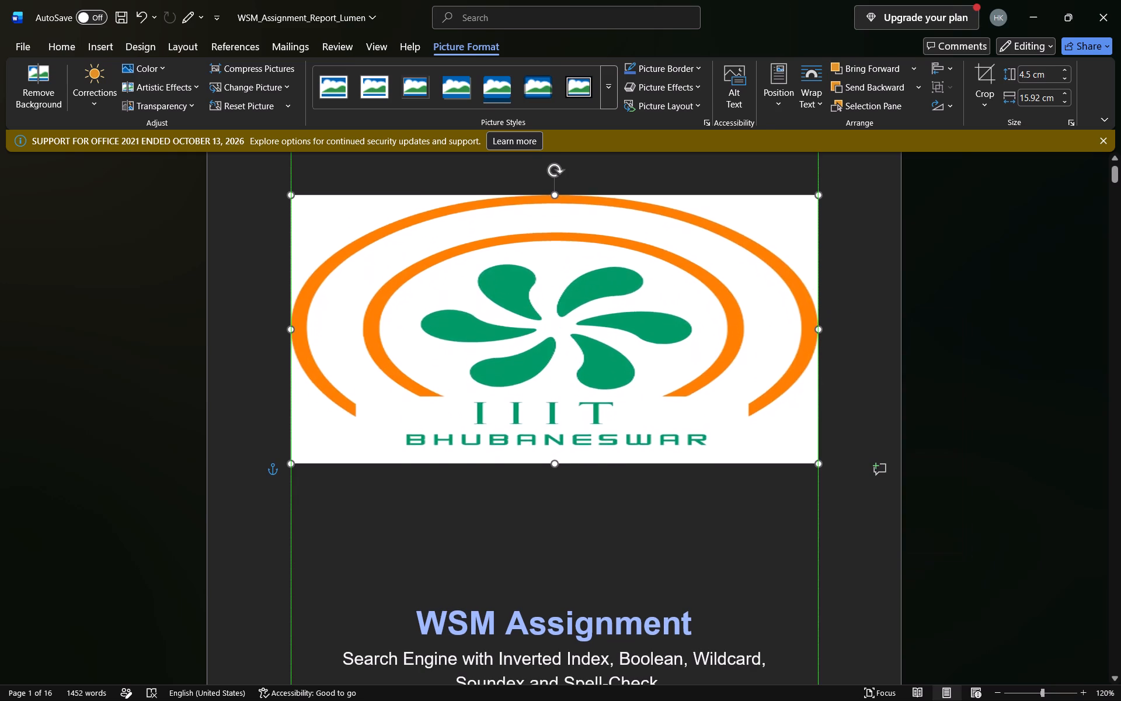
pyautogui.moveTo(569, 193); pyautogui.dragTo(570, 178)
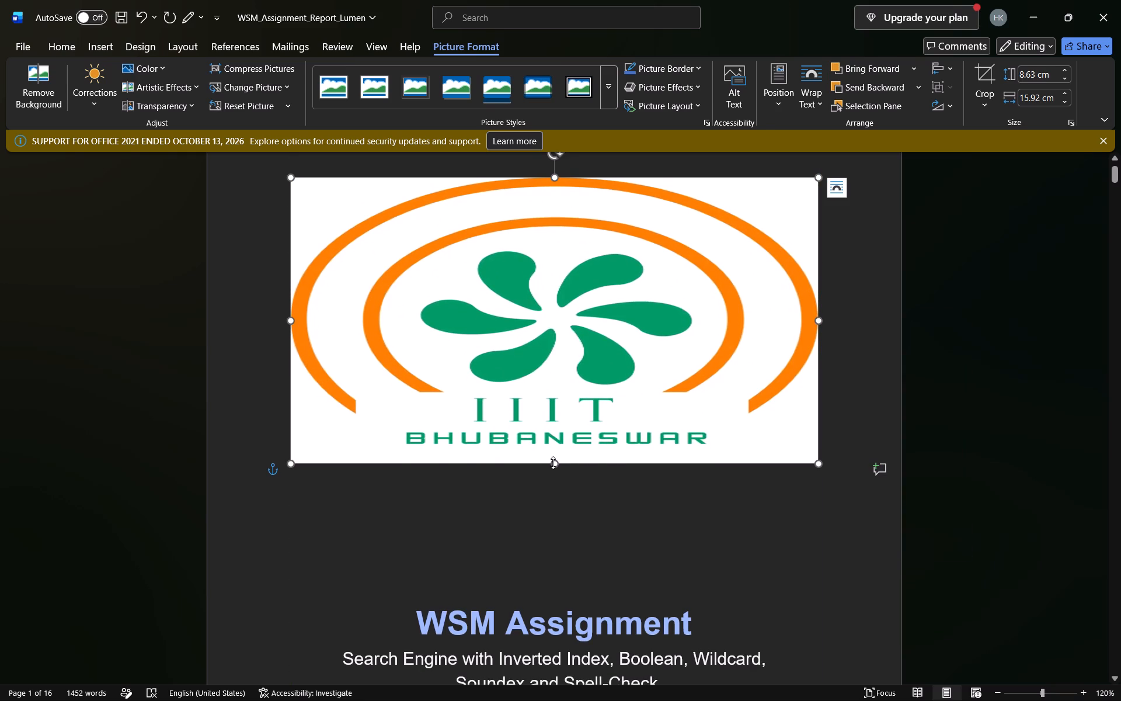
pyautogui.moveTo(553, 463); pyautogui.dragTo(560, 343)
# Narrow the logo from its right edge to a width of about 3.03 cm, keeping it at the left margin.
pyautogui.scroll(2, 560, 343)
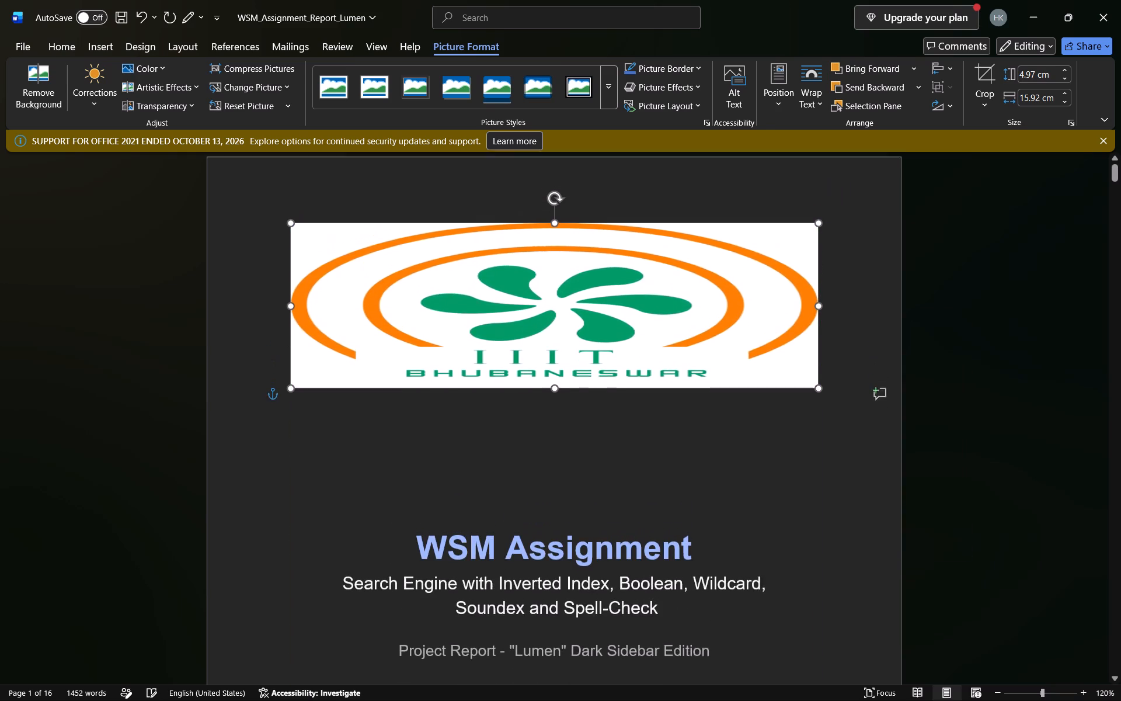
pyautogui.scroll(4, 560, 343)
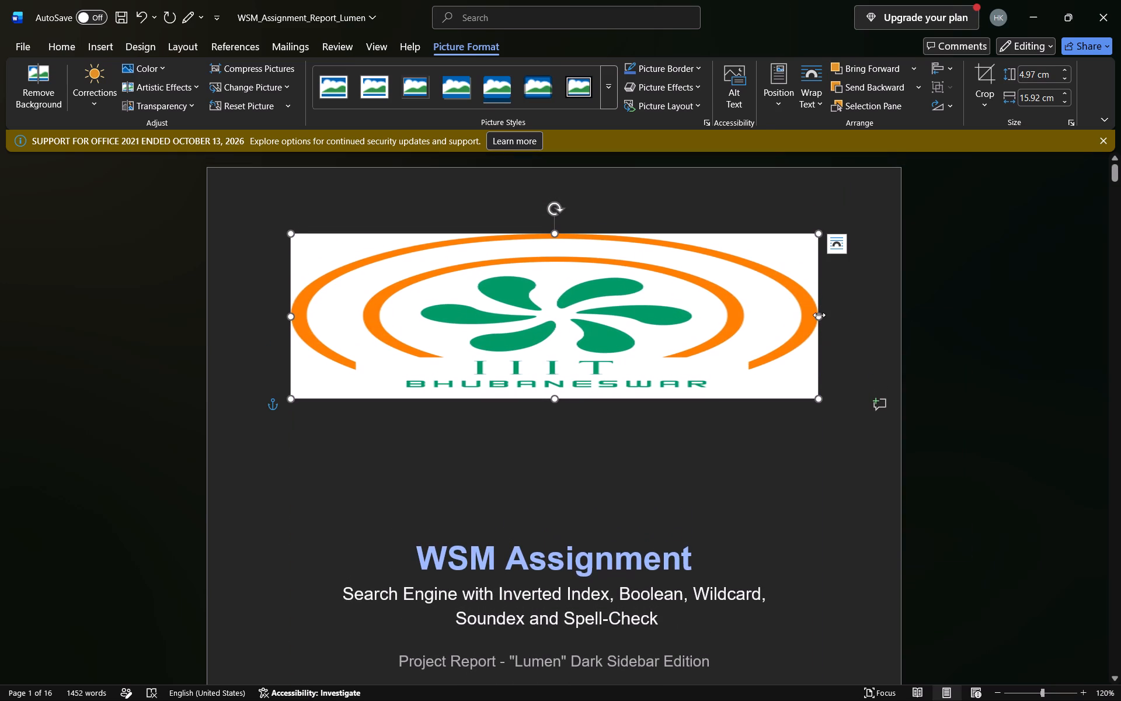
pyautogui.moveTo(819, 315); pyautogui.dragTo(403, 314)
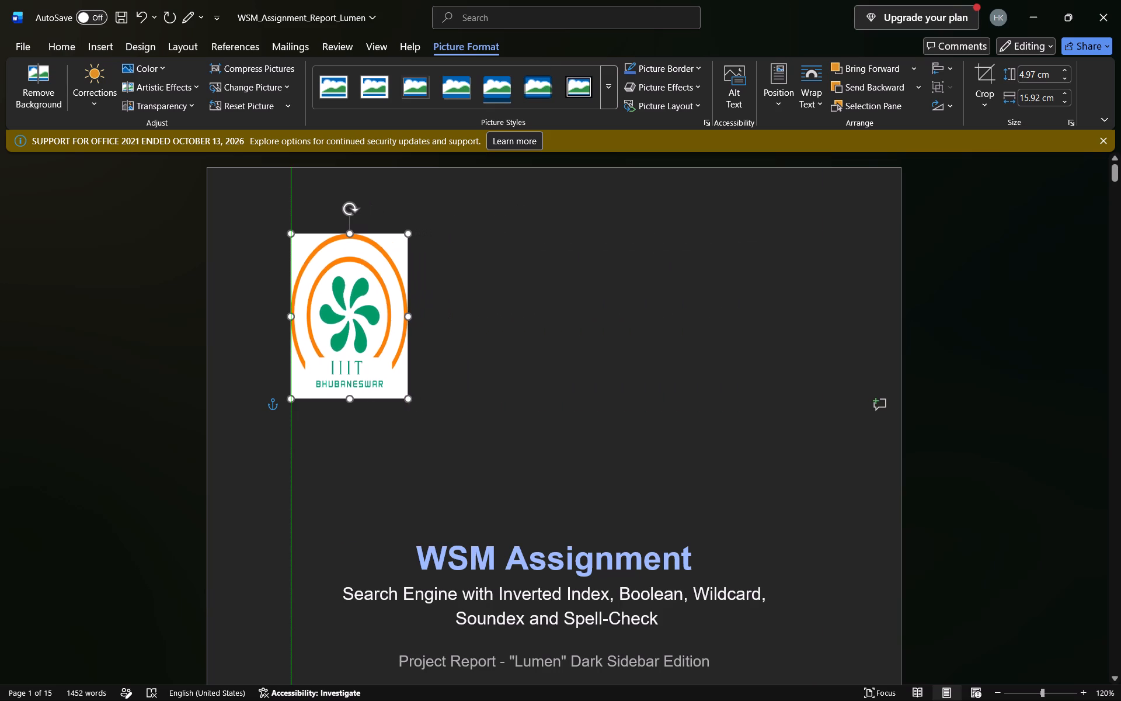
pyautogui.moveTo(403, 314); pyautogui.dragTo(392, 314)
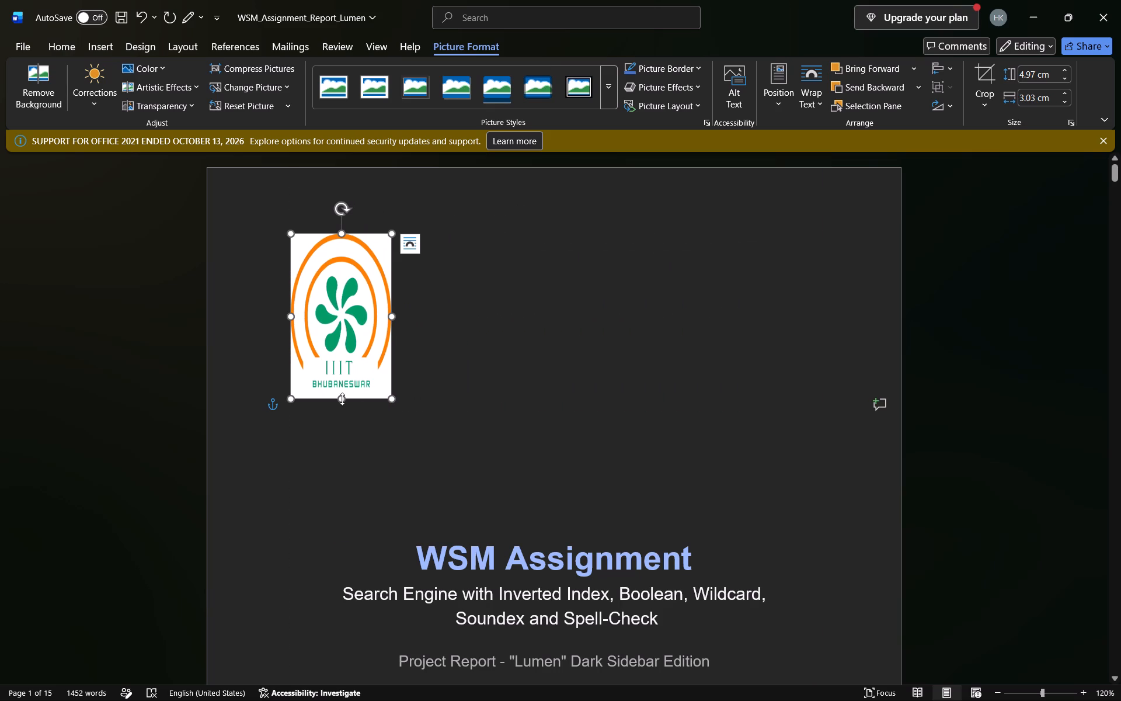
# Reduce the logo's height from its bottom edge to about 2.59 cm.
pyautogui.moveTo(342, 399); pyautogui.dragTo(342, 299)
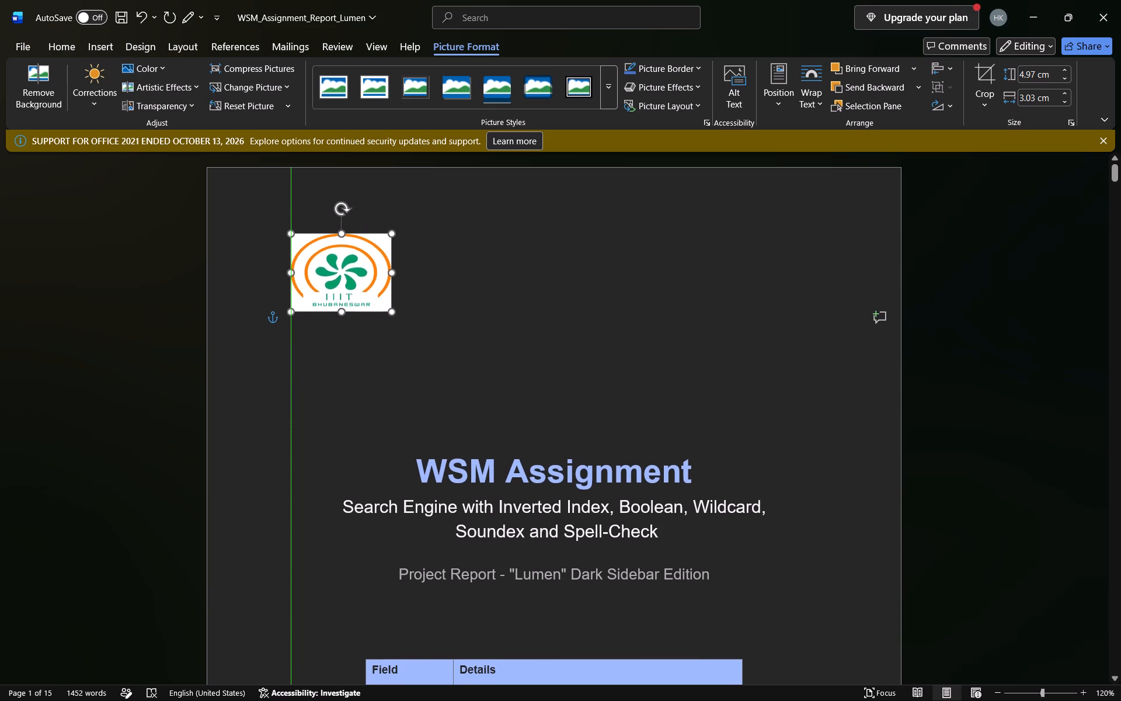
pyautogui.moveTo(342, 299); pyautogui.dragTo(342, 294)
pyautogui.hscroll(1, 476, 473)
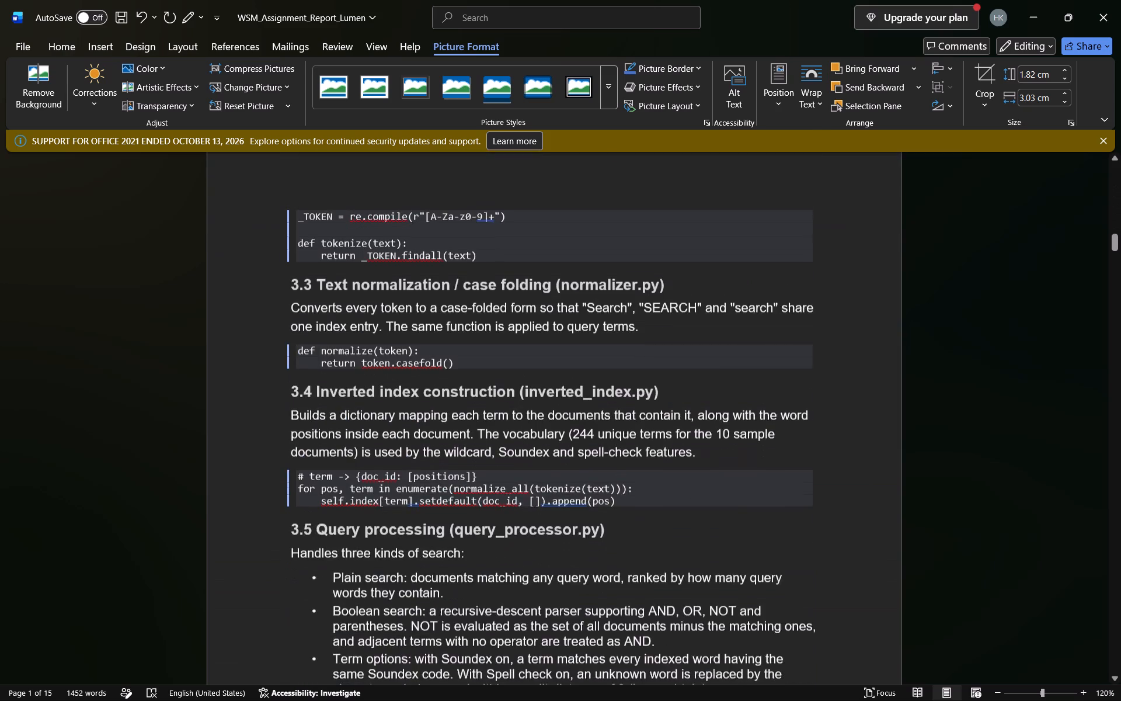
pyautogui.hscroll(1, 476, 473)
pyautogui.scroll(3, 476, 473)
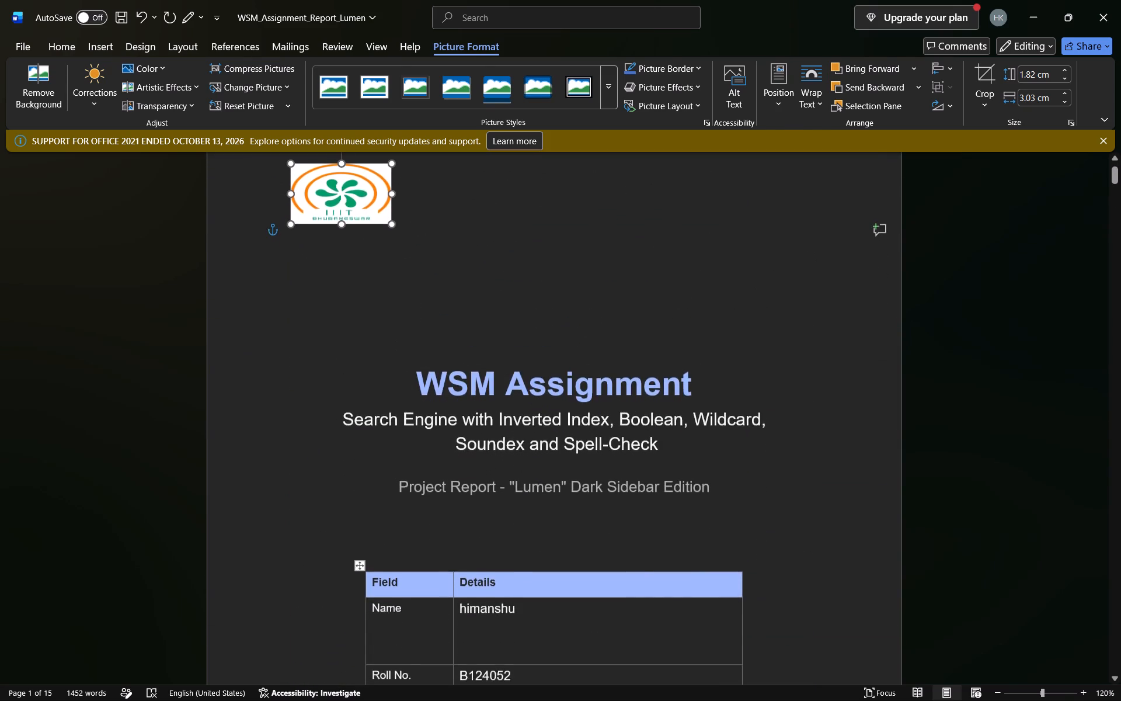
pyautogui.scroll(1, 476, 473)
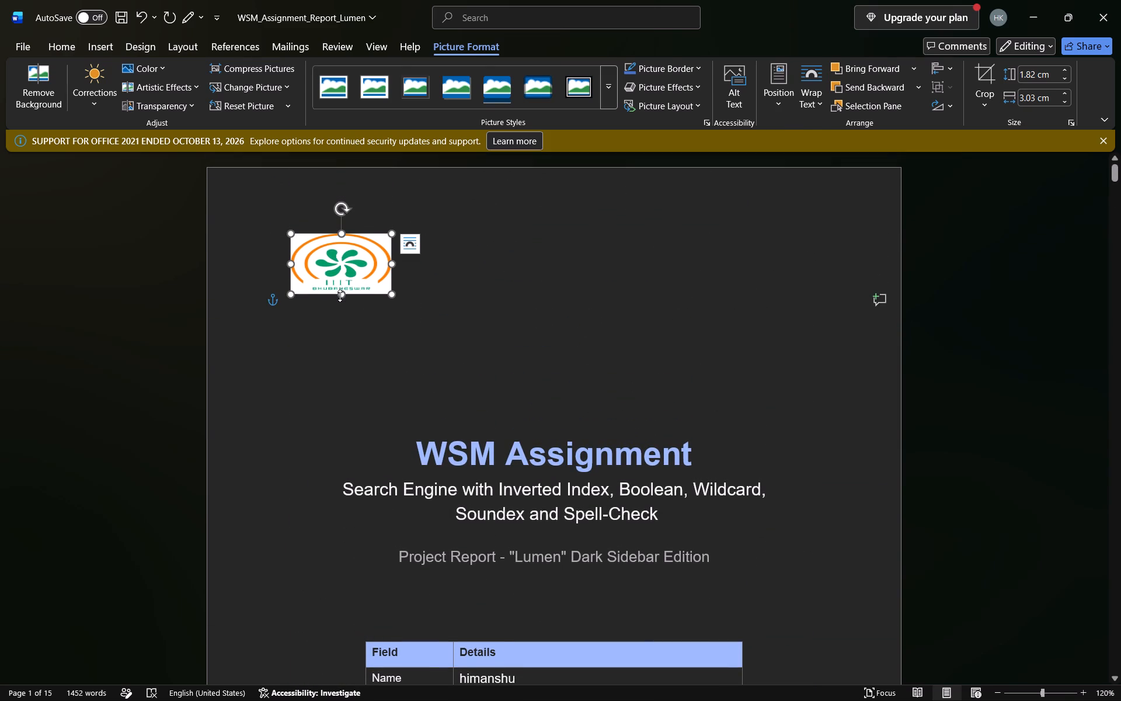
pyautogui.moveTo(340, 296); pyautogui.dragTo(342, 320)
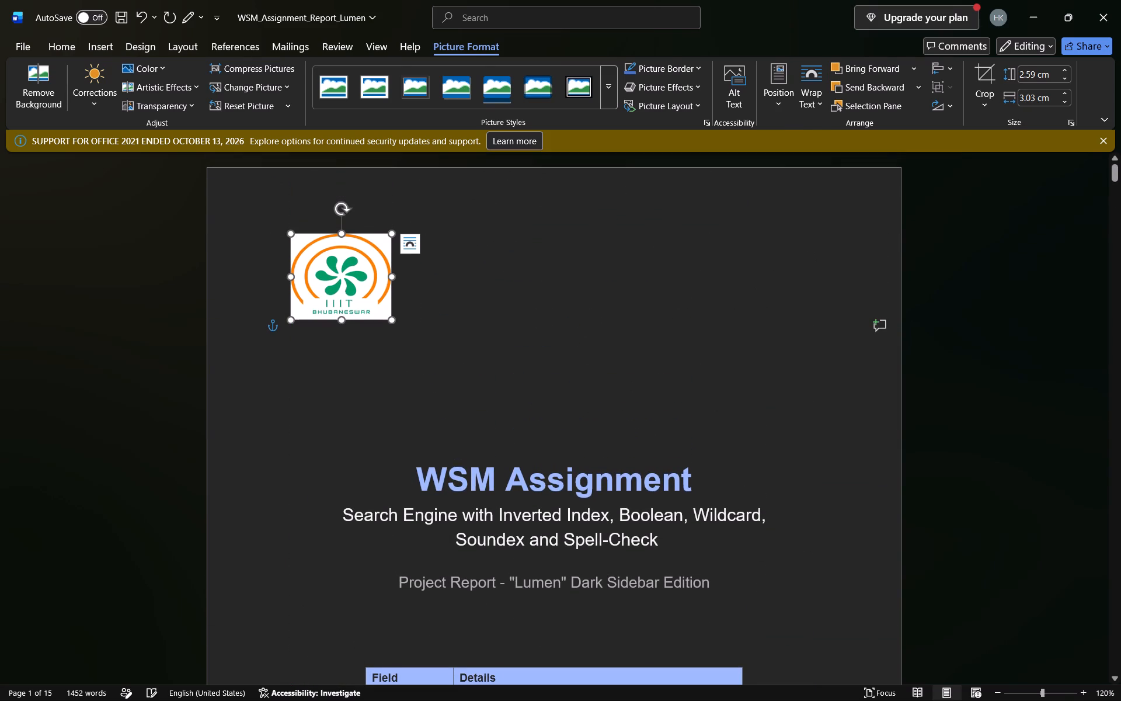
# Replace the centring of the "WSM Assignment" title with left alignment and an indent that places it over the subtitle.
pyautogui.click(411, 474)
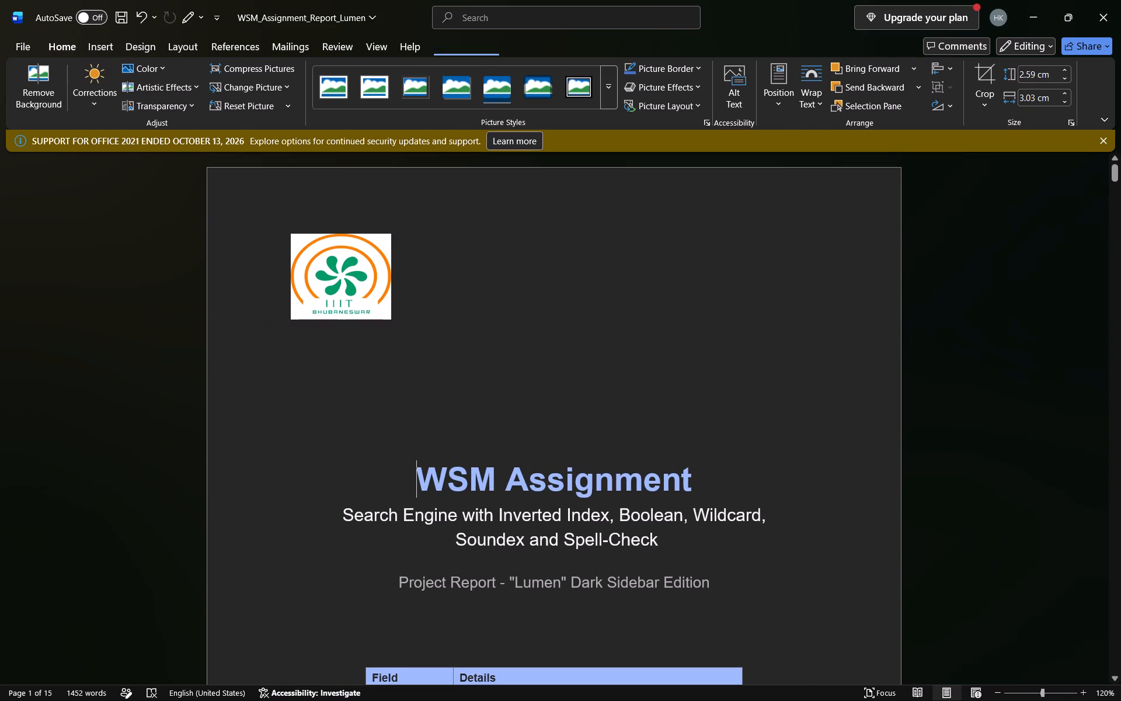
pyautogui.press('BackSpace')
pyautogui.press('BackSpace')
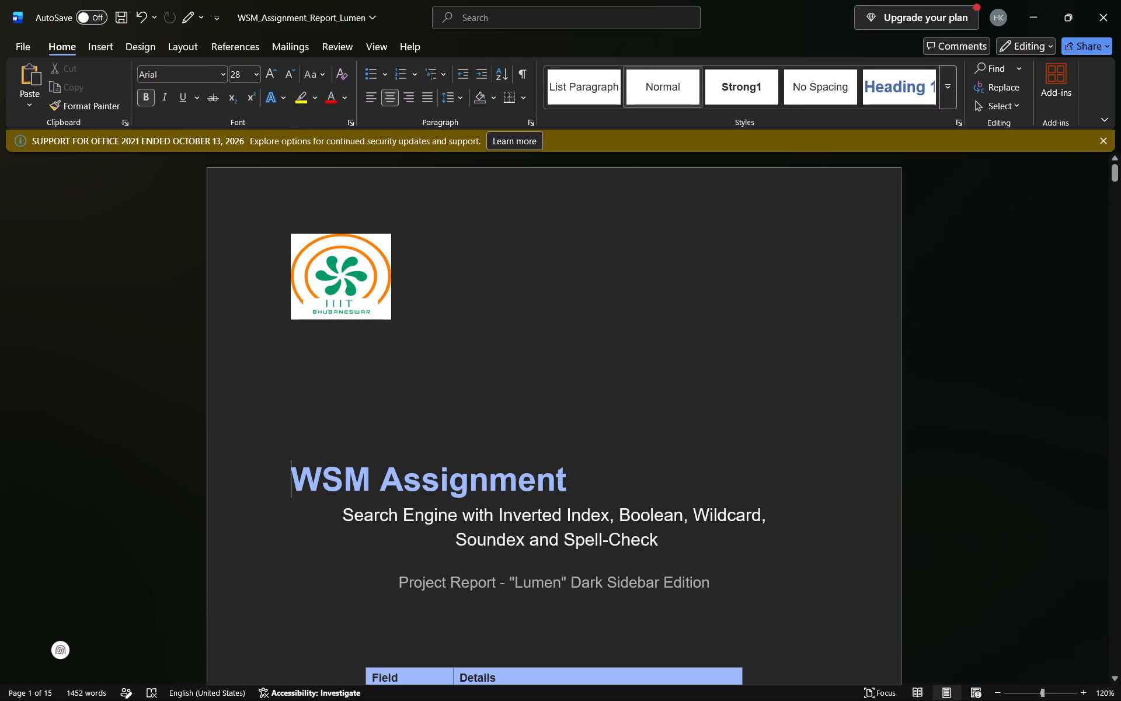
pyautogui.press('BackSpace')
pyautogui.press('BackSpace')
pyautogui.press('Tab')
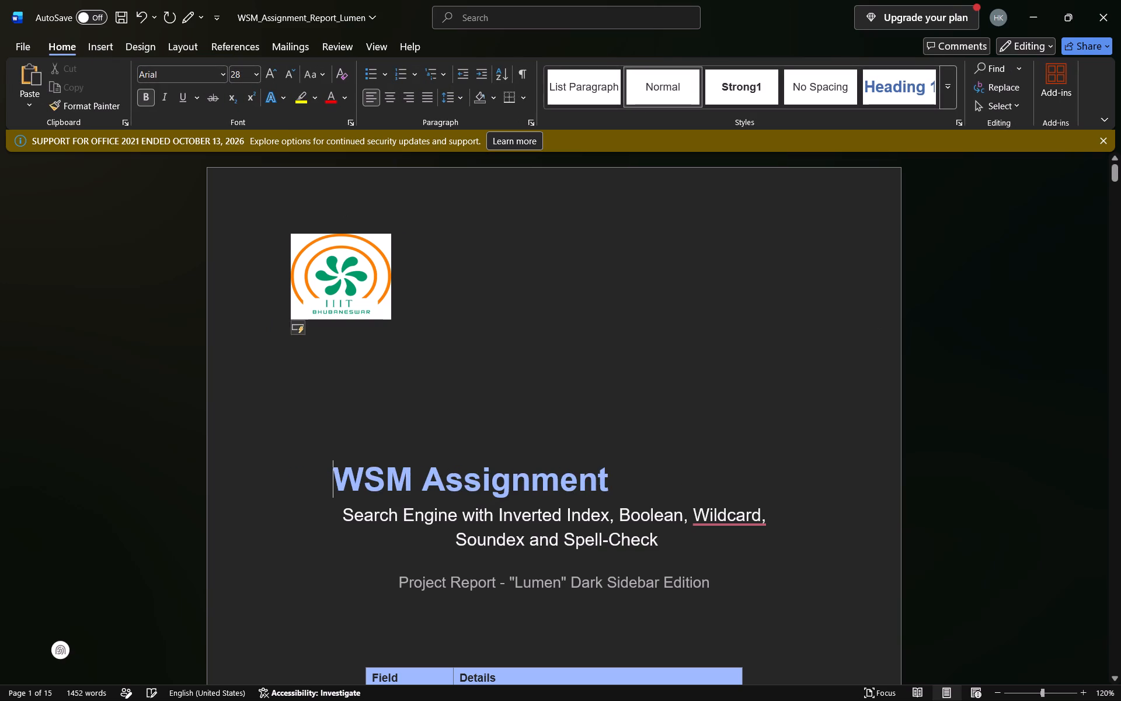
pyautogui.press('Tab')
pyautogui.press('Tab')
pyautogui.press('BackSpace')
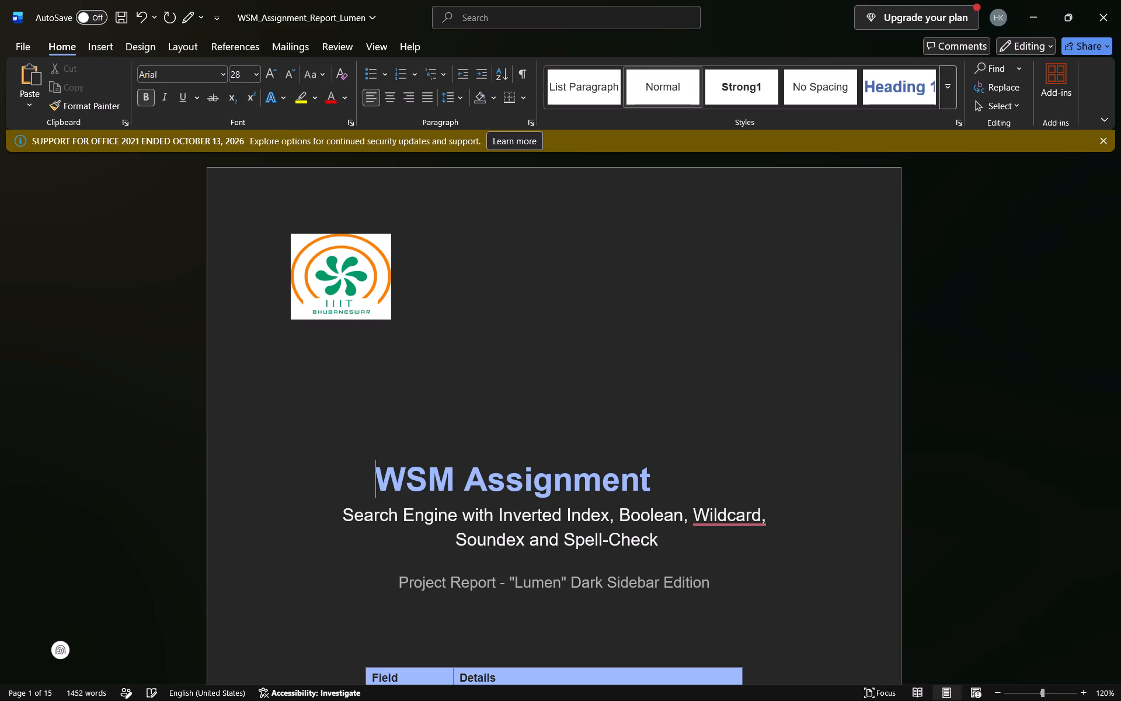
pyautogui.press('Tab')
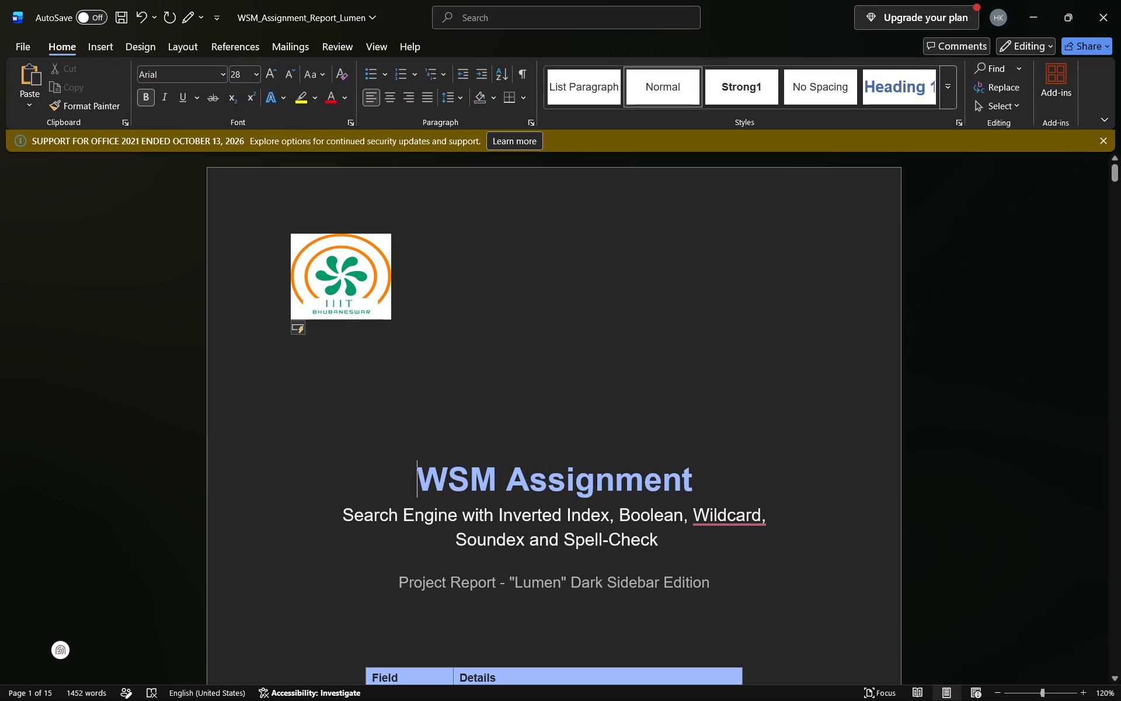
# Set the IIIT Bhubaneswar logo's text wrapping to In Front of Text.
pyautogui.click(350, 272)
pyautogui.scroll(-1, 653, 608)
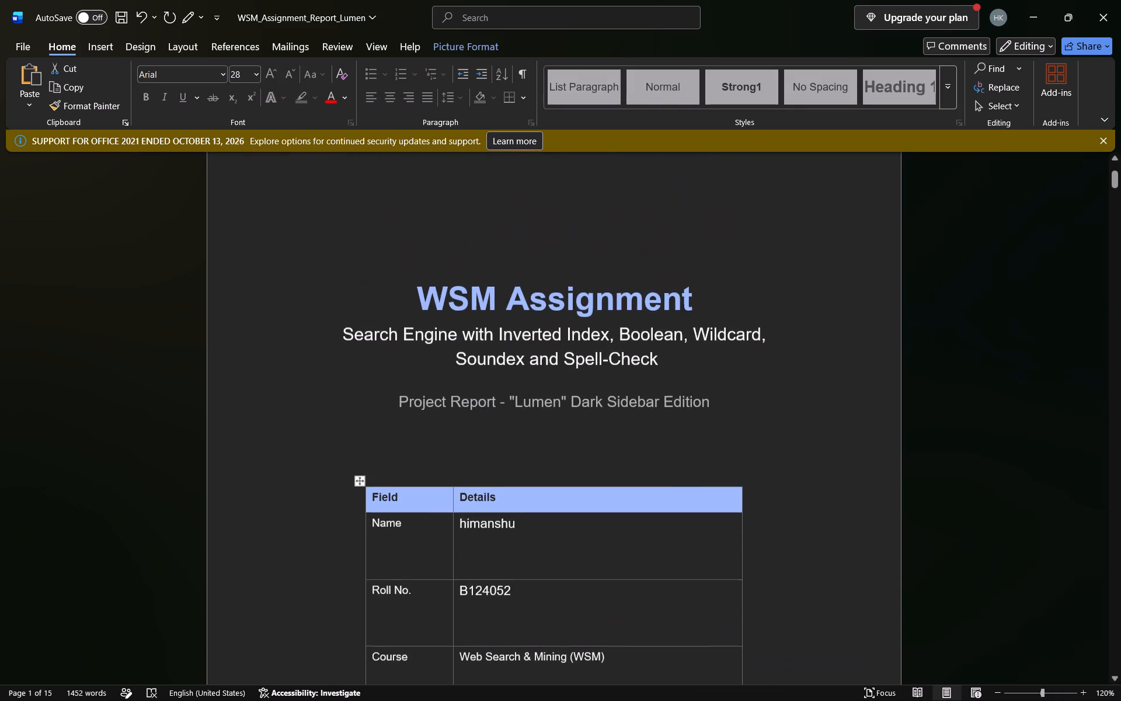
pyautogui.scroll(-1, 653, 608)
pyautogui.keyDown('ctrl'); pyautogui.scroll(-7, 653, 608); pyautogui.keyUp('ctrl')
pyautogui.scroll(1, 653, 608)
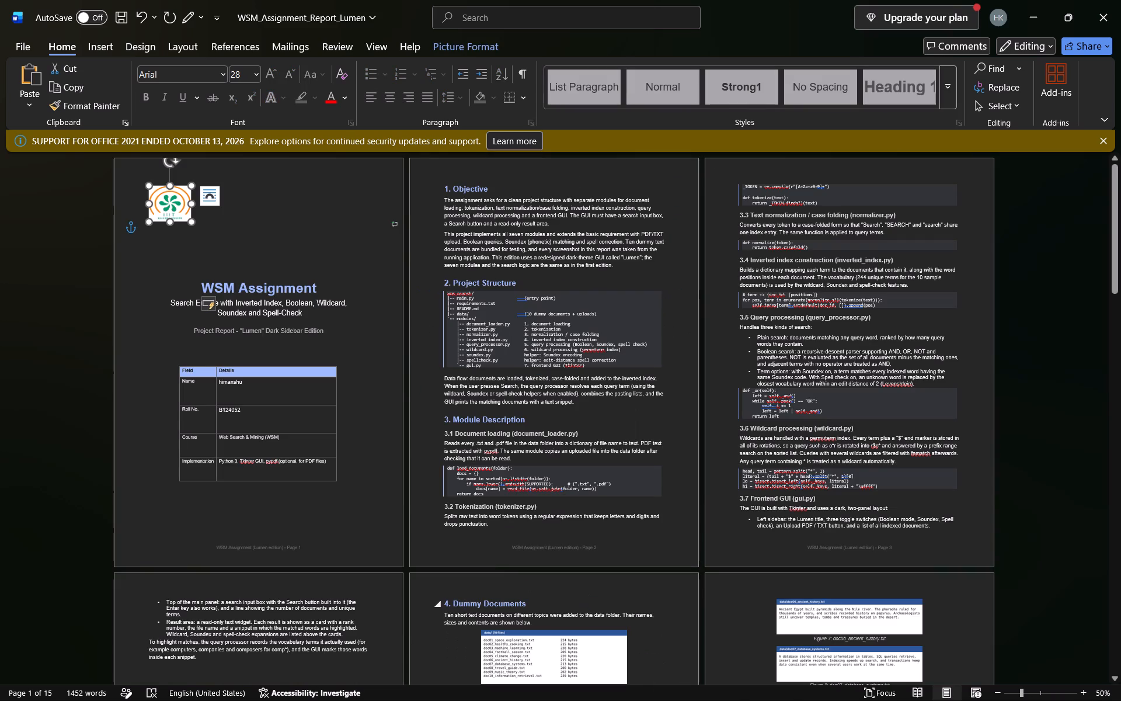
pyautogui.click(37, 359)
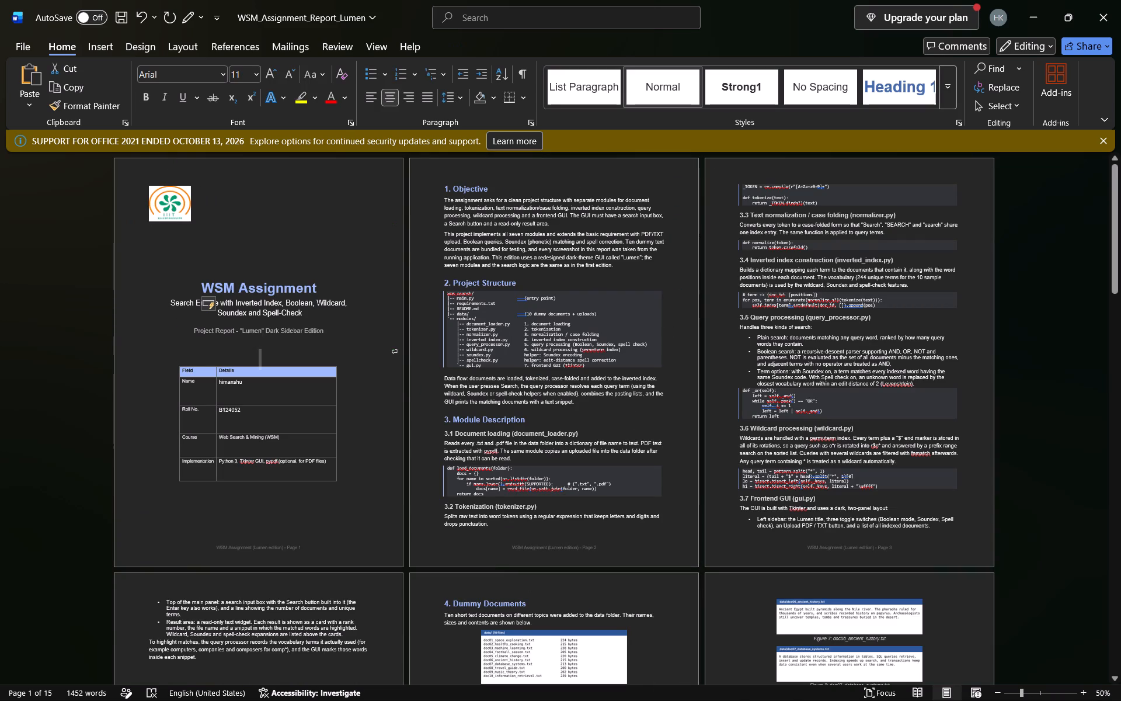
pyautogui.keyDown('ctrl'); pyautogui.scroll(4, 75, 228); pyautogui.keyUp('ctrl')
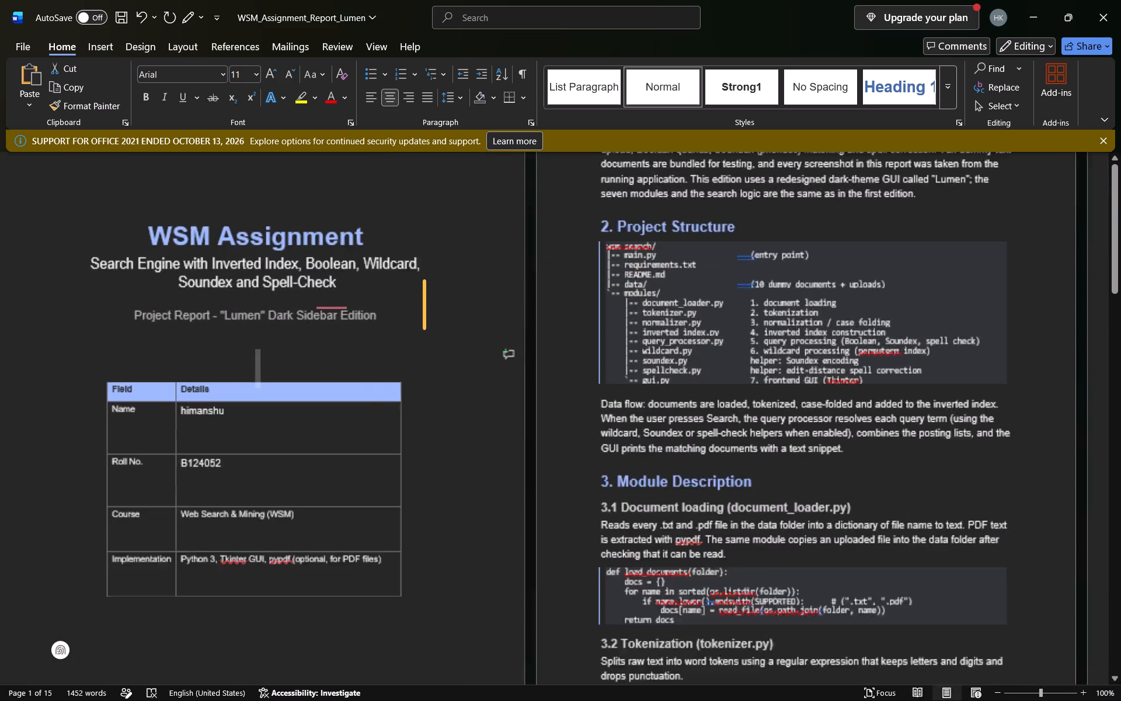
pyautogui.keyDown('ctrl'); pyautogui.scroll(2, 75, 228); pyautogui.keyUp('ctrl')
pyautogui.scroll(3, 75, 228)
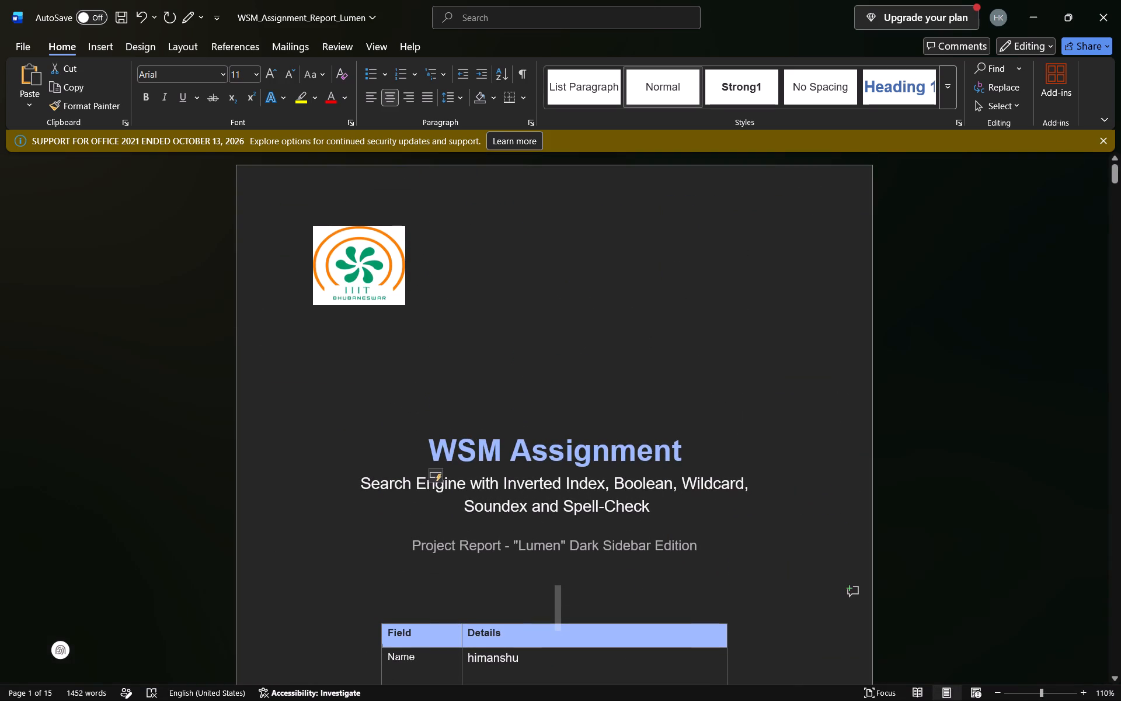
pyautogui.click(384, 260)
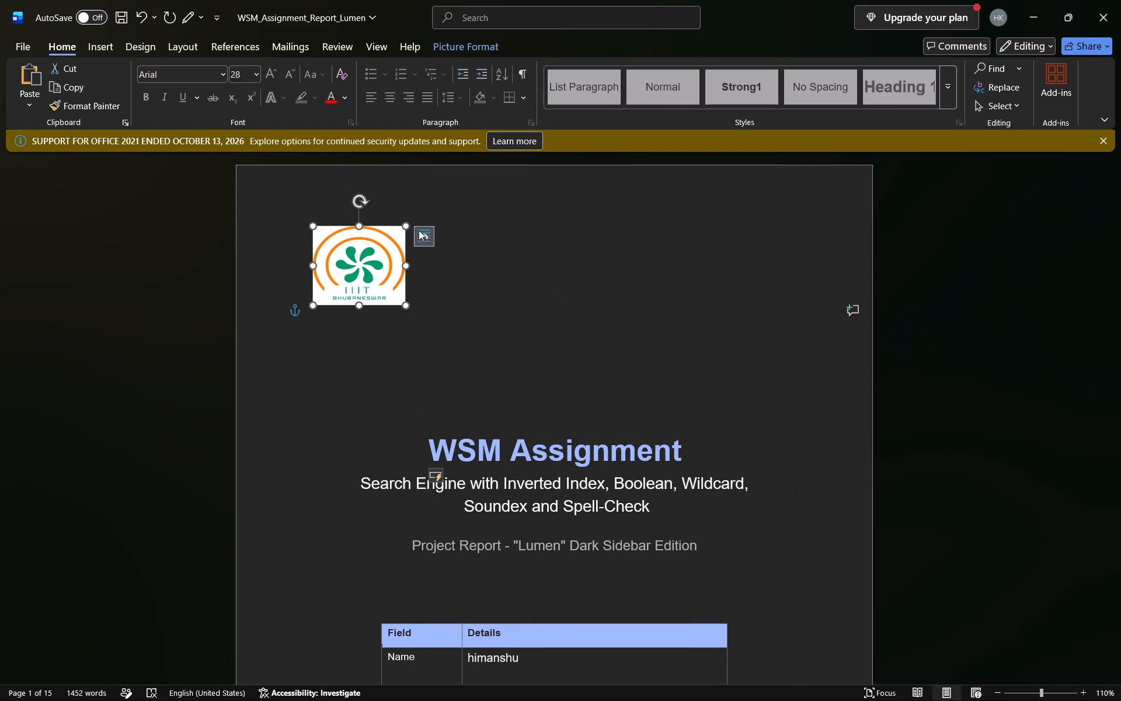
pyautogui.click(419, 230)
pyautogui.click(517, 377)
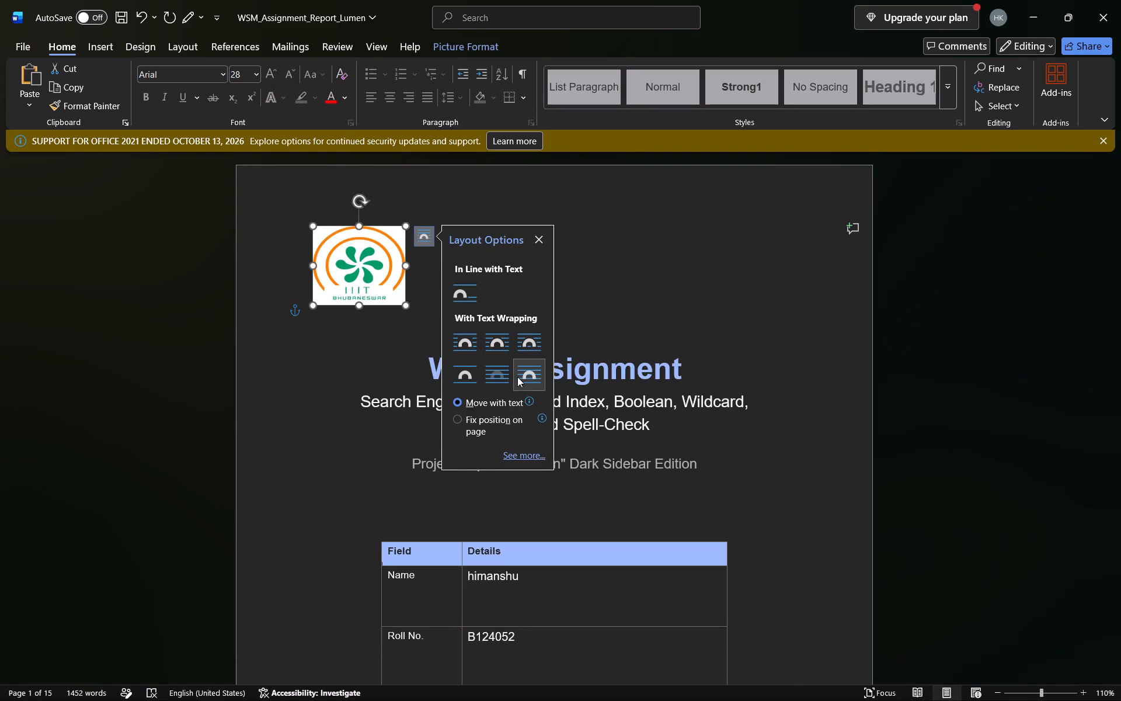
pyautogui.click(165, 488)
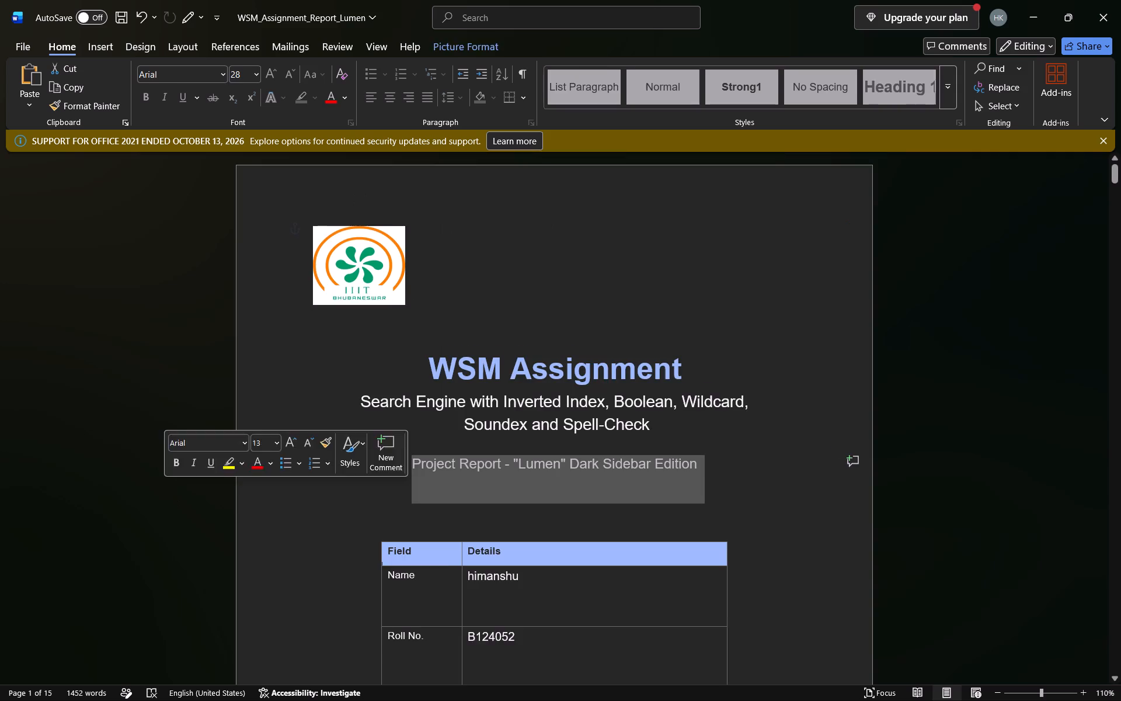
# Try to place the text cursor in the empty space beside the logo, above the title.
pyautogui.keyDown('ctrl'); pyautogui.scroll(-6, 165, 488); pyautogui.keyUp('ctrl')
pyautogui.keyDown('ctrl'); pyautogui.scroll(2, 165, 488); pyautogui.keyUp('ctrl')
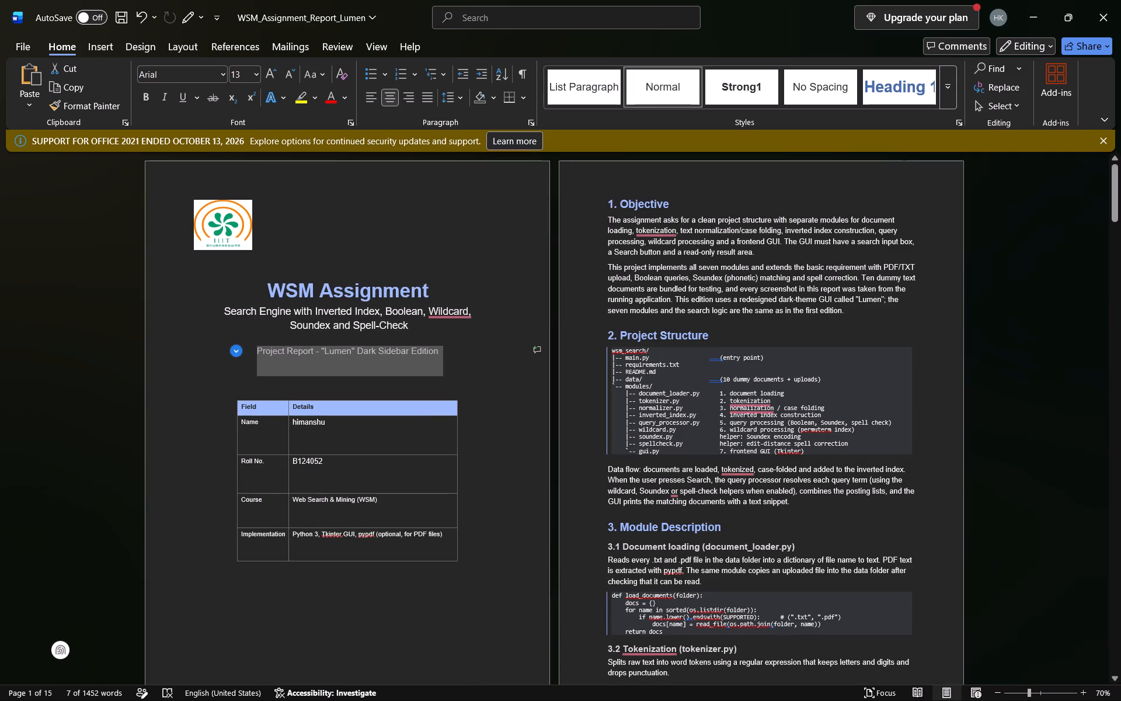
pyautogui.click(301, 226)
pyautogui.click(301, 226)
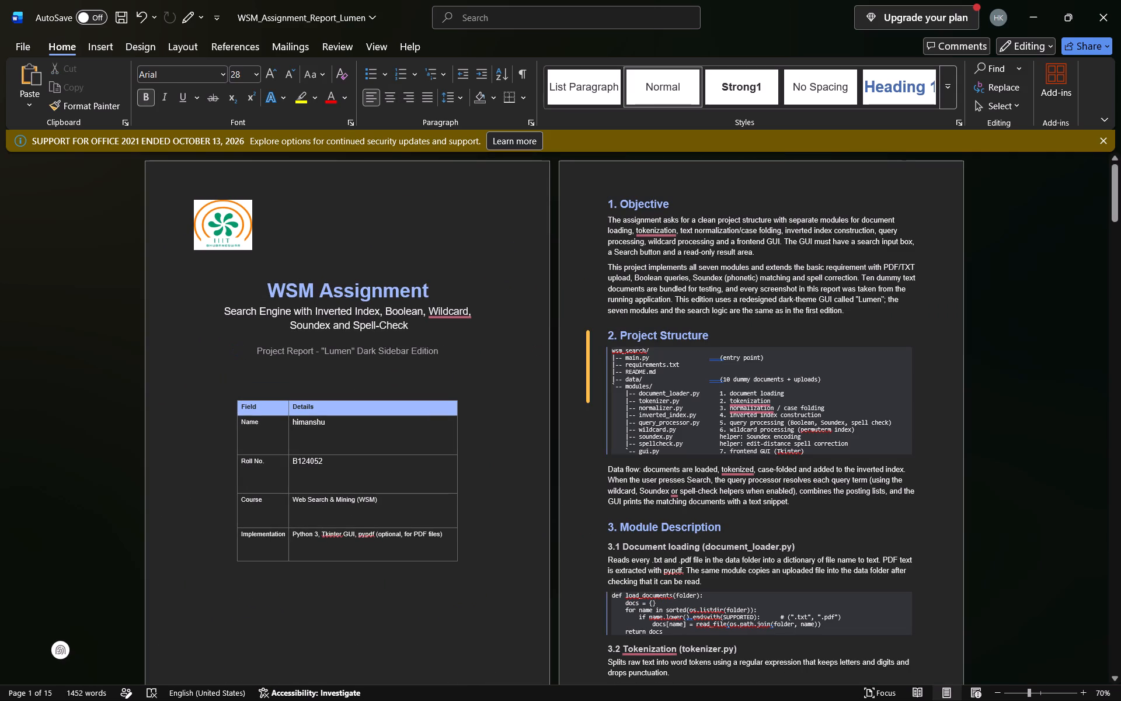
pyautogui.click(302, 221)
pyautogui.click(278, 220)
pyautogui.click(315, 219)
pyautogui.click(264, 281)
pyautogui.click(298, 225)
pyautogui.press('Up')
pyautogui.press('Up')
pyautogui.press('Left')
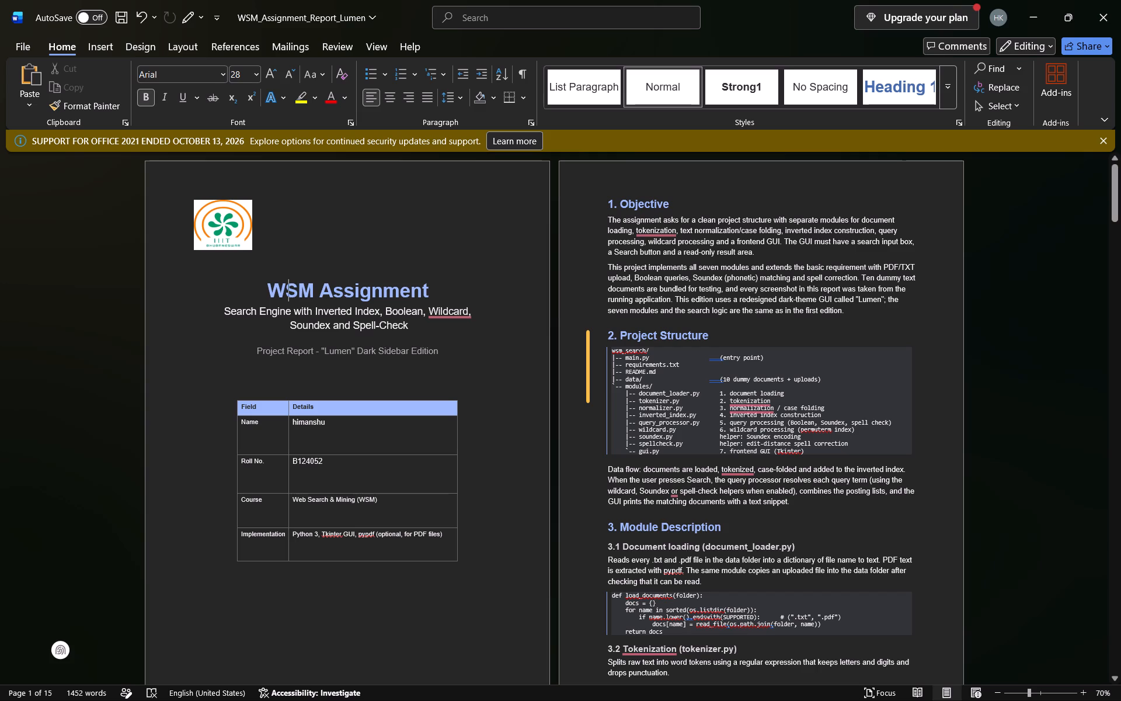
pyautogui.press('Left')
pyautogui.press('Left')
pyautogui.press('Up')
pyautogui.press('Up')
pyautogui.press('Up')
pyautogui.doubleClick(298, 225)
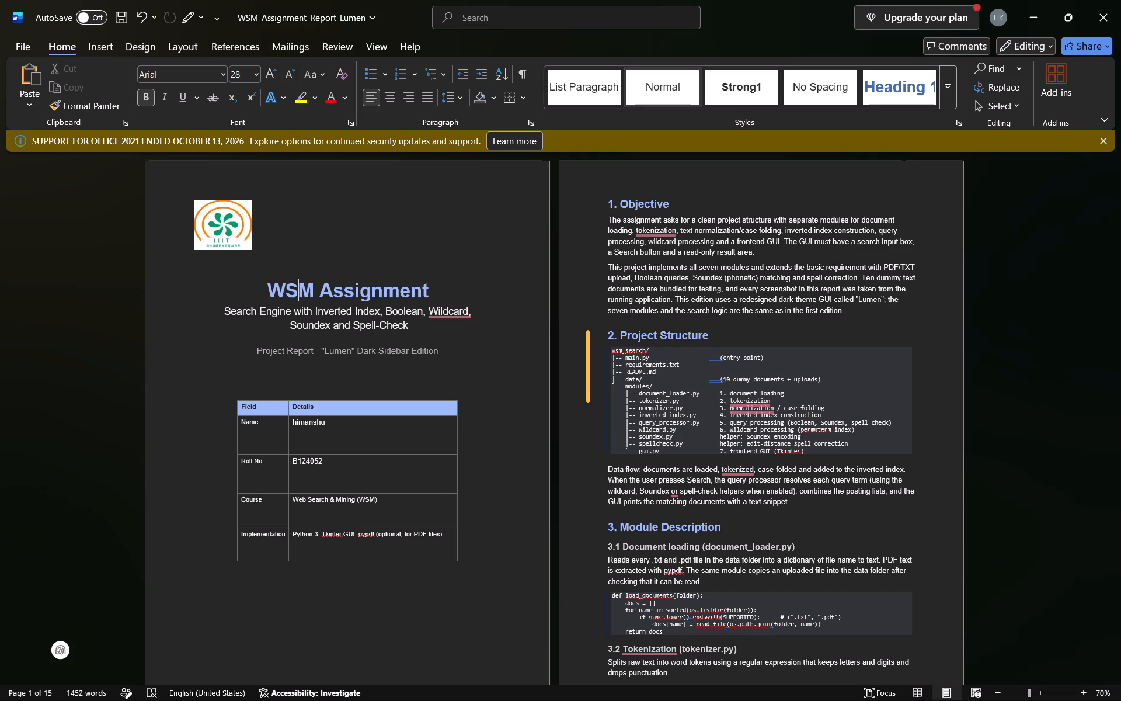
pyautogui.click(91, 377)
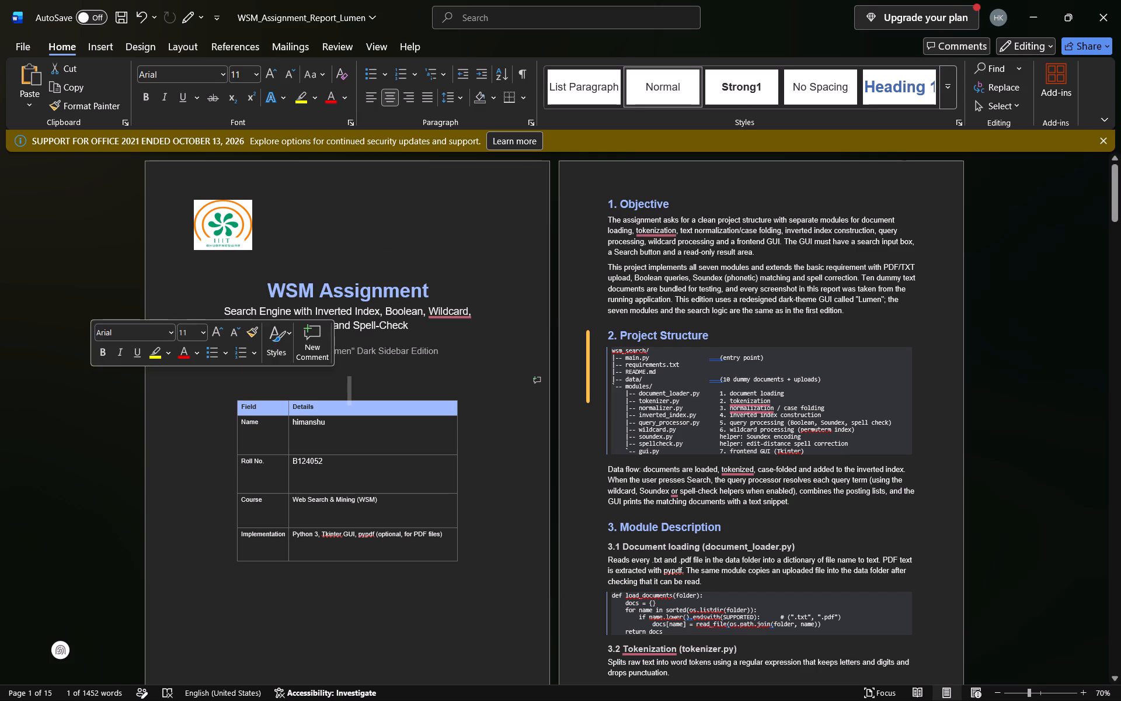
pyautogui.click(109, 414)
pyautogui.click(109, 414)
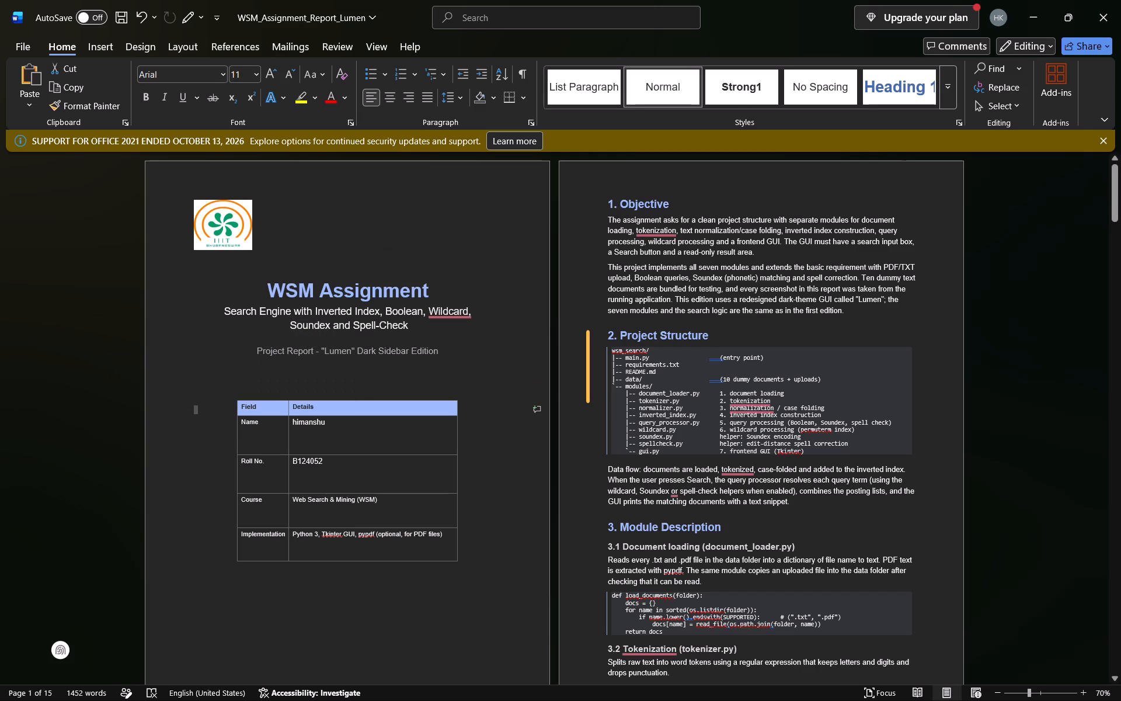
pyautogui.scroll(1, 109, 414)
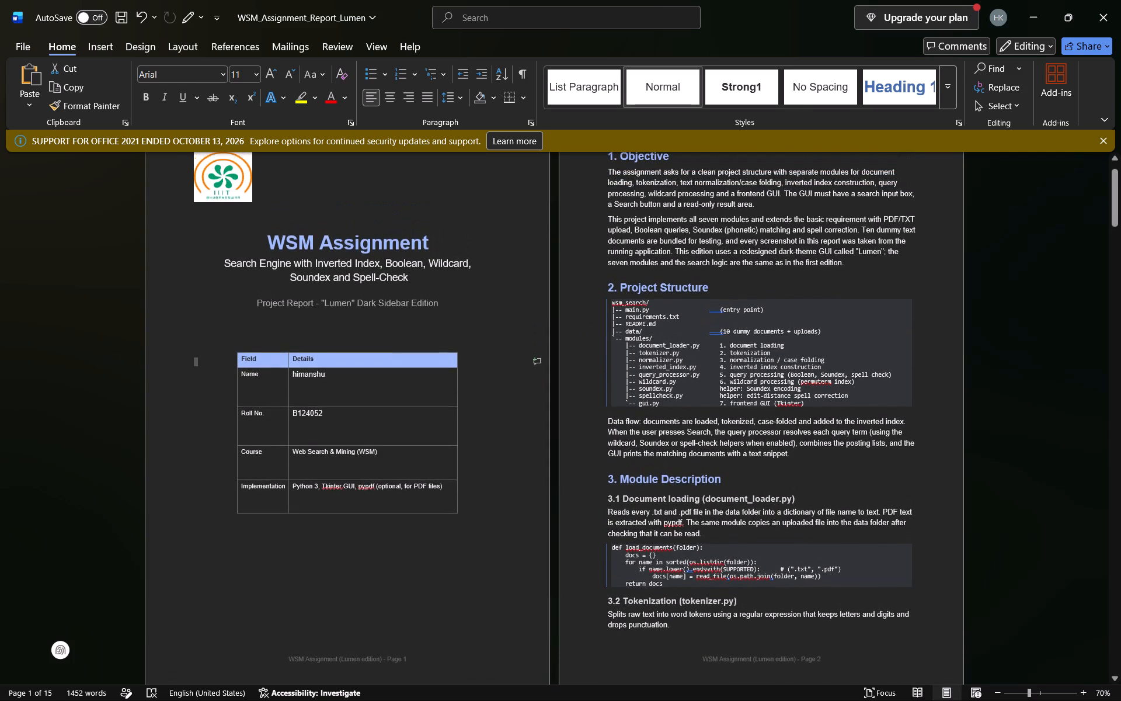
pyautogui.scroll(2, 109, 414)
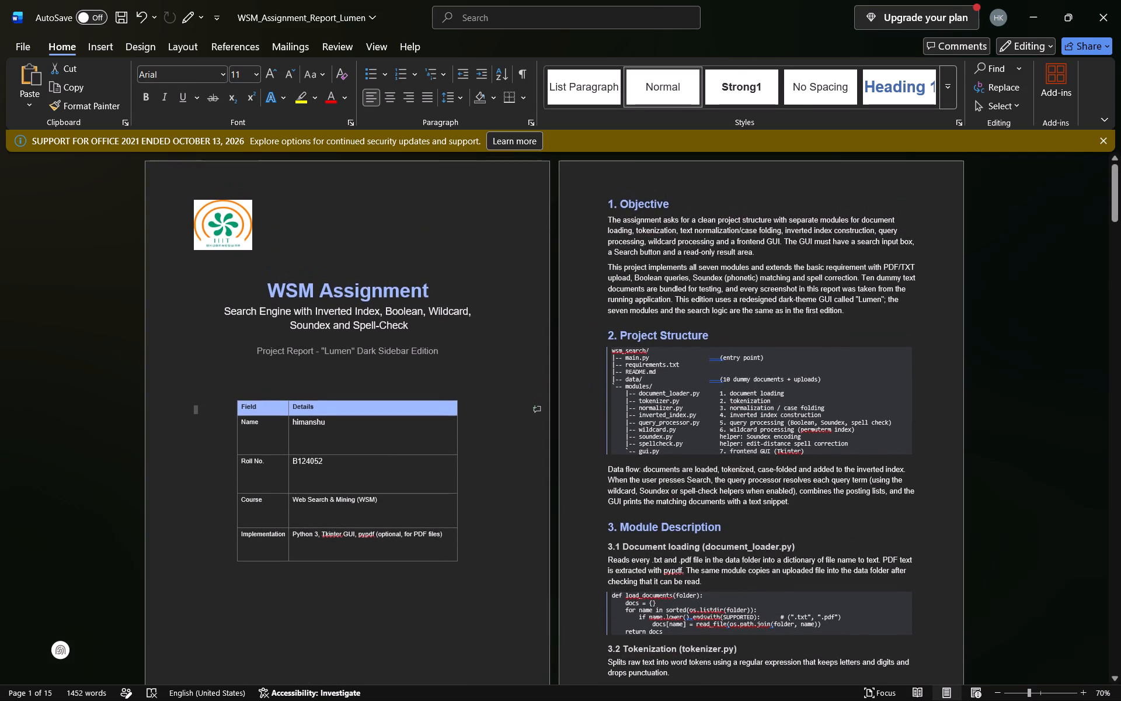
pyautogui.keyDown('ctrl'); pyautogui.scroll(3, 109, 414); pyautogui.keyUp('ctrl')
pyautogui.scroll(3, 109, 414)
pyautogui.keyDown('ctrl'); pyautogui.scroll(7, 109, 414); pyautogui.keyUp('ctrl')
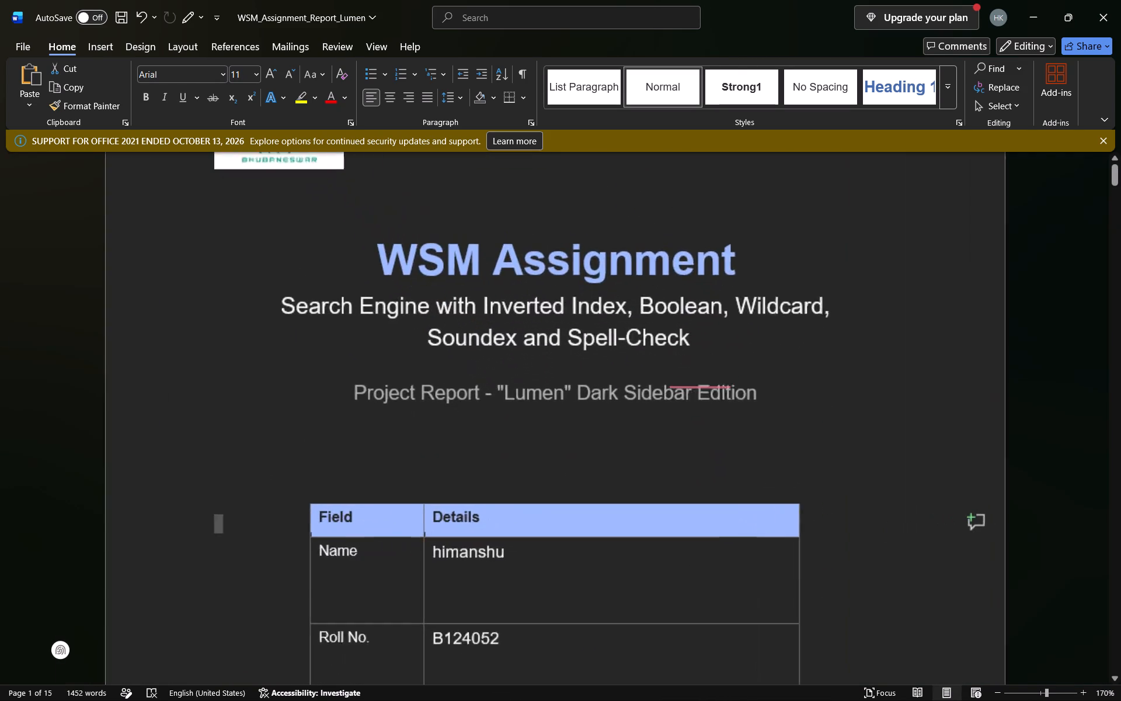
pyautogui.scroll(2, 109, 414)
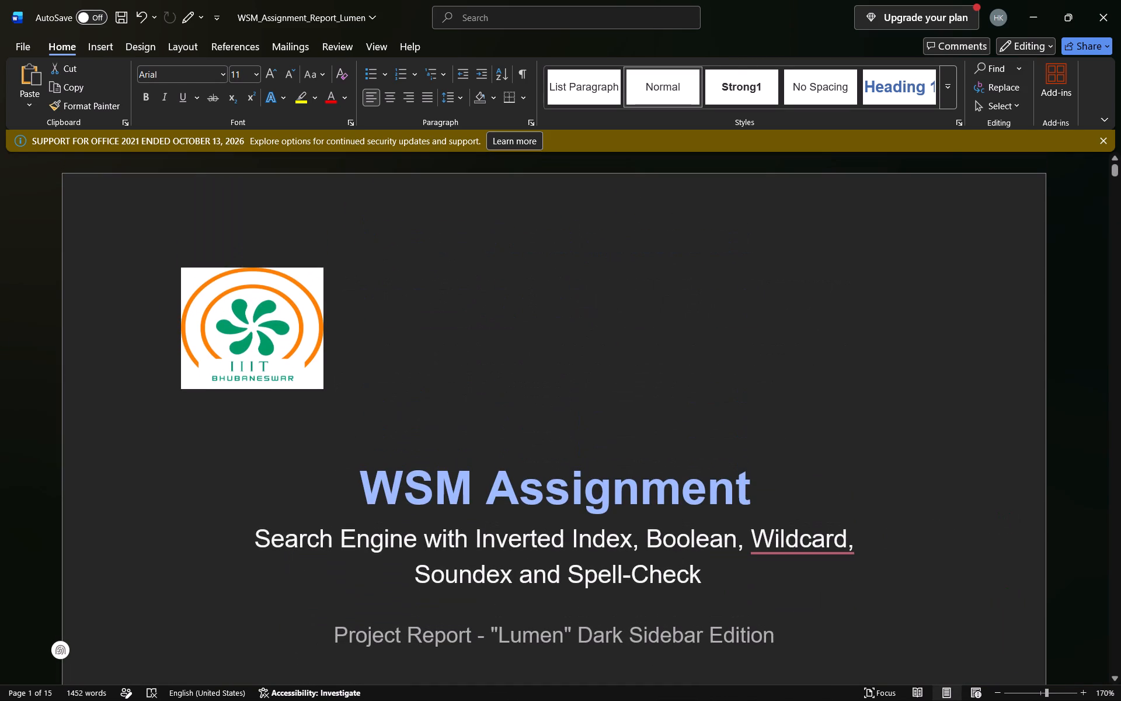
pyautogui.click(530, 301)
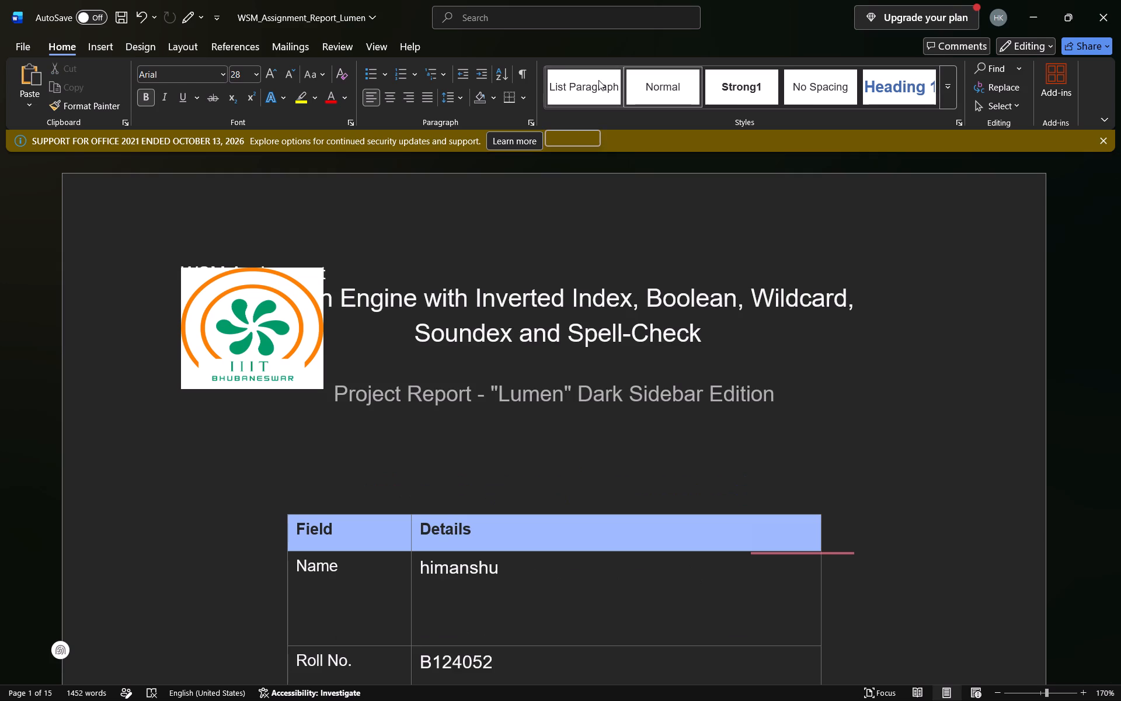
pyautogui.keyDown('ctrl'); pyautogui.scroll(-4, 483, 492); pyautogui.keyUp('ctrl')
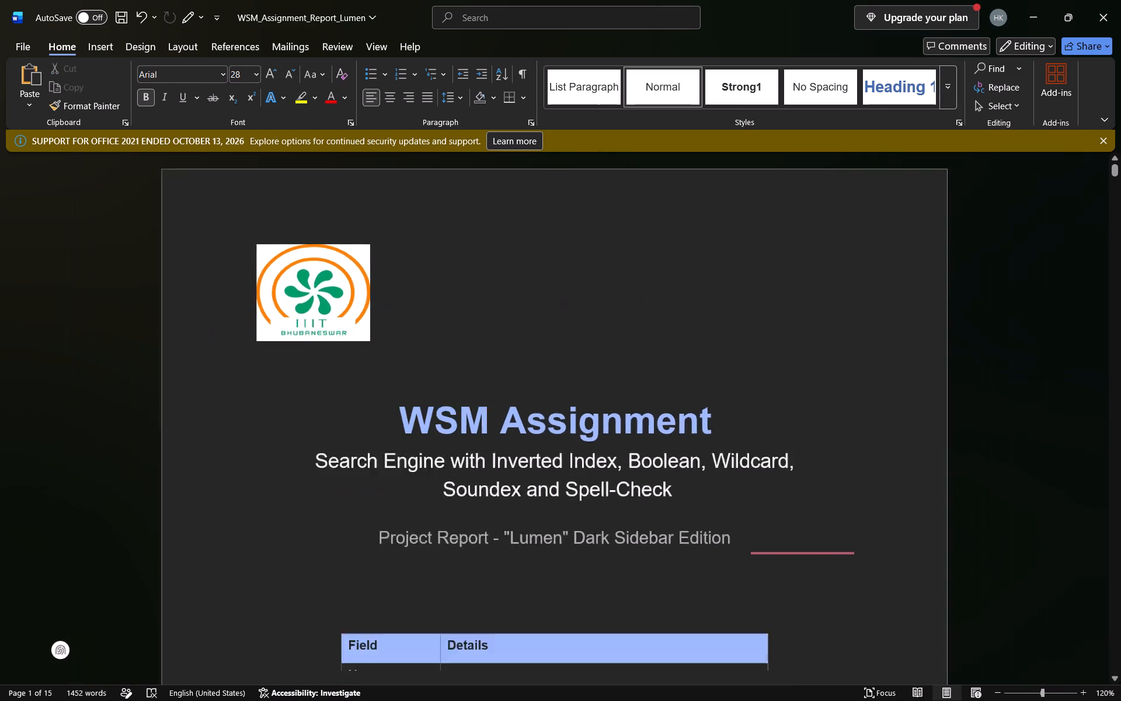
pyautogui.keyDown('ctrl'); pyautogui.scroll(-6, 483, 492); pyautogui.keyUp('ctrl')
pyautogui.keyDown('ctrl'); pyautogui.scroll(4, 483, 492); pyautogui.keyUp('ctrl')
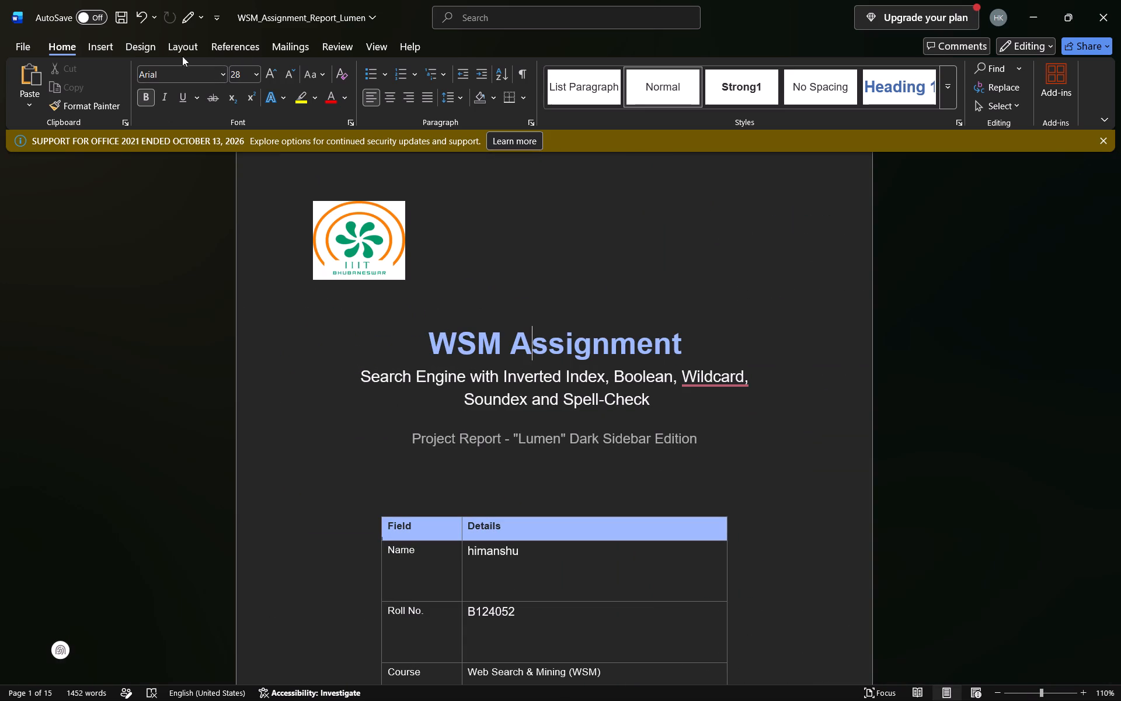
# Apply the Normal page margins preset, 2.54 cm on all four sides.
pyautogui.click(185, 37)
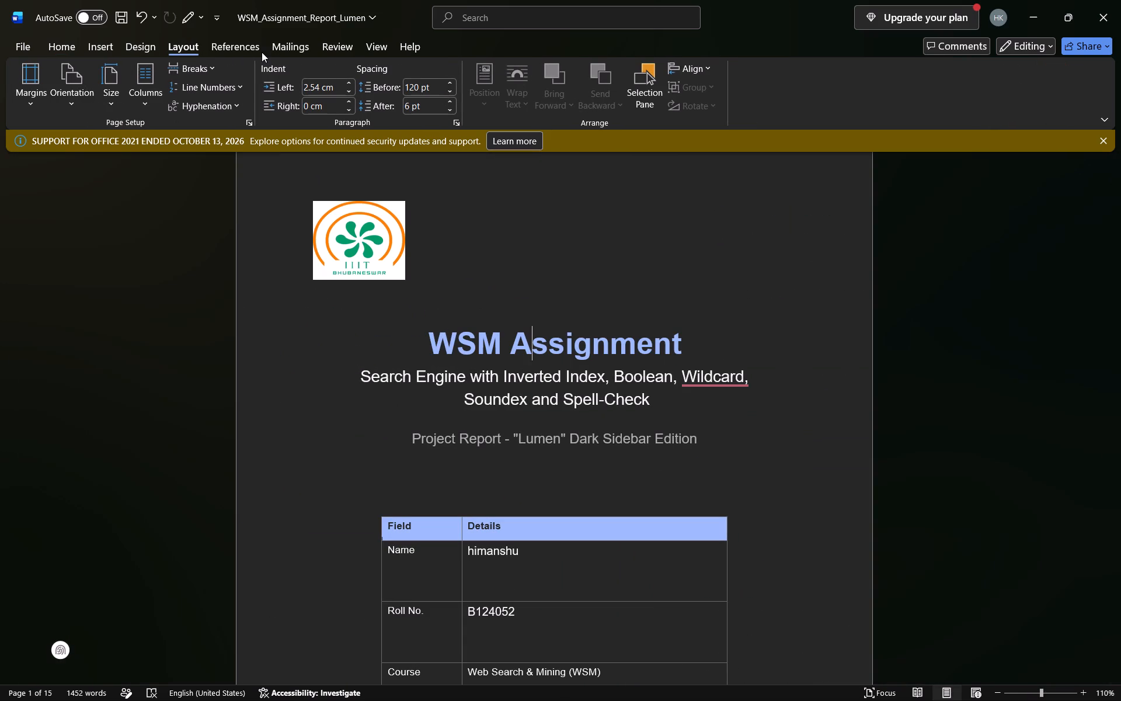
pyautogui.click(32, 88)
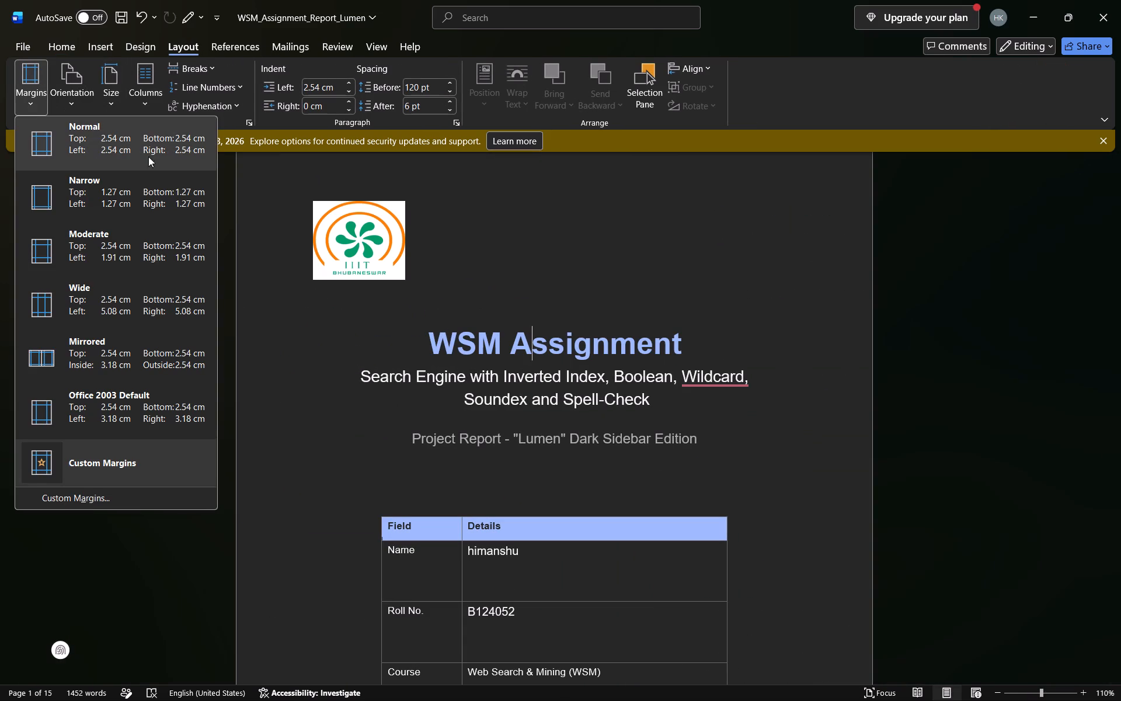
pyautogui.click(64, 154)
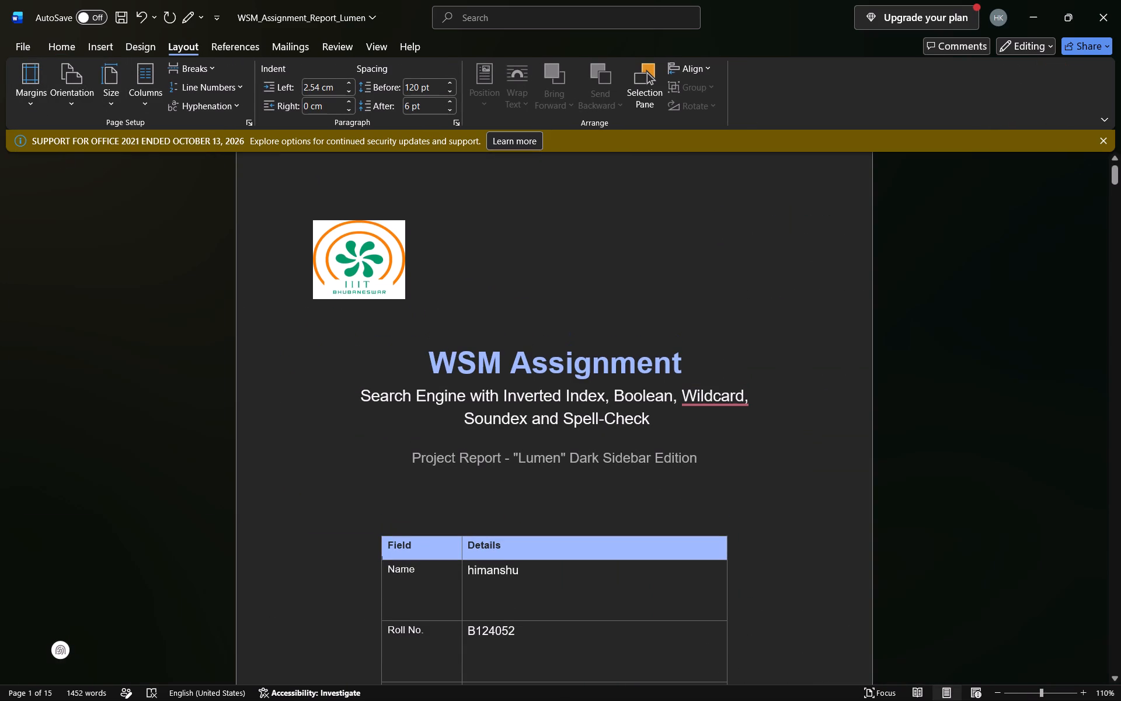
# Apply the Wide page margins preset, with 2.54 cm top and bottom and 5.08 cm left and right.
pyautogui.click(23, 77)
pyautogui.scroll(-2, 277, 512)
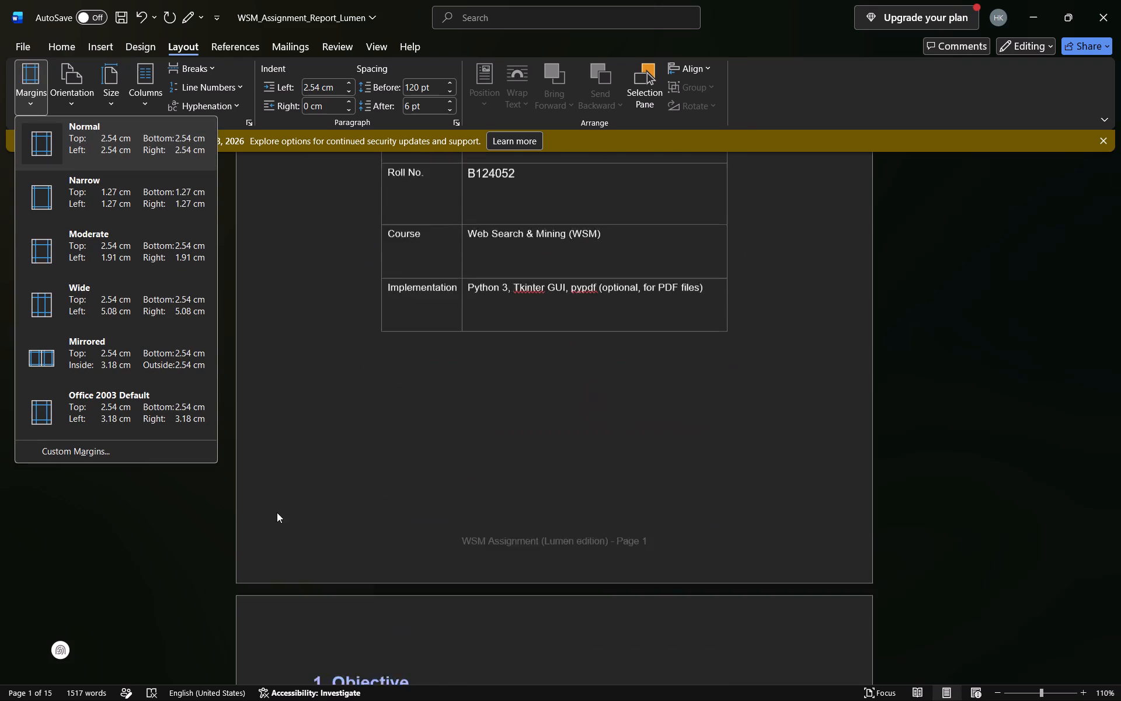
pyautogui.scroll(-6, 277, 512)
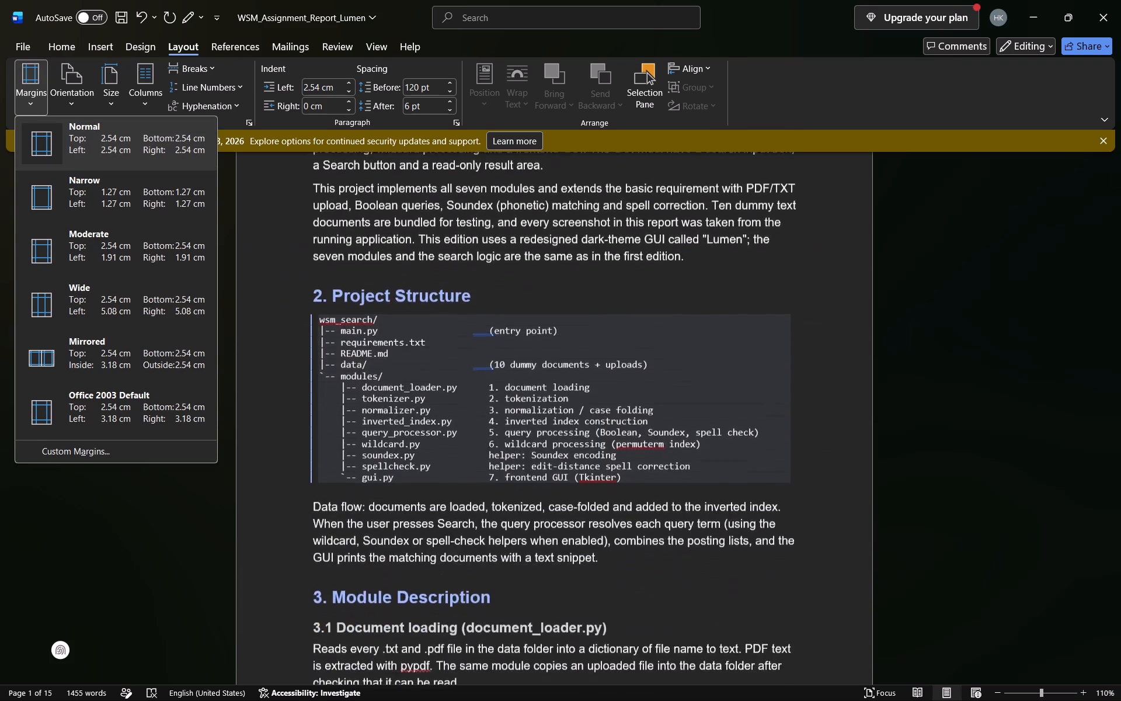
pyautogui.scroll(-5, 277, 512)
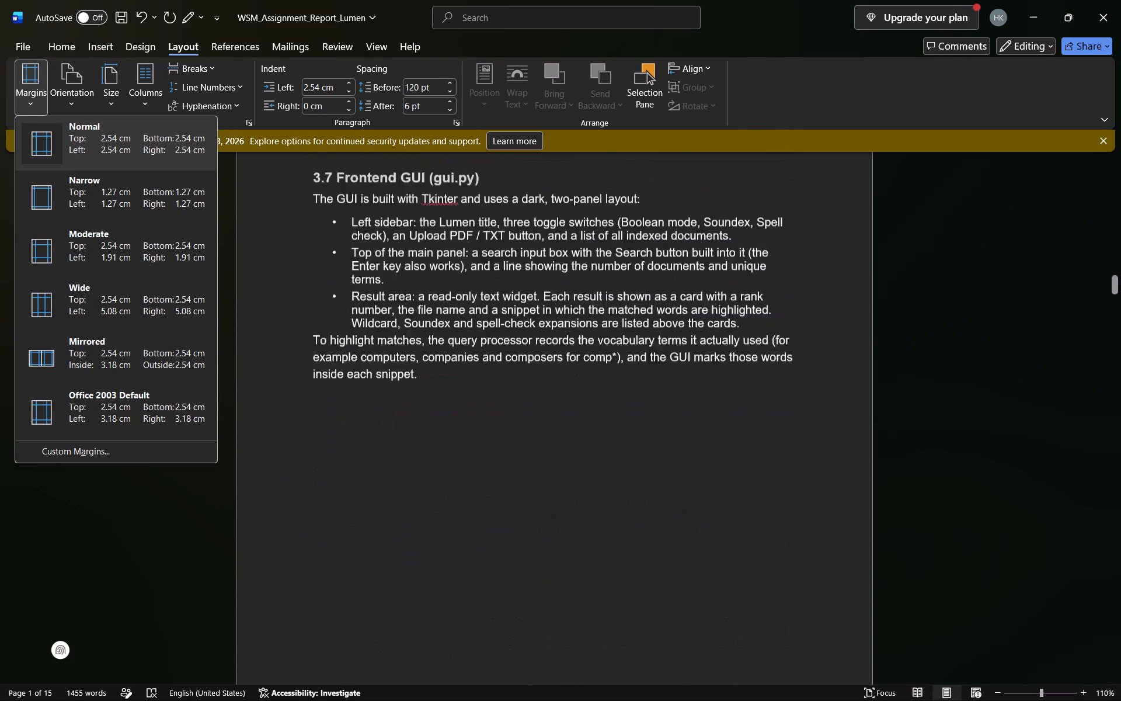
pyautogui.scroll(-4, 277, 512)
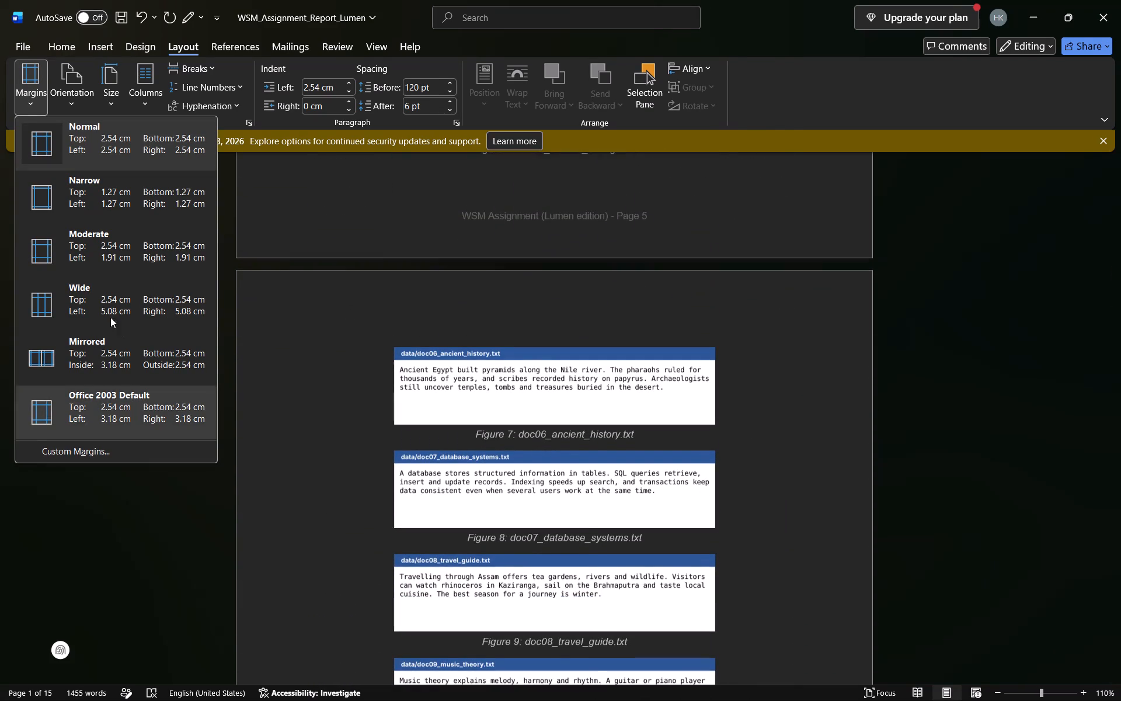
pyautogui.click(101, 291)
# Look through the report from the cover page to the last page to check the layout with the wide margins.
pyautogui.scroll(1, 314, 350)
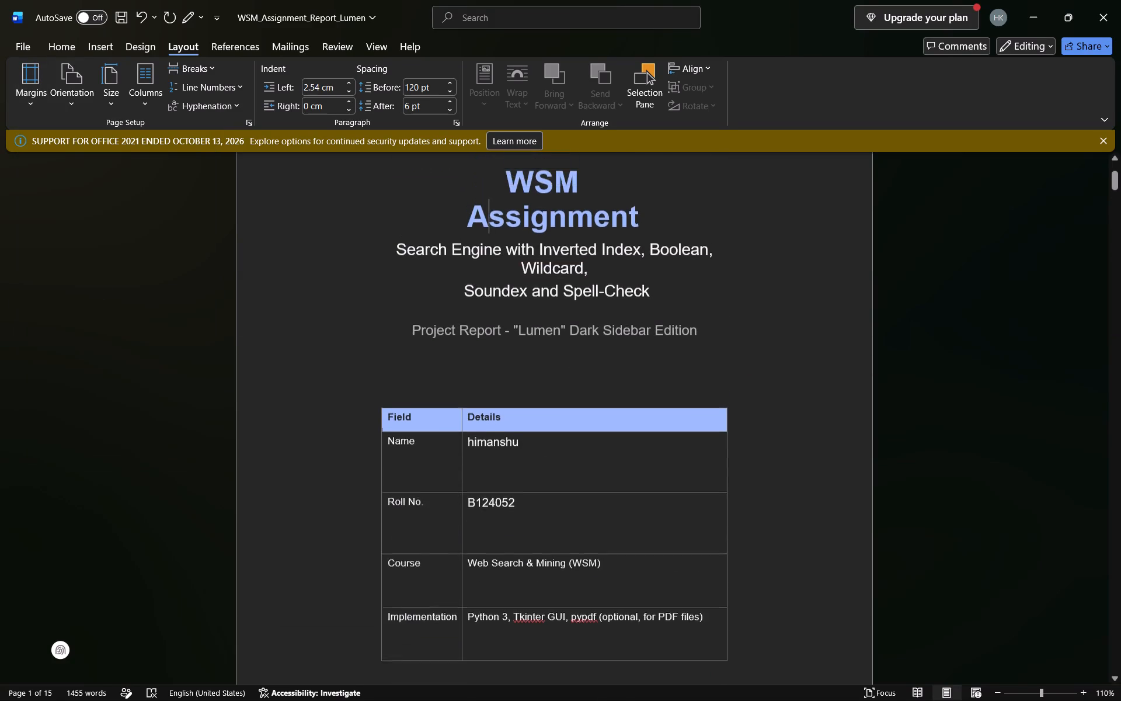
pyautogui.scroll(2, 314, 350)
pyautogui.scroll(-3, 314, 350)
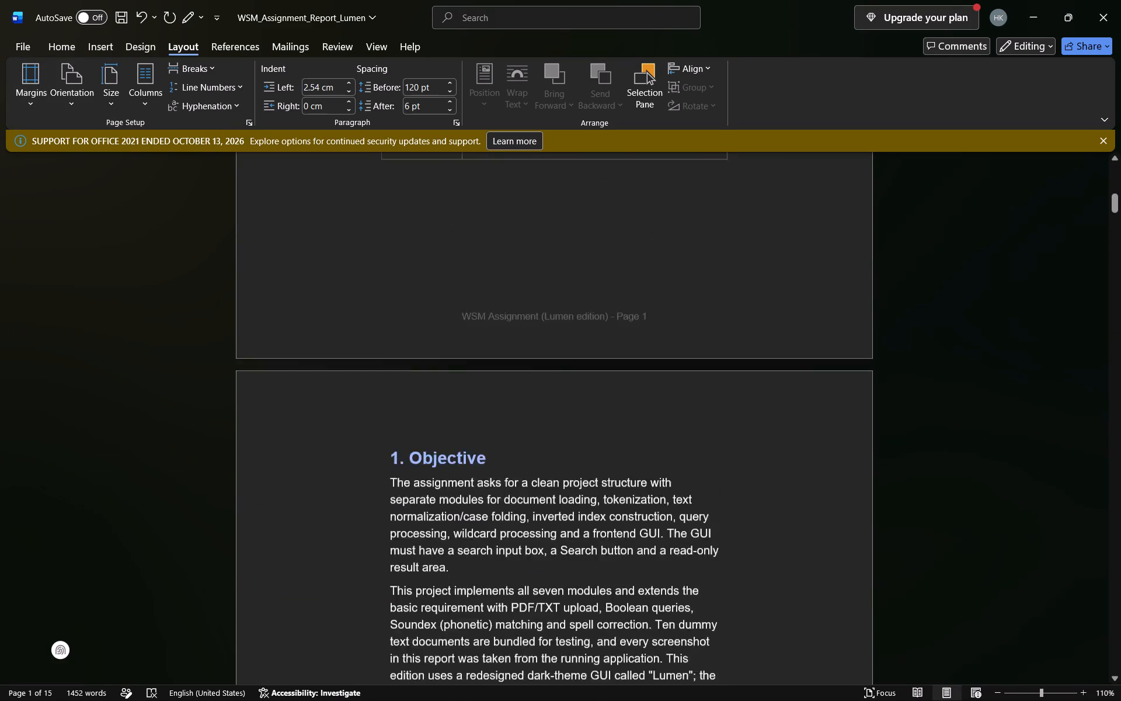
pyautogui.scroll(-4, 314, 350)
pyautogui.scroll(6, 314, 350)
pyautogui.scroll(-10, 314, 350)
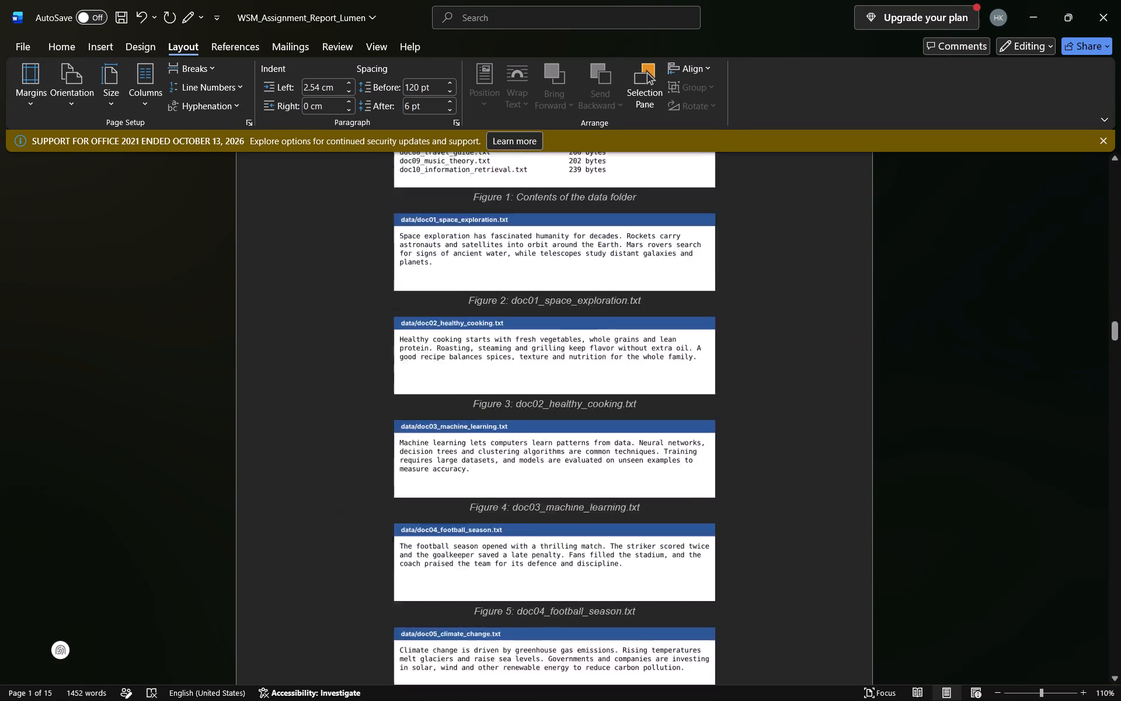
pyautogui.scroll(-2, 314, 350)
pyautogui.scroll(-20, 314, 350)
pyautogui.scroll(-9, 314, 350)
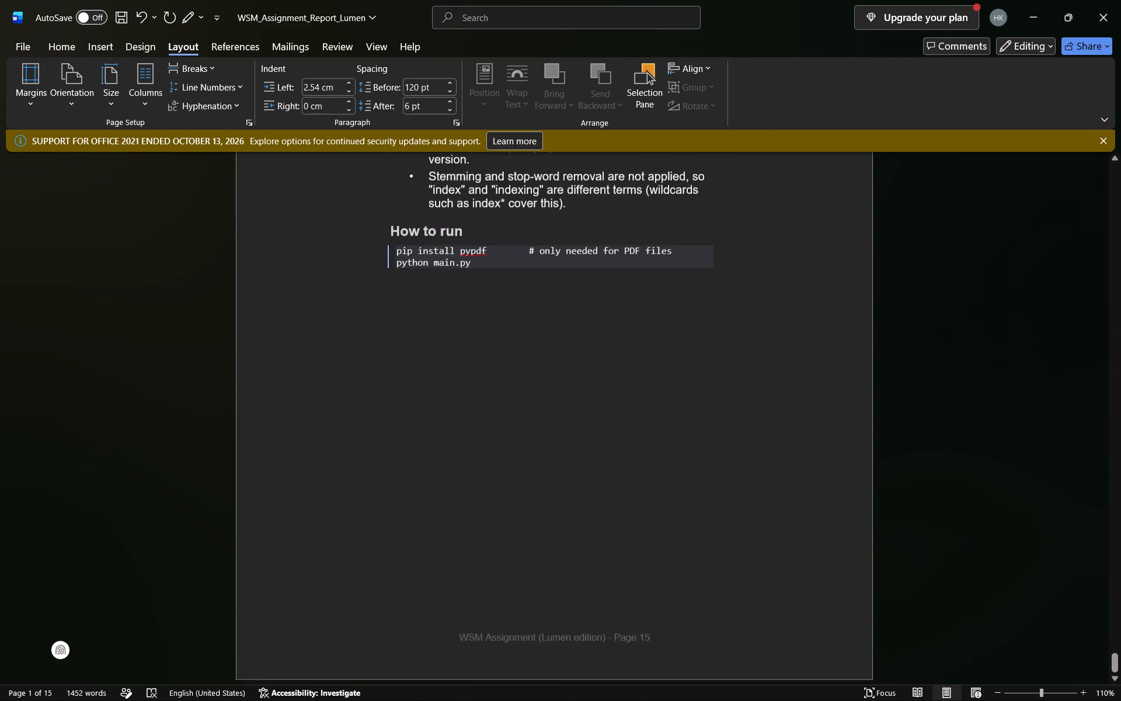
pyautogui.scroll(20, 314, 350)
pyautogui.scroll(4, 314, 350)
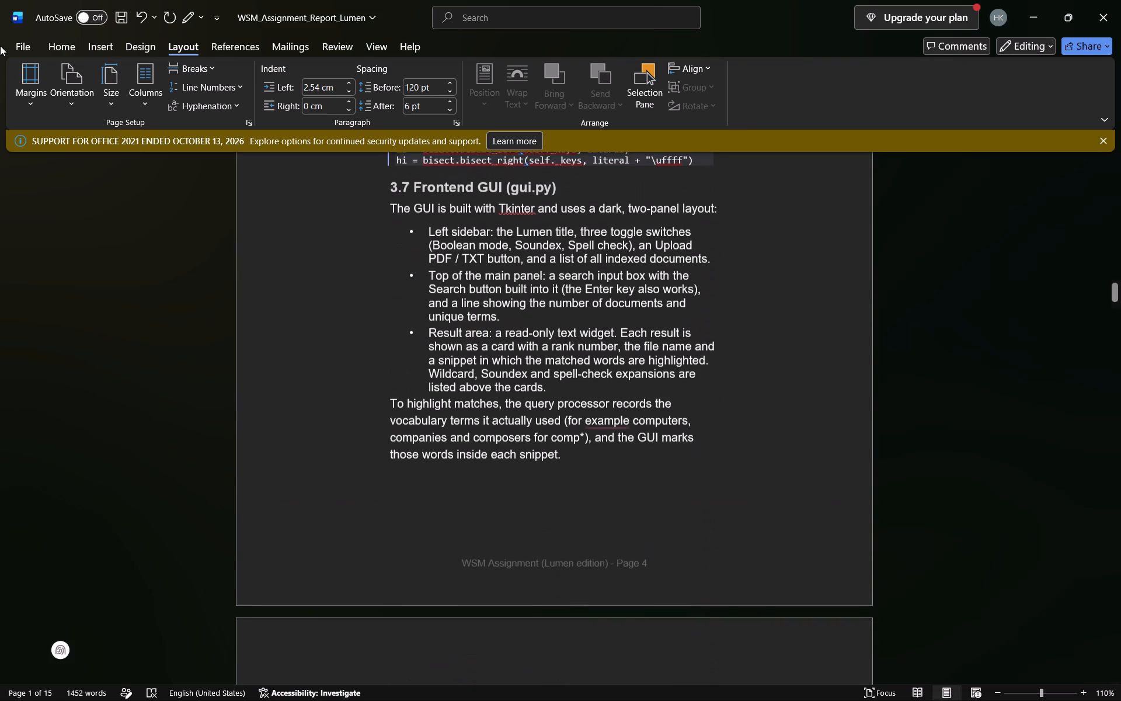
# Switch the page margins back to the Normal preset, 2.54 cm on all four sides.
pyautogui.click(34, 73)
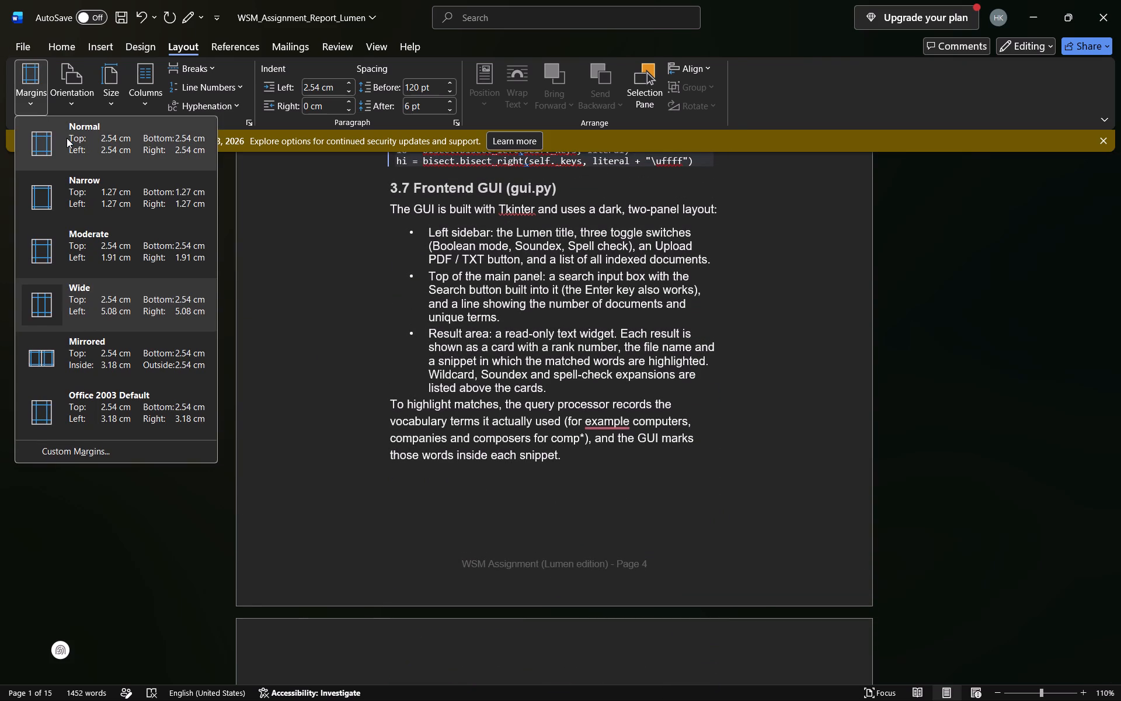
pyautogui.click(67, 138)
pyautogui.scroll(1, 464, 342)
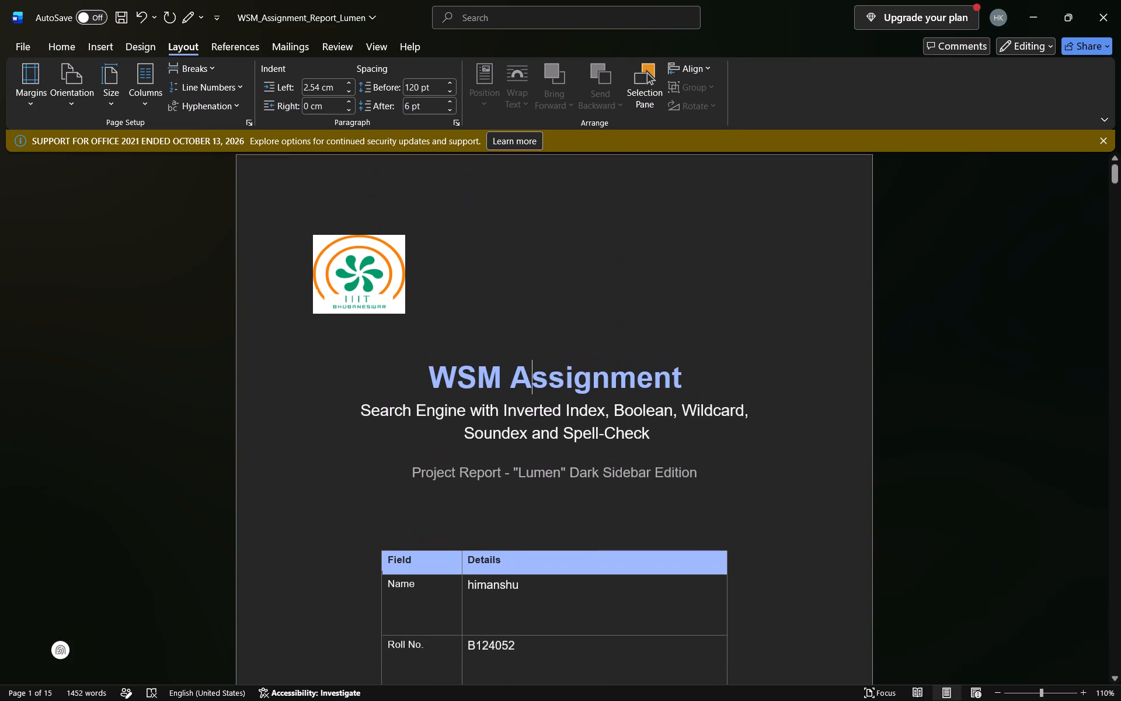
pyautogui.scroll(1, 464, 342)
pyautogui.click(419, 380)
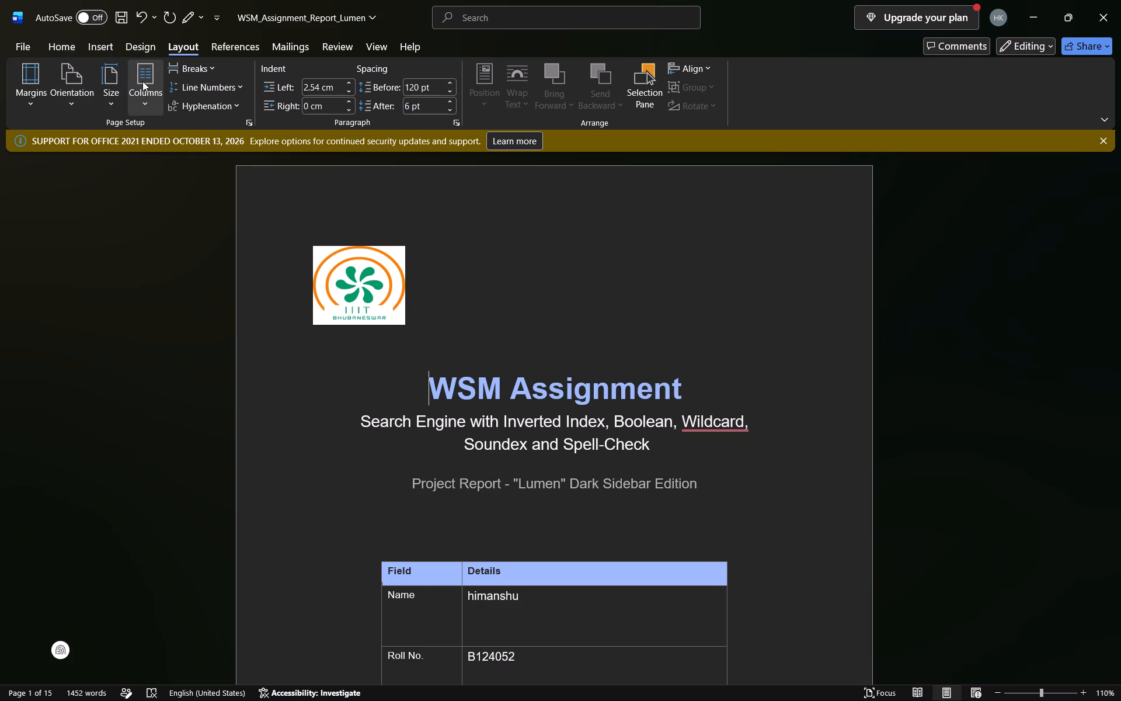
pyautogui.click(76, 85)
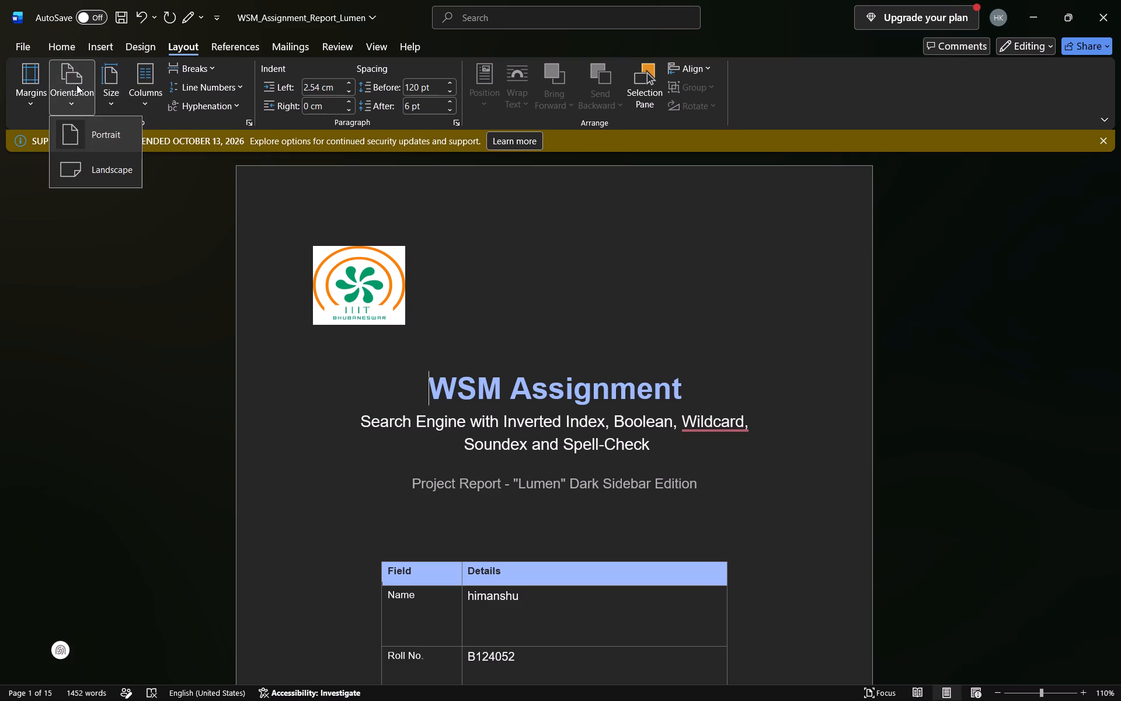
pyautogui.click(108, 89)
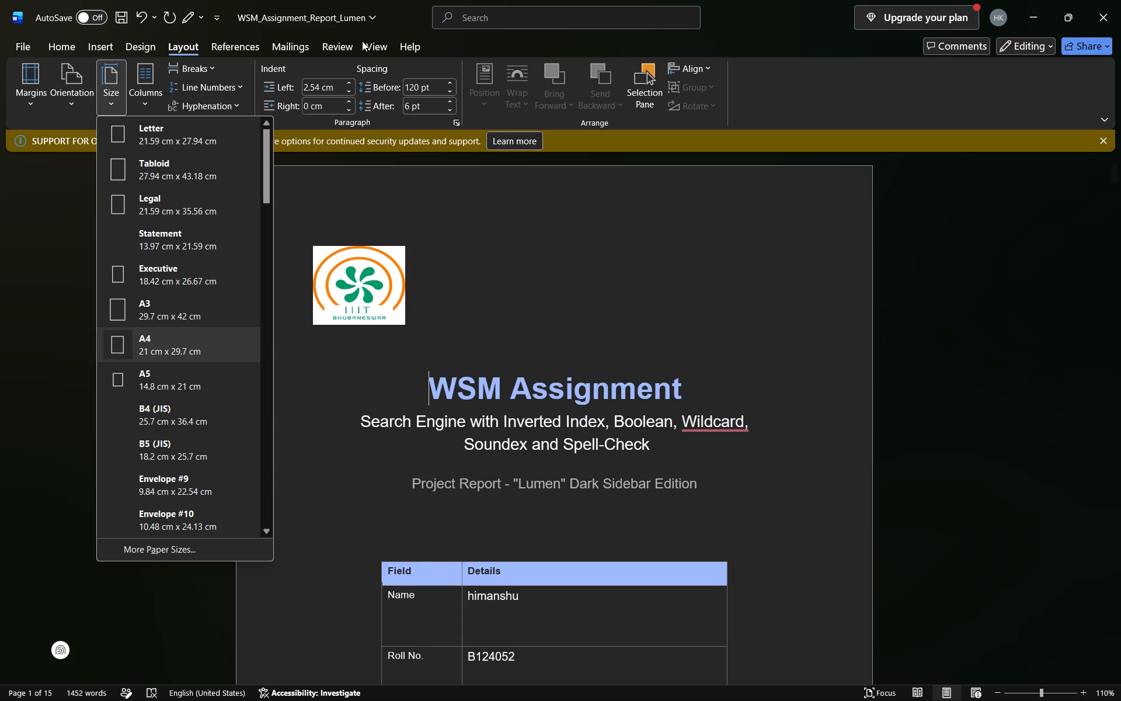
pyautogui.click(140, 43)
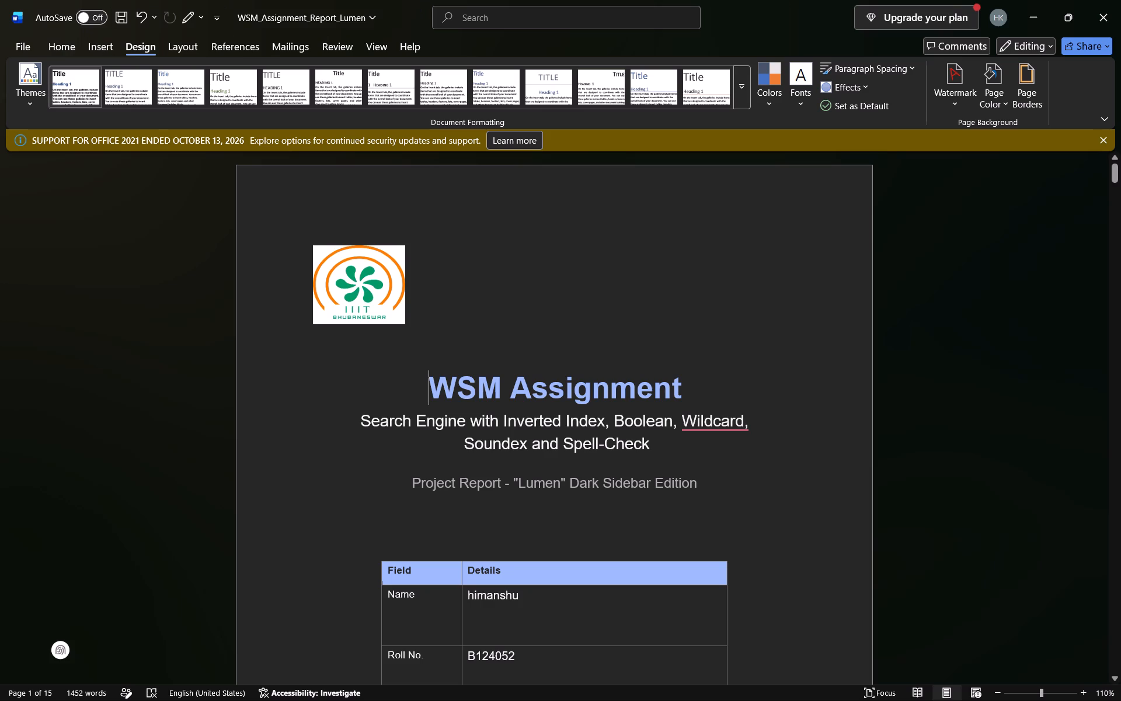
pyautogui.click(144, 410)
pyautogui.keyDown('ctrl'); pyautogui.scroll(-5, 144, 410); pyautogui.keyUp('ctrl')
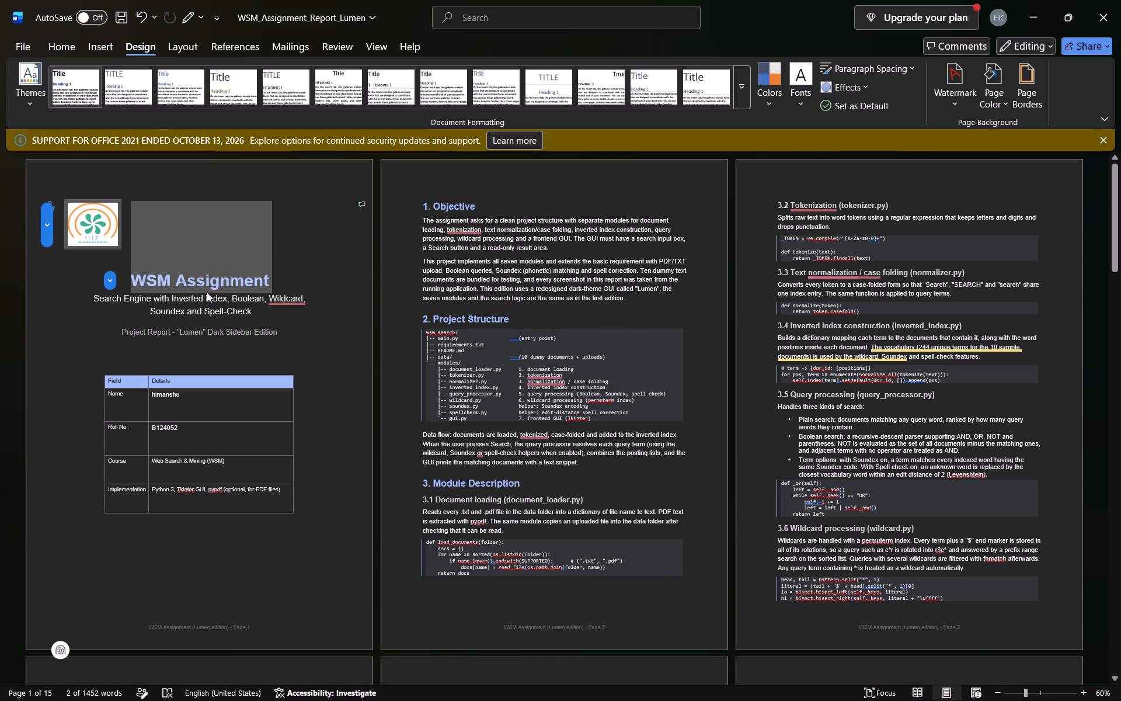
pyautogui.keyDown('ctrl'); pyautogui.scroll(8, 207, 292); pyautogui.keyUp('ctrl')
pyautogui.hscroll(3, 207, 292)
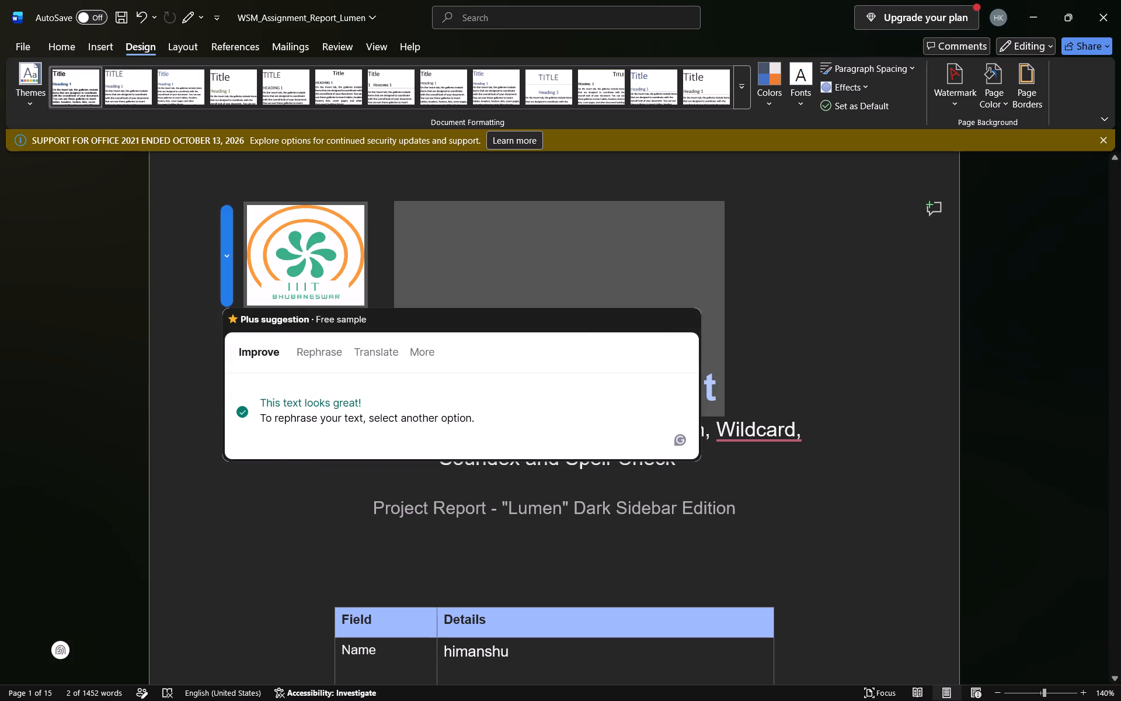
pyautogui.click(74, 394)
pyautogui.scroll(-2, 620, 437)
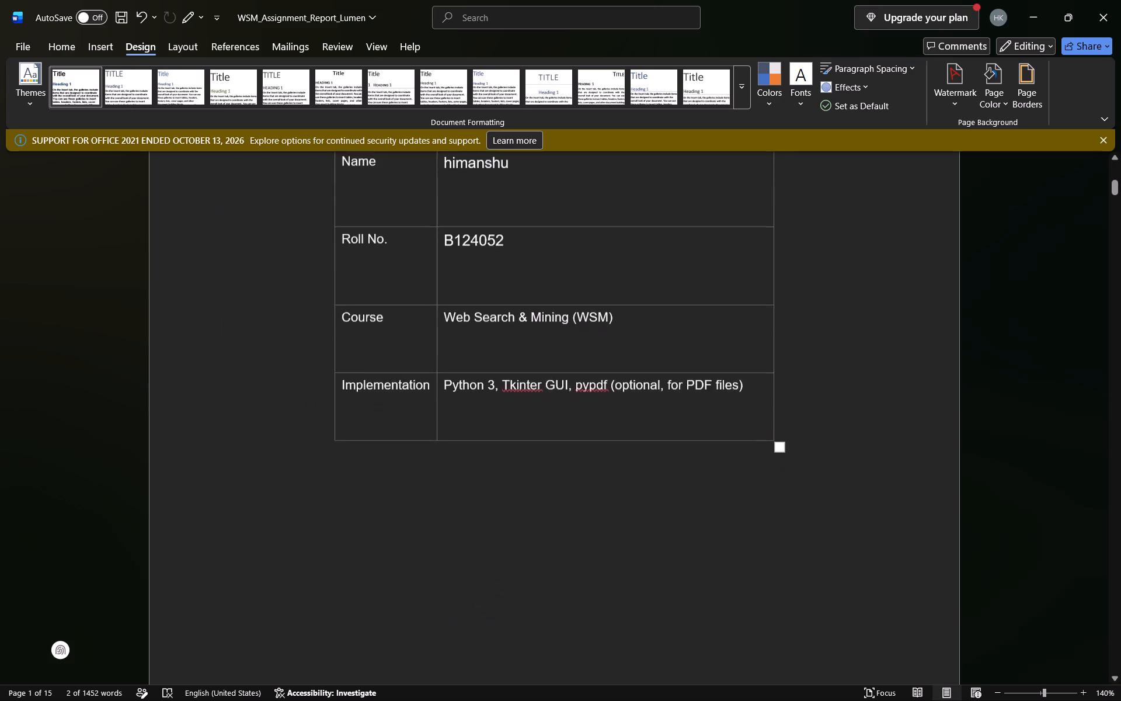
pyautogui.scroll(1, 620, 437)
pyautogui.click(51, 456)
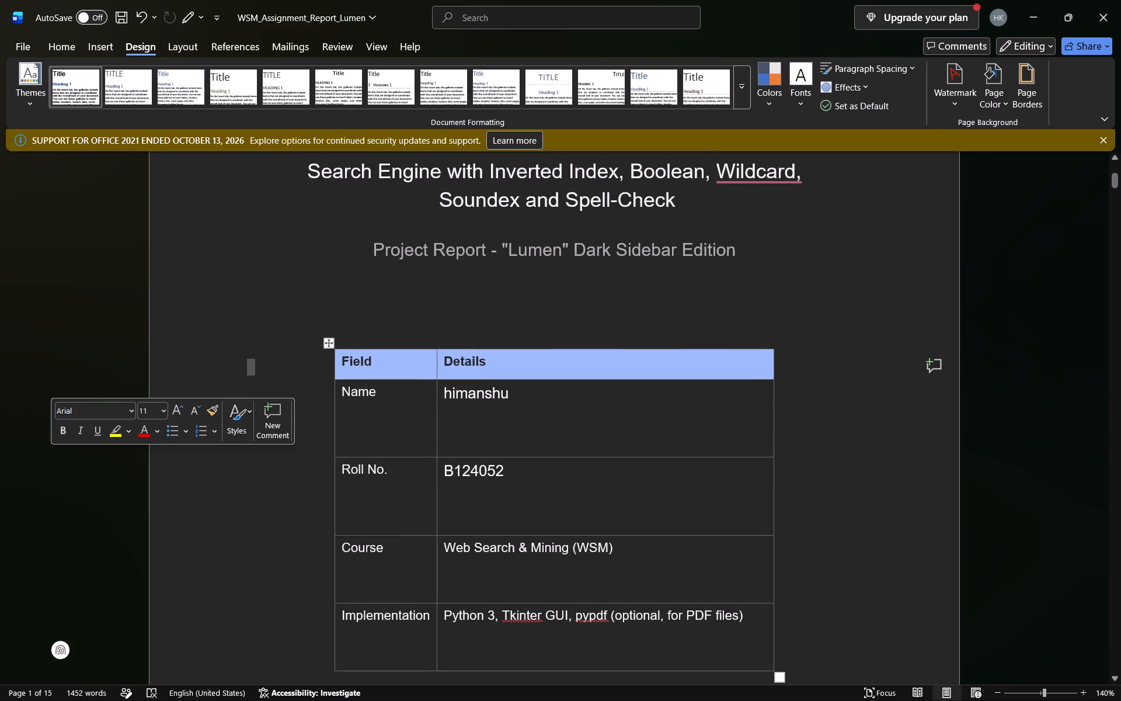
# Resize the cover page's details table by its corner, making it slightly narrower and its rows a little taller.
pyautogui.click(1026, 322)
pyautogui.hscroll(1, 628, 505)
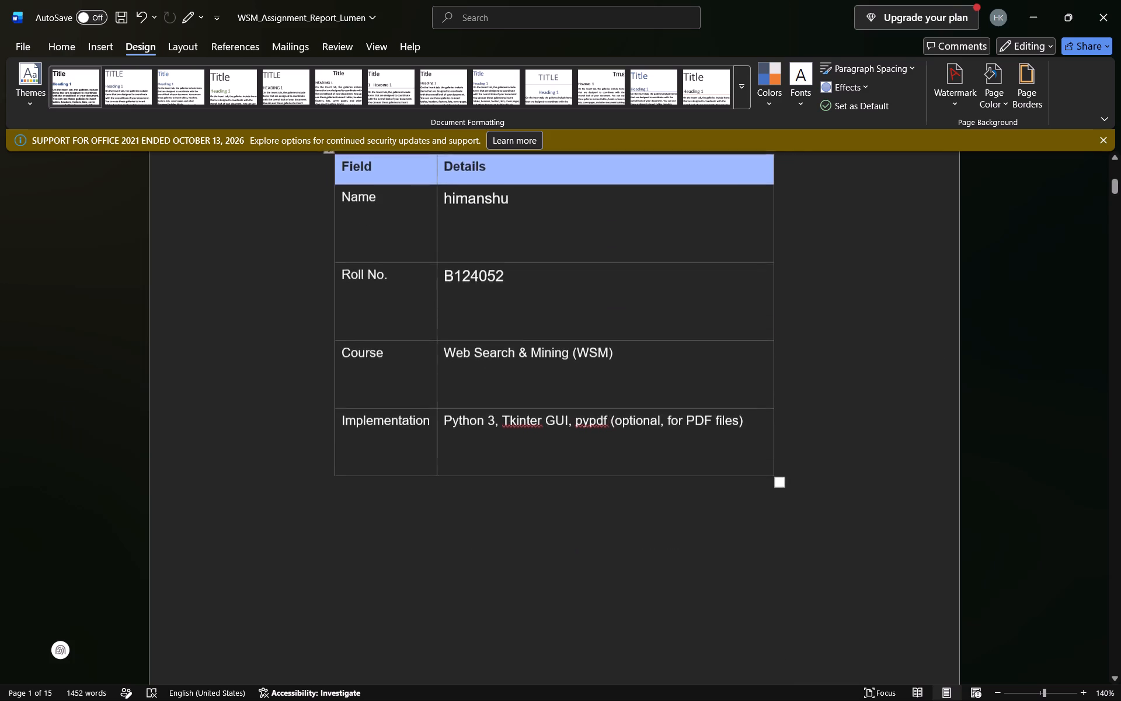
pyautogui.hscroll(2, 628, 505)
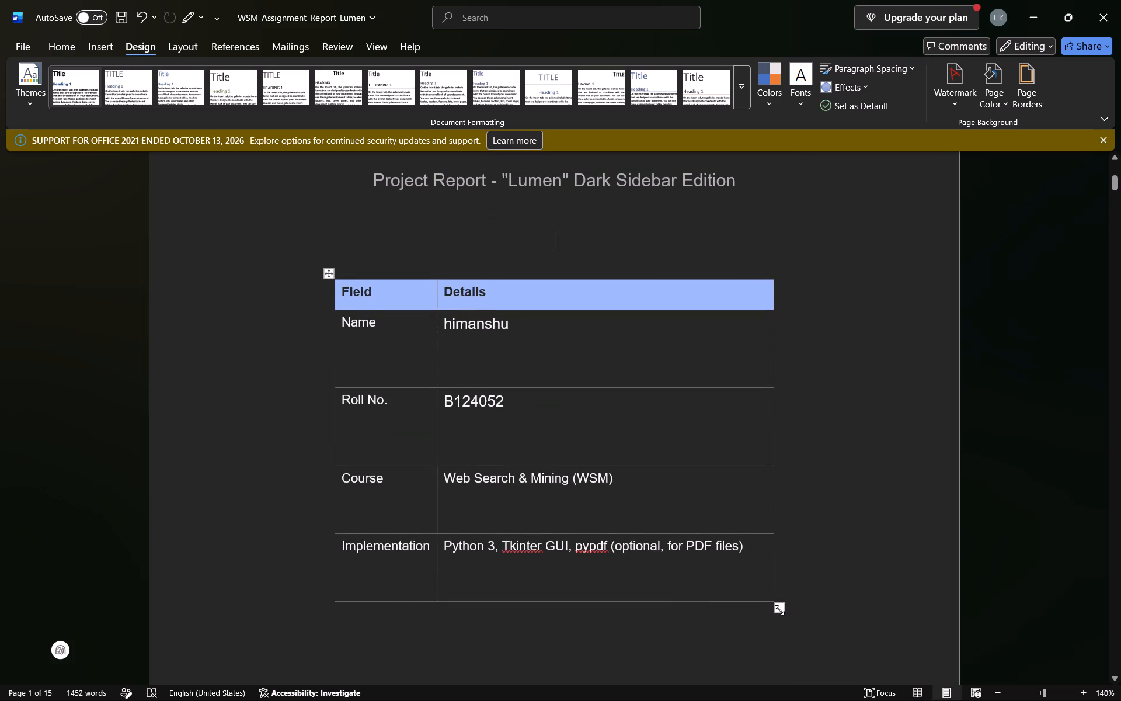
pyautogui.moveTo(779, 610); pyautogui.dragTo(631, 522)
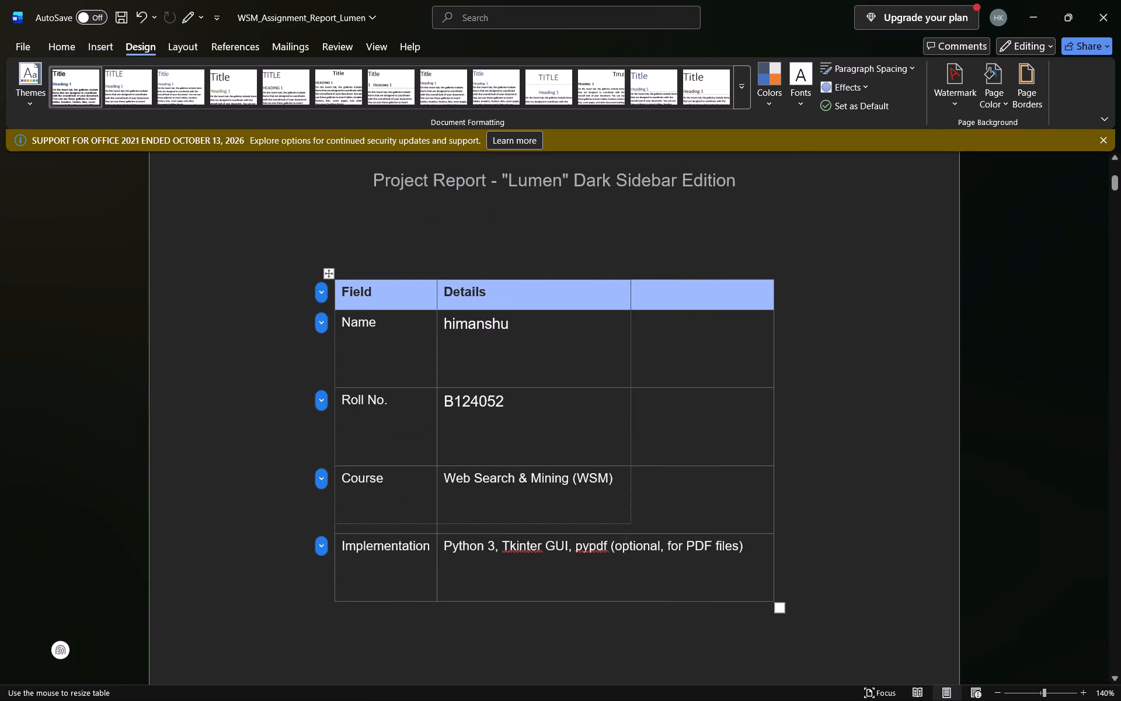
pyautogui.moveTo(631, 522); pyautogui.dragTo(644, 647)
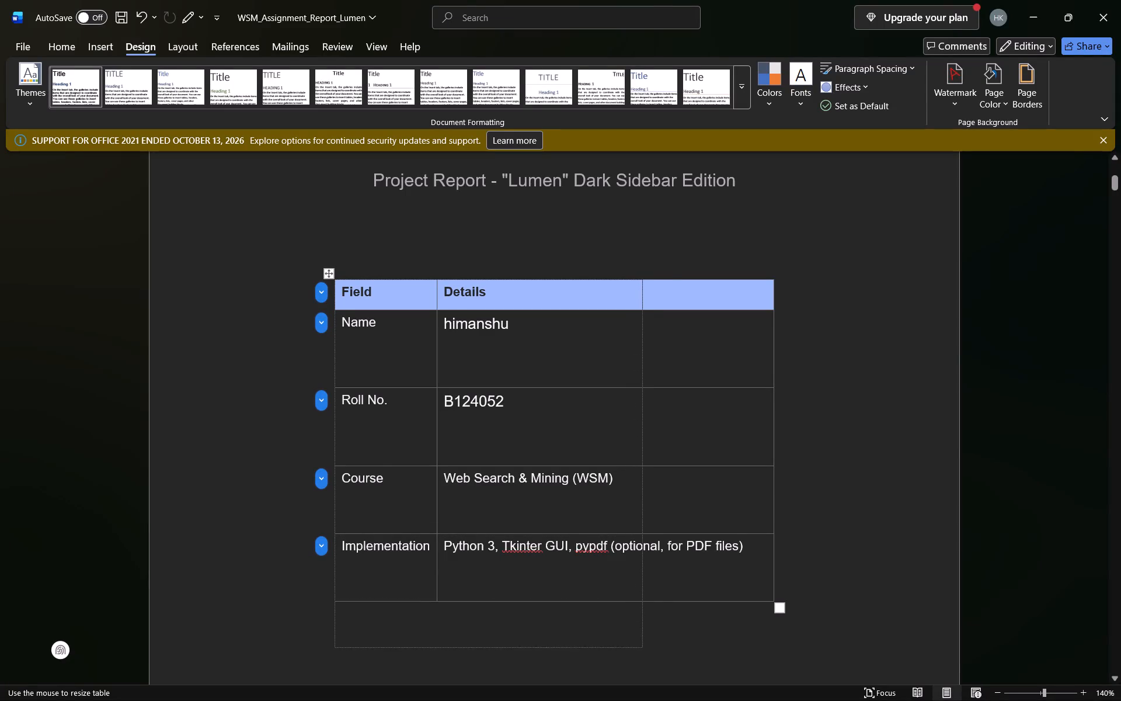
pyautogui.moveTo(644, 647); pyautogui.dragTo(751, 641)
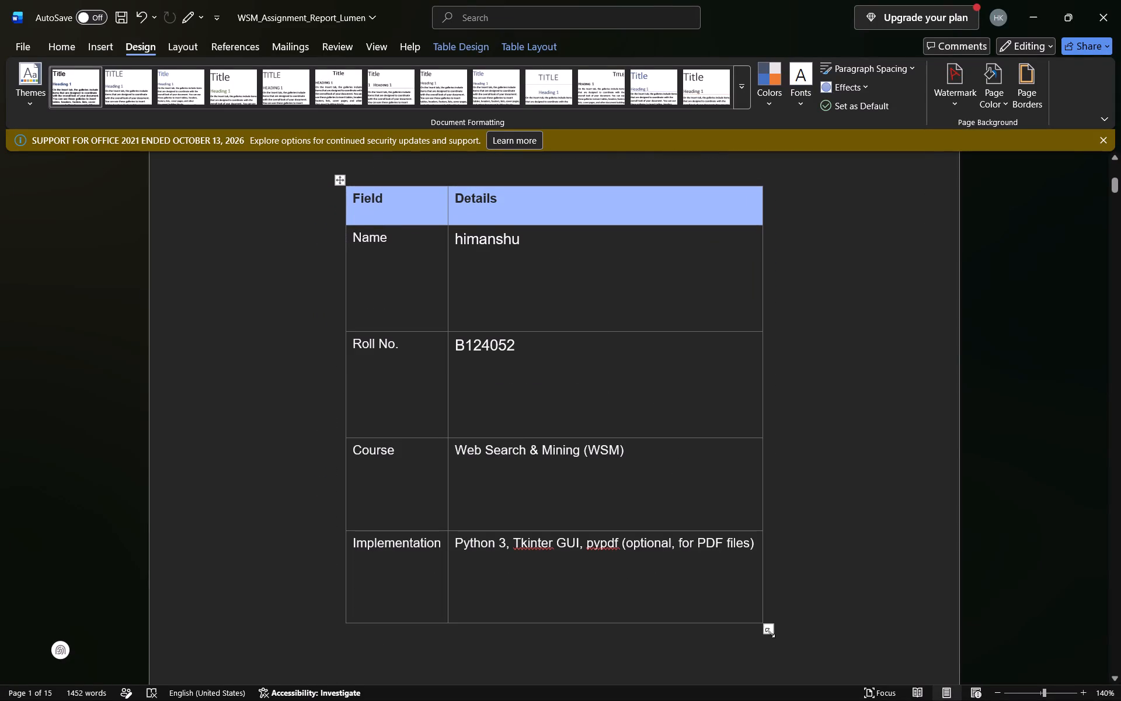
pyautogui.moveTo(767, 629); pyautogui.dragTo(768, 531)
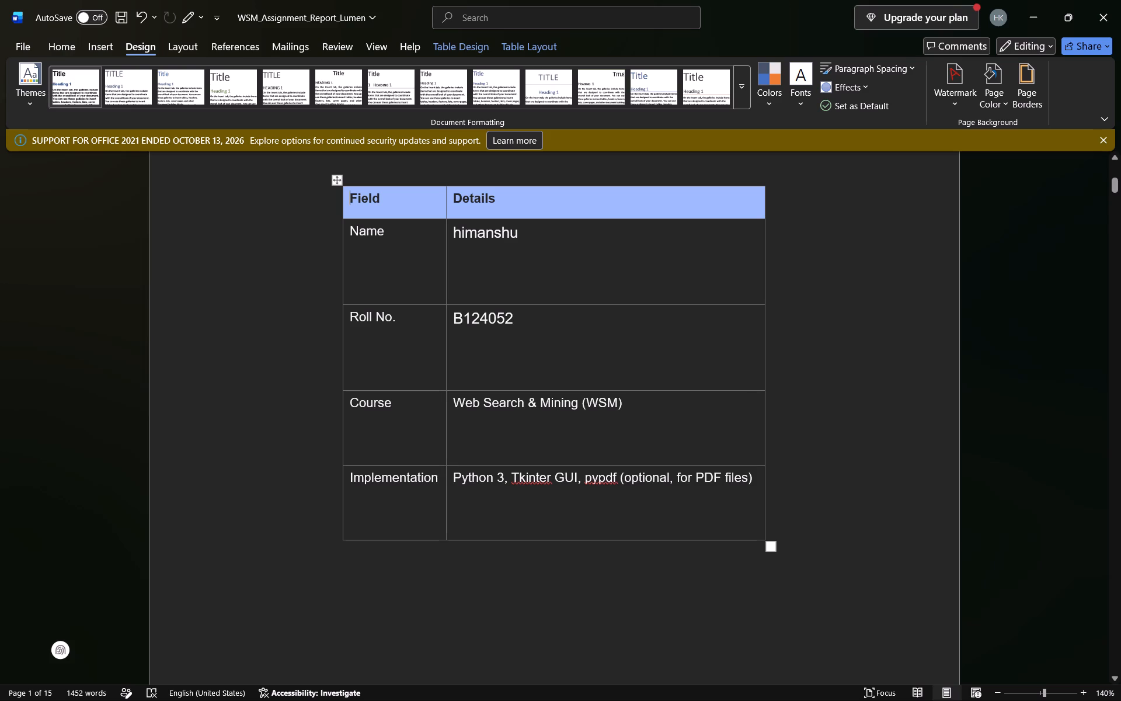
# Reduce the height of the Name row in the details table by moving its lower border up.
pyautogui.moveTo(565, 307); pyautogui.dragTo(568, 270)
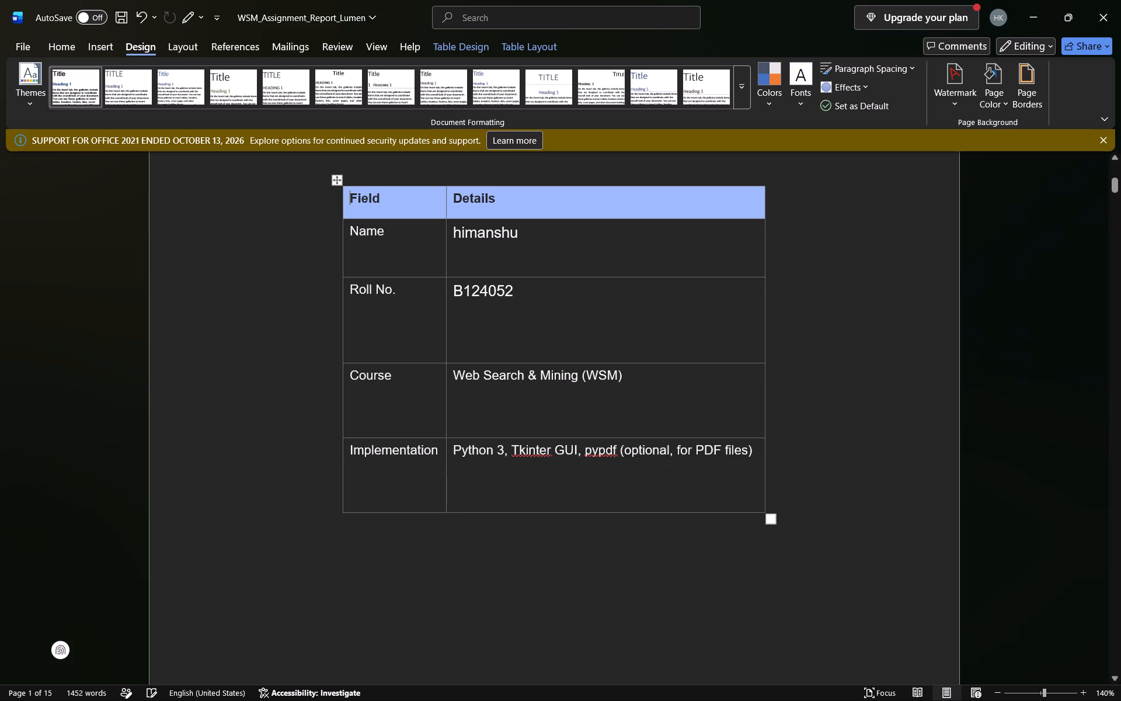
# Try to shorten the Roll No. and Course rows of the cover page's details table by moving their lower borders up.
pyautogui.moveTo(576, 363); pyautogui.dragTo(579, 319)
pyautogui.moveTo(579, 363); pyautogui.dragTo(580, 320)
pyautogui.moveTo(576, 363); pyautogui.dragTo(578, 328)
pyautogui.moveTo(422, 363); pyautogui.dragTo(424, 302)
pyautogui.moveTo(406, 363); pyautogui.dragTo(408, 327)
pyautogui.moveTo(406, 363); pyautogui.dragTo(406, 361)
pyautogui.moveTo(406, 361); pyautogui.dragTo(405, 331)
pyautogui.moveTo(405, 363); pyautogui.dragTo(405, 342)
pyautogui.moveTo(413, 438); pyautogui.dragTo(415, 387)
# Reduce the height of the Roll No. row in the details table to match the Name row by moving its lower border up.
pyautogui.keyDown('ctrl'); pyautogui.scroll(-3, 626, 575); pyautogui.keyUp('ctrl')
pyautogui.scroll(1, 626, 575)
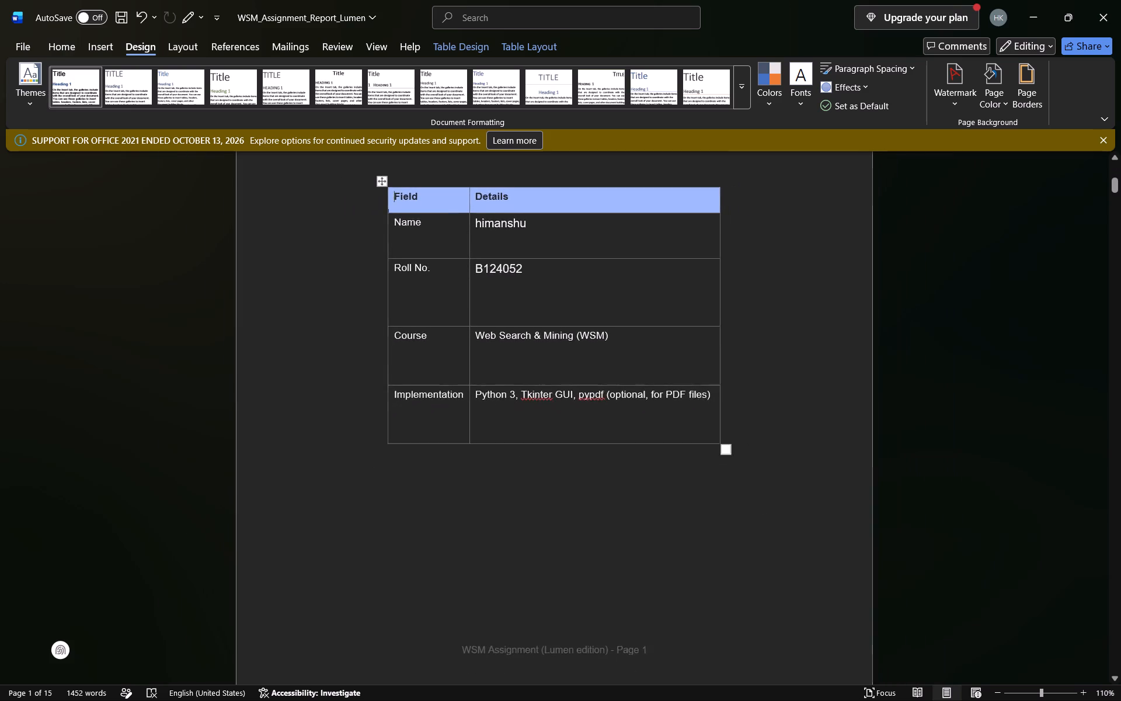
pyautogui.scroll(2, 626, 575)
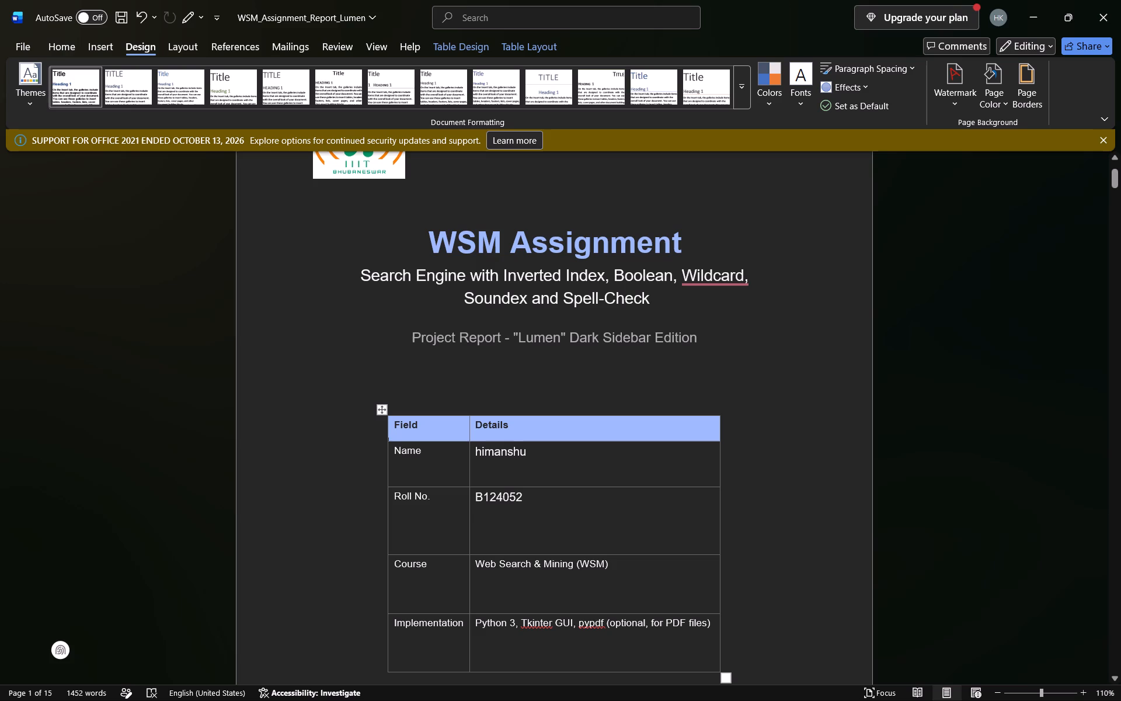
pyautogui.click(568, 553)
pyautogui.moveTo(568, 555); pyautogui.dragTo(571, 499)
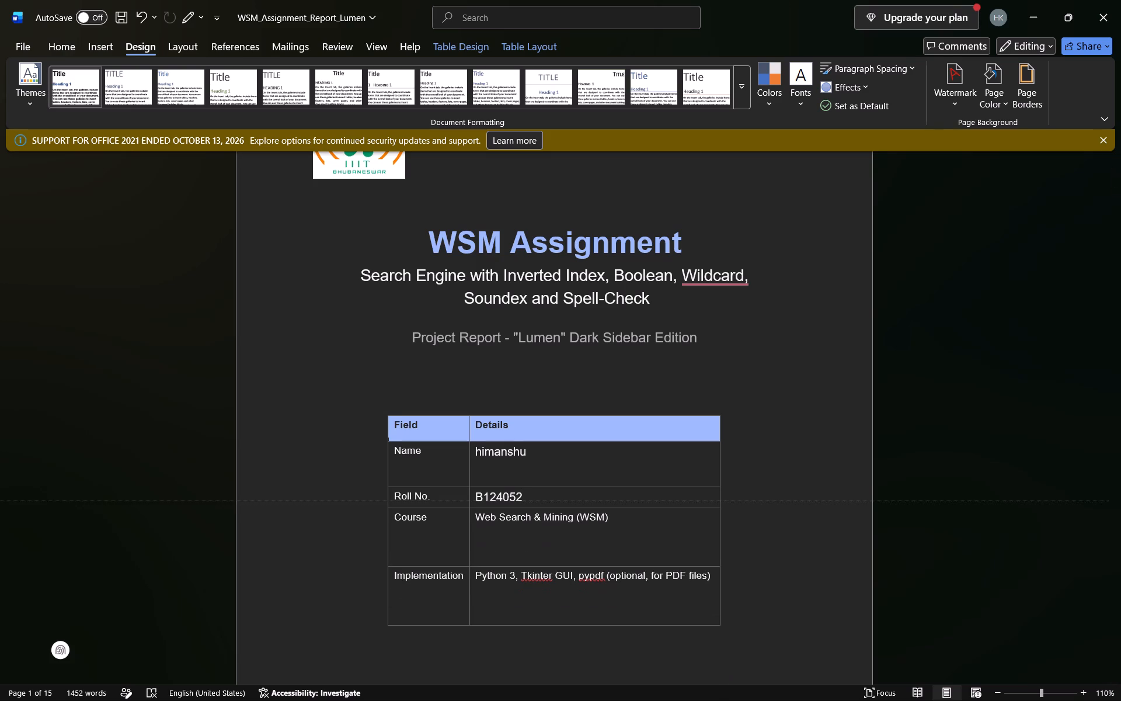
pyautogui.moveTo(571, 499); pyautogui.dragTo(579, 540)
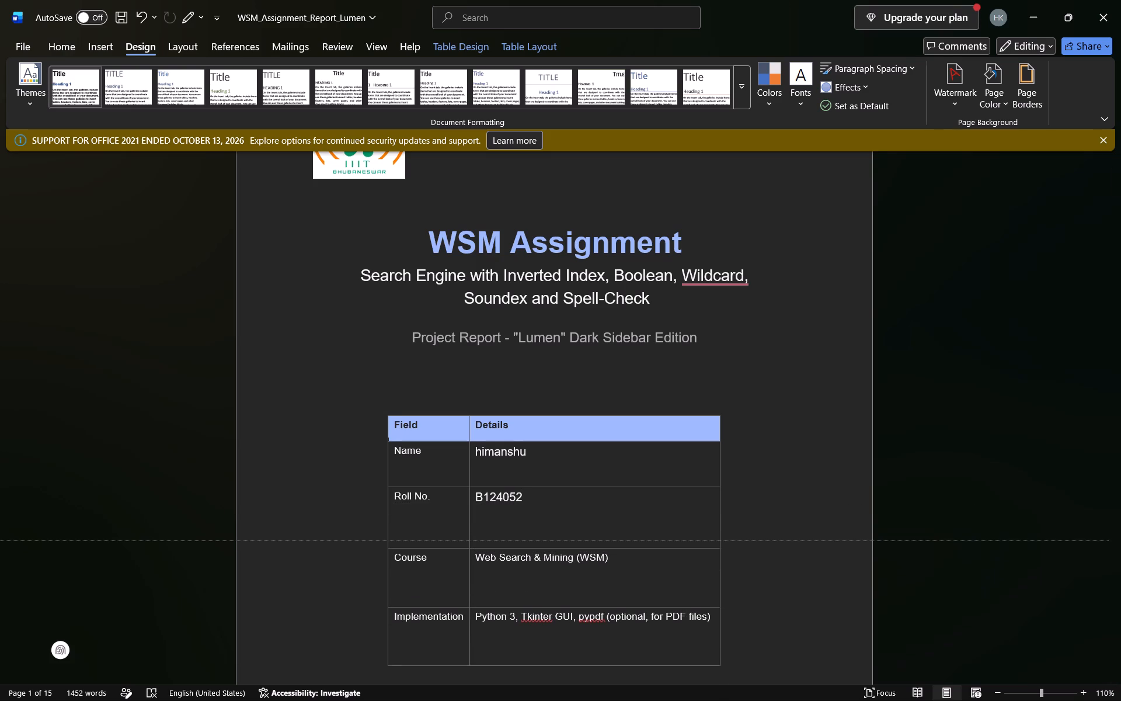
pyautogui.moveTo(579, 540); pyautogui.dragTo(579, 532)
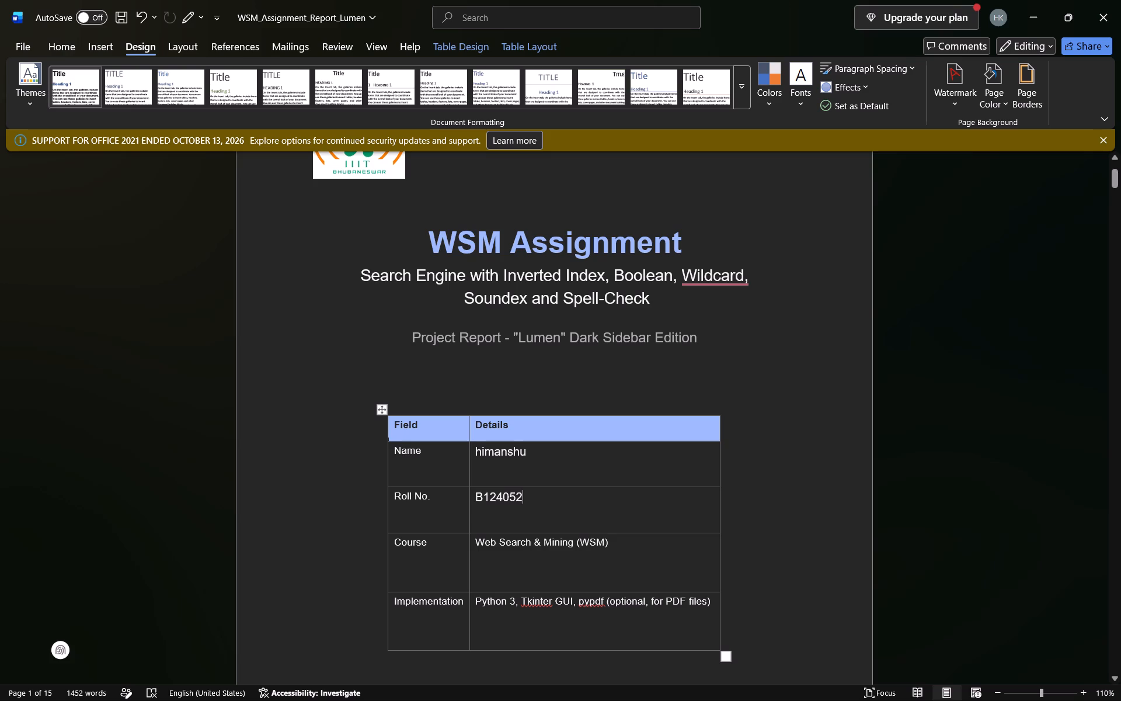
# Reduce the height of the Course row in the details table to match the Roll No. row by moving its lower border up.
pyautogui.moveTo(576, 594); pyautogui.dragTo(579, 565)
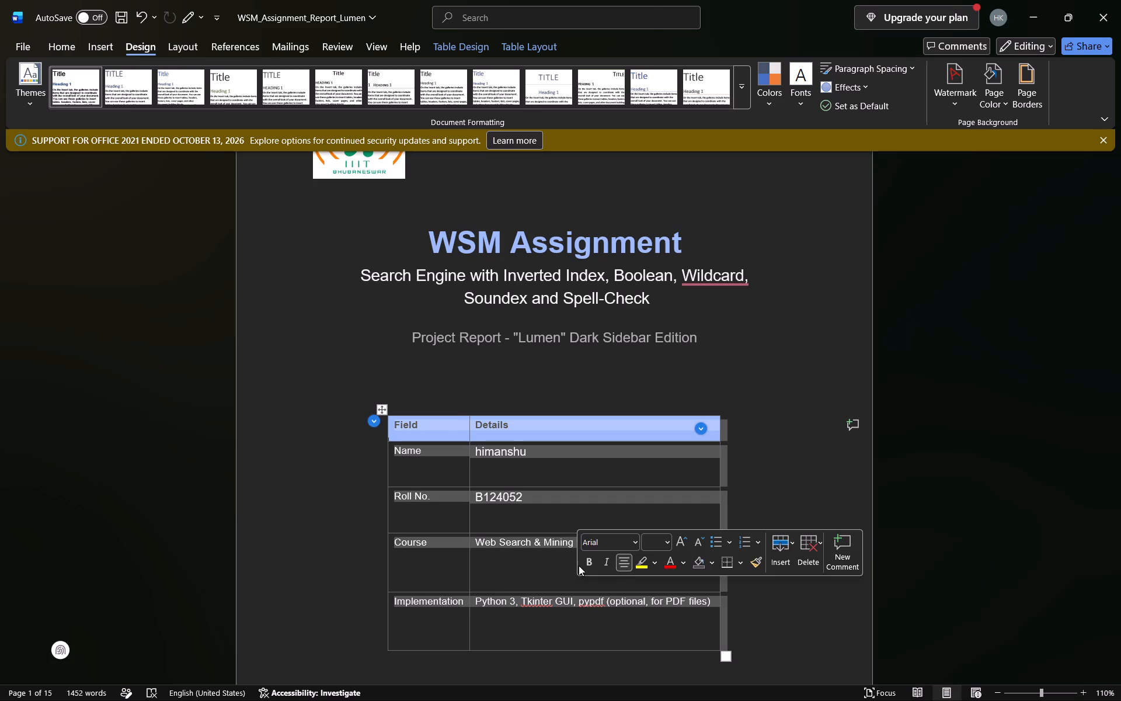
pyautogui.click(335, 537)
pyautogui.click(784, 520)
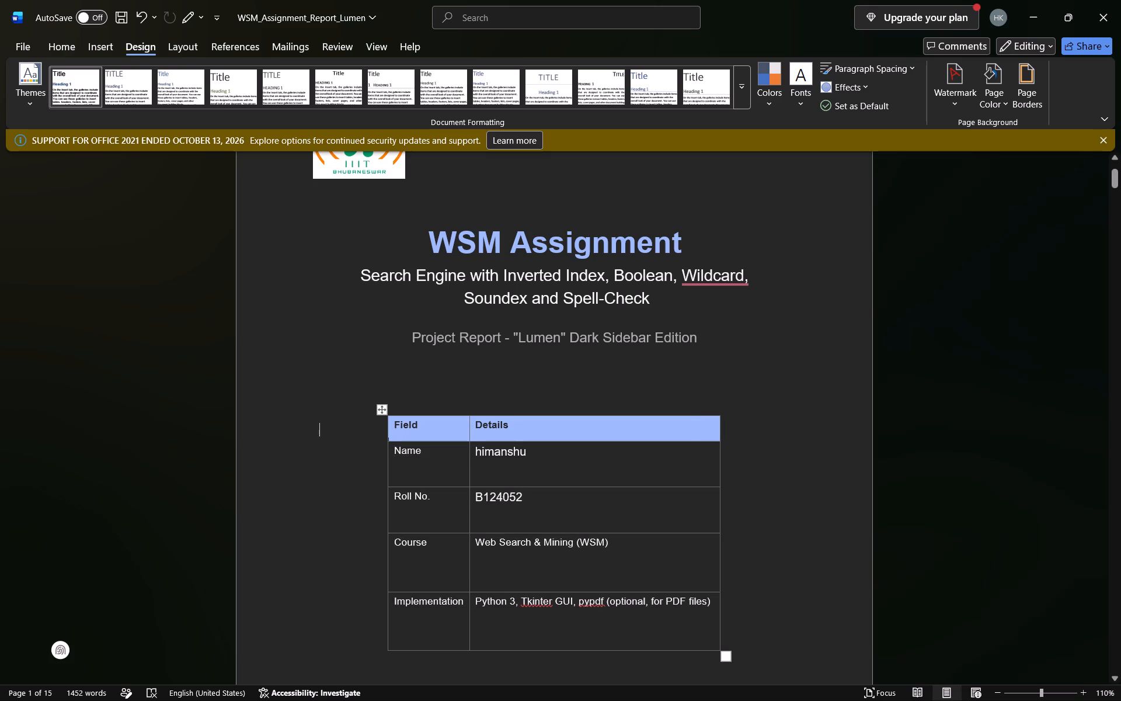
pyautogui.moveTo(506, 594); pyautogui.dragTo(507, 567)
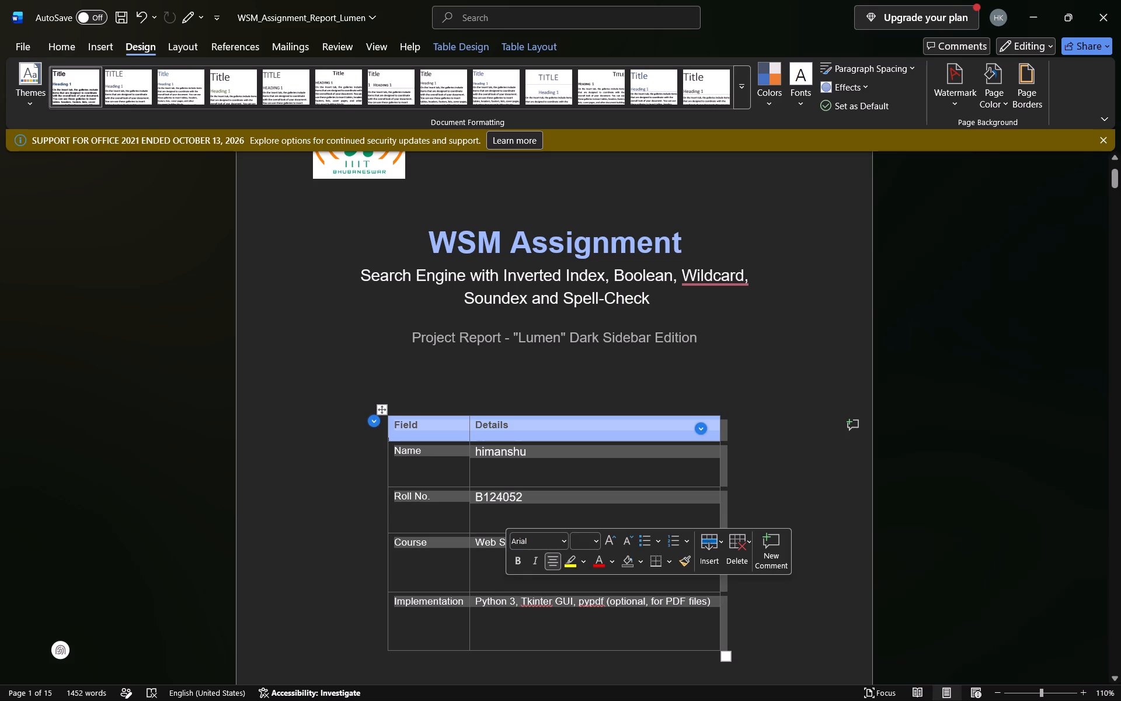
pyautogui.click(470, 667)
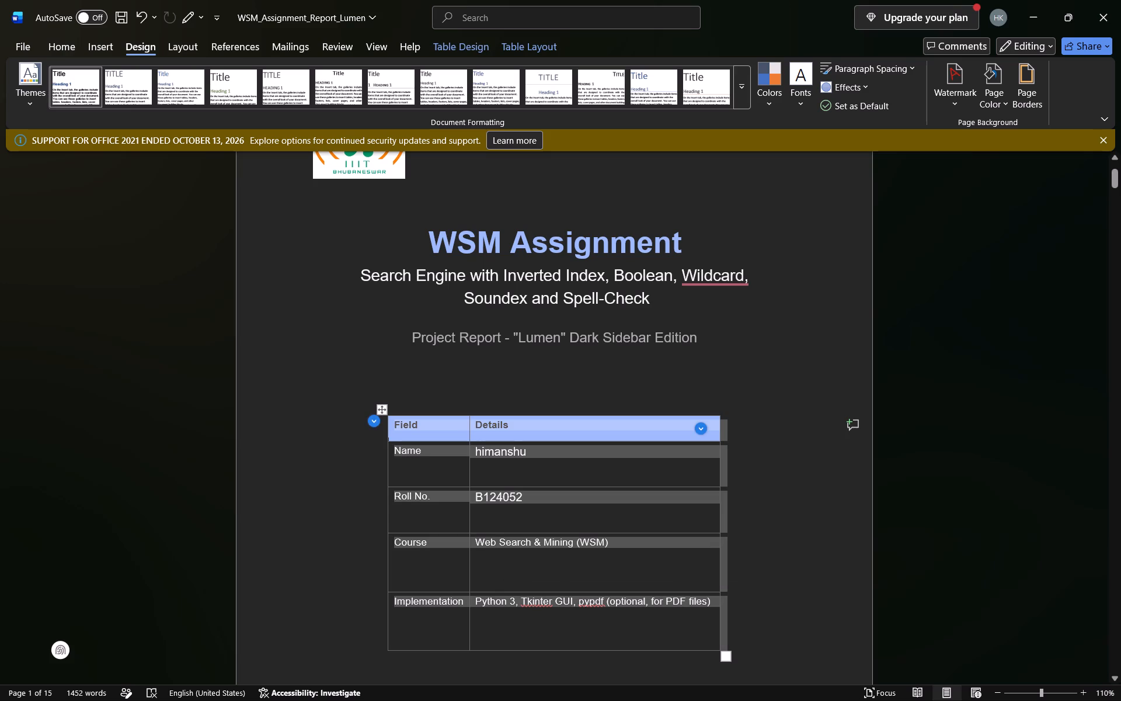
pyautogui.click(529, 584)
pyautogui.moveTo(532, 593); pyautogui.dragTo(530, 579)
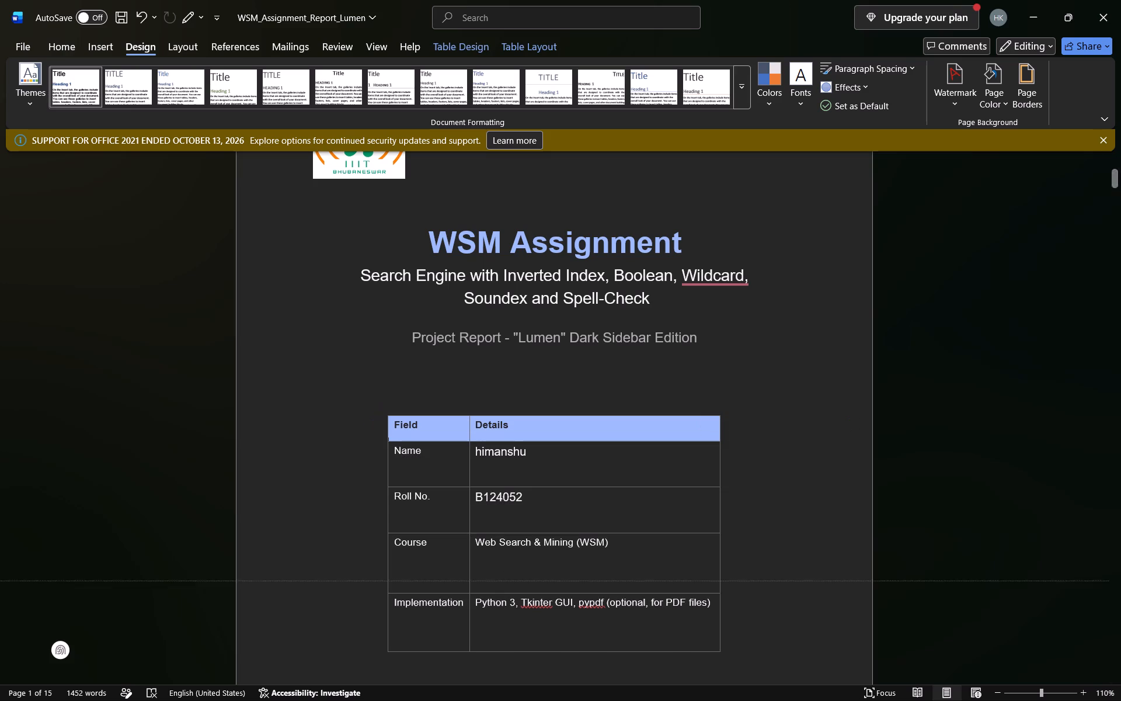
pyautogui.moveTo(530, 579); pyautogui.dragTo(531, 571)
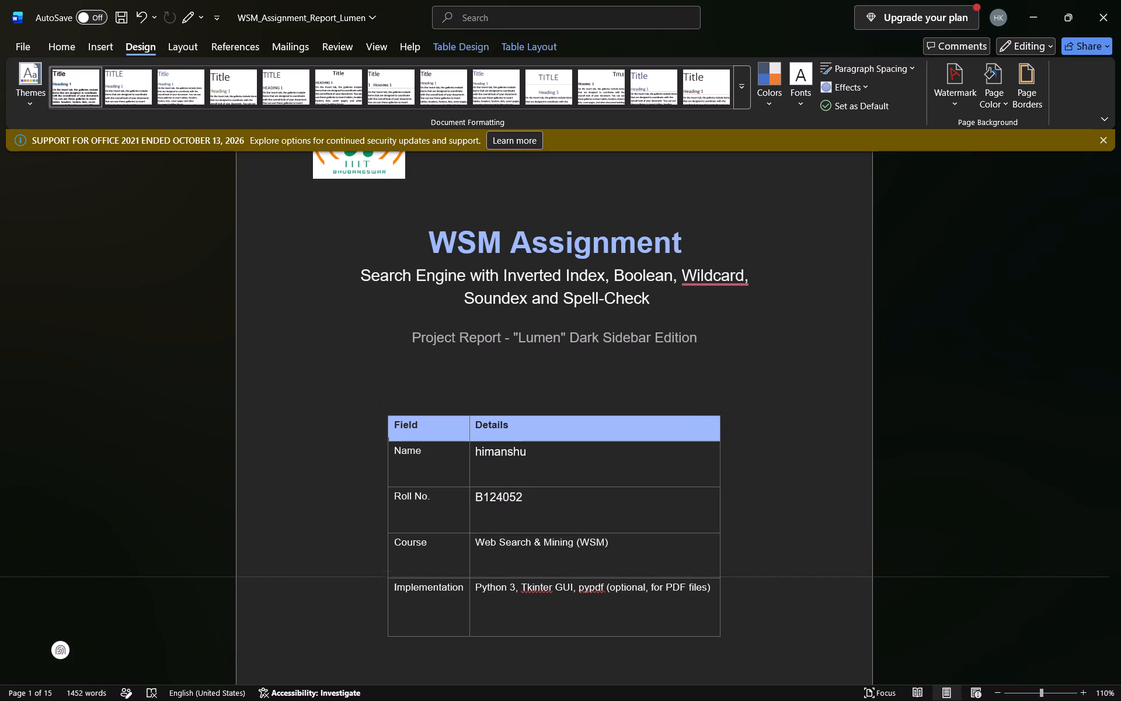
pyautogui.moveTo(531, 571); pyautogui.dragTo(531, 574)
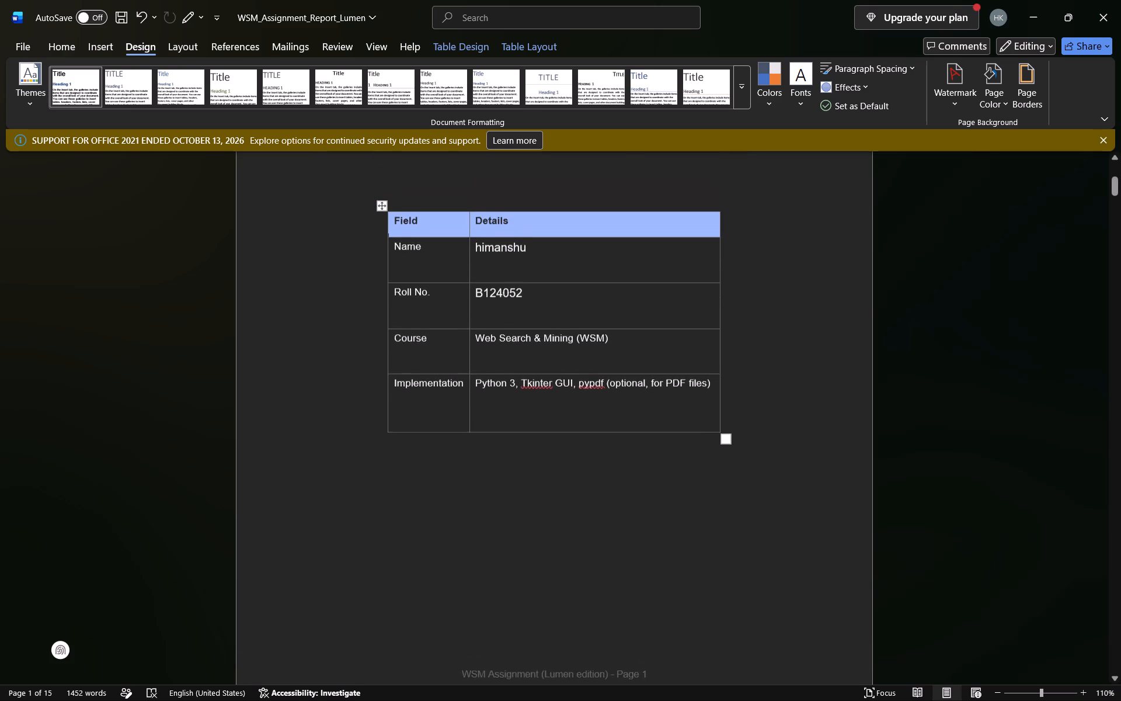
# Check the cover page layout with the adjusted details table, along with an overview of all the report's pages.
pyautogui.click(982, 429)
pyautogui.keyDown('ctrl'); pyautogui.scroll(-2, 607, 622); pyautogui.keyUp('ctrl')
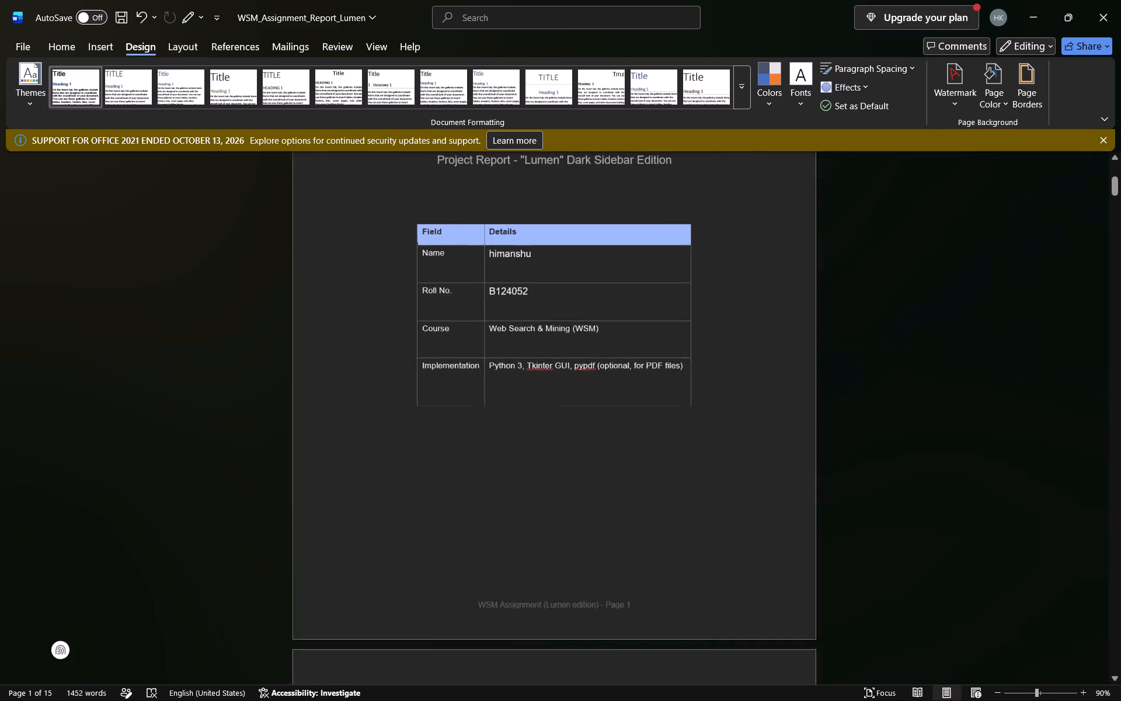
pyautogui.scroll(2, 607, 622)
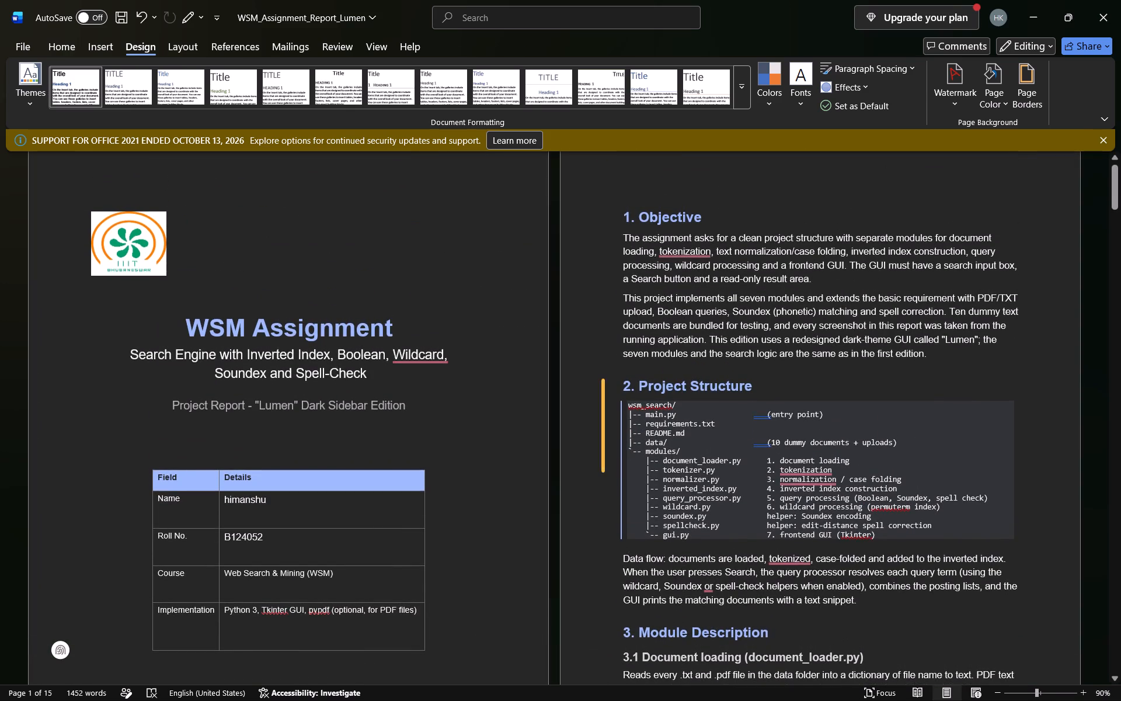
pyautogui.keyDown('ctrl'); pyautogui.scroll(-8, 607, 622); pyautogui.keyUp('ctrl')
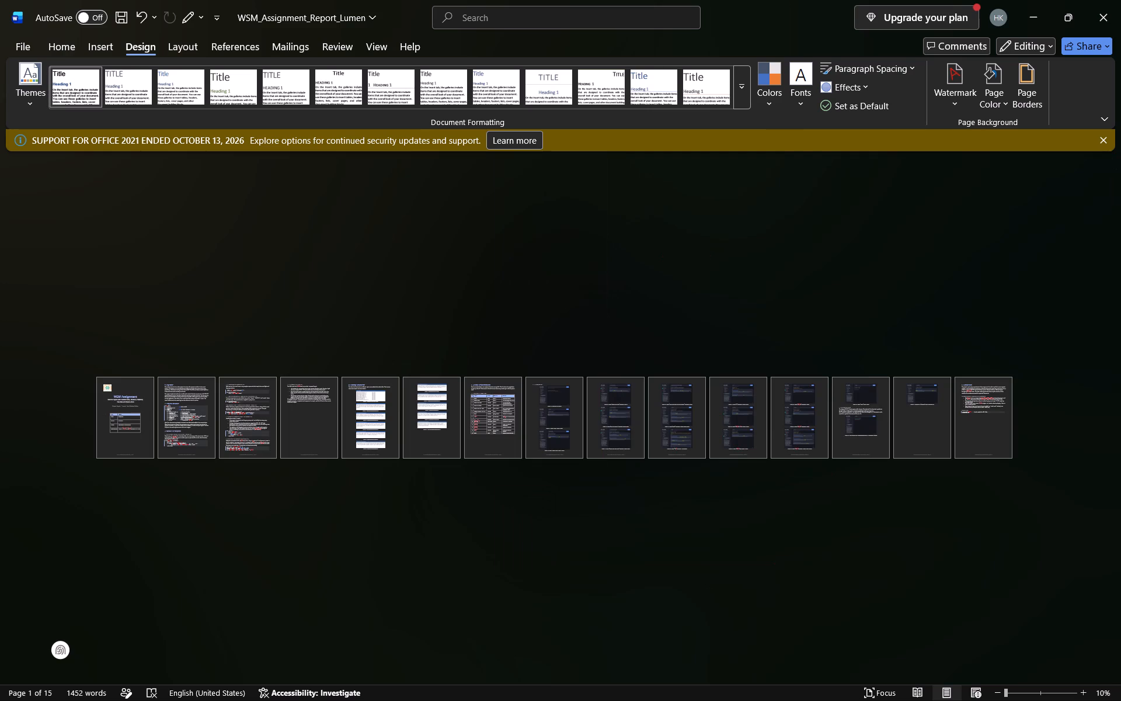
pyautogui.keyDown('ctrl'); pyautogui.scroll(9, 444, 464); pyautogui.keyUp('ctrl')
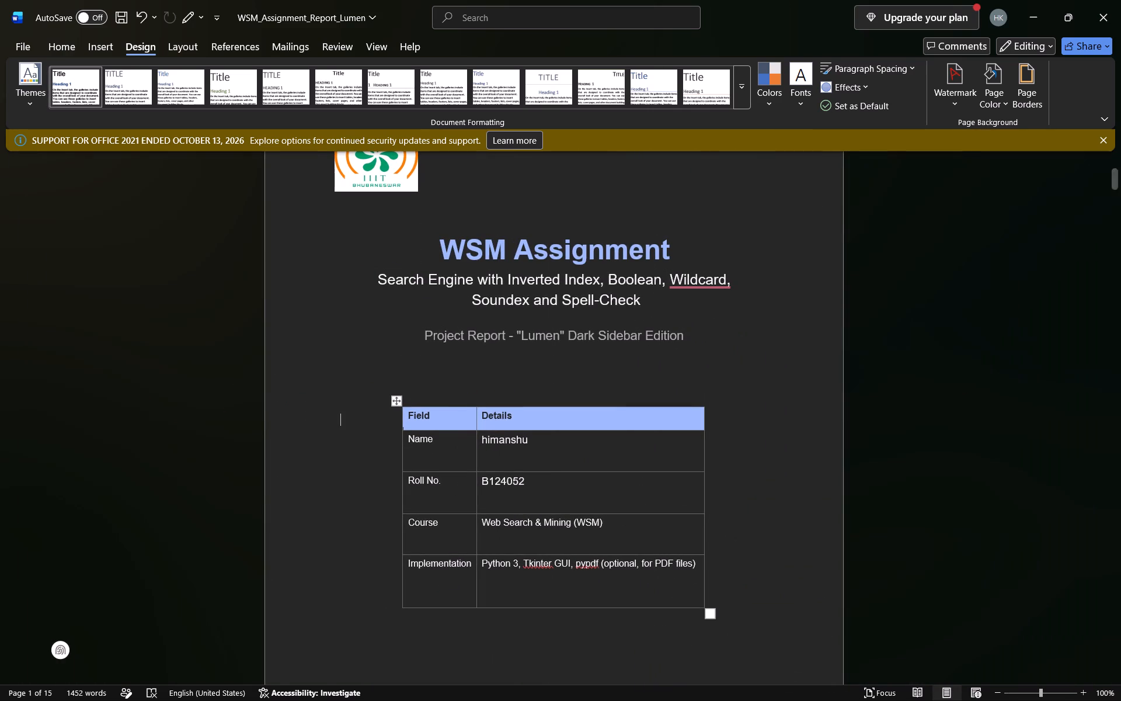
pyautogui.scroll(1, 444, 464)
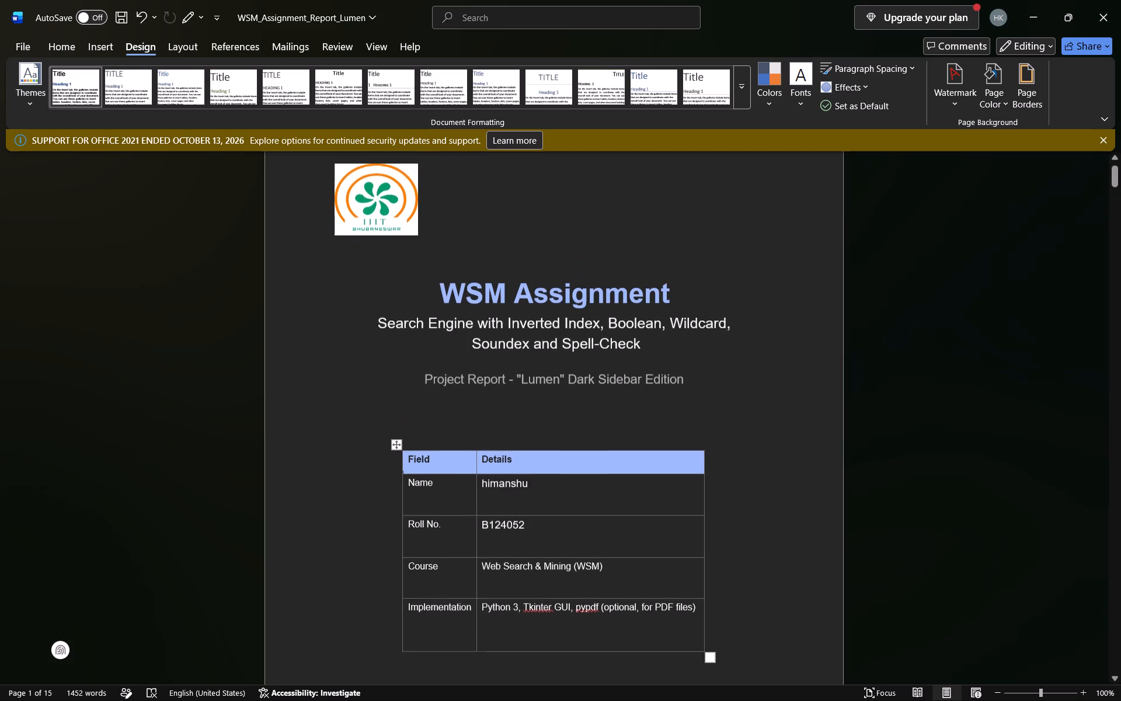
pyautogui.scroll(1, 444, 464)
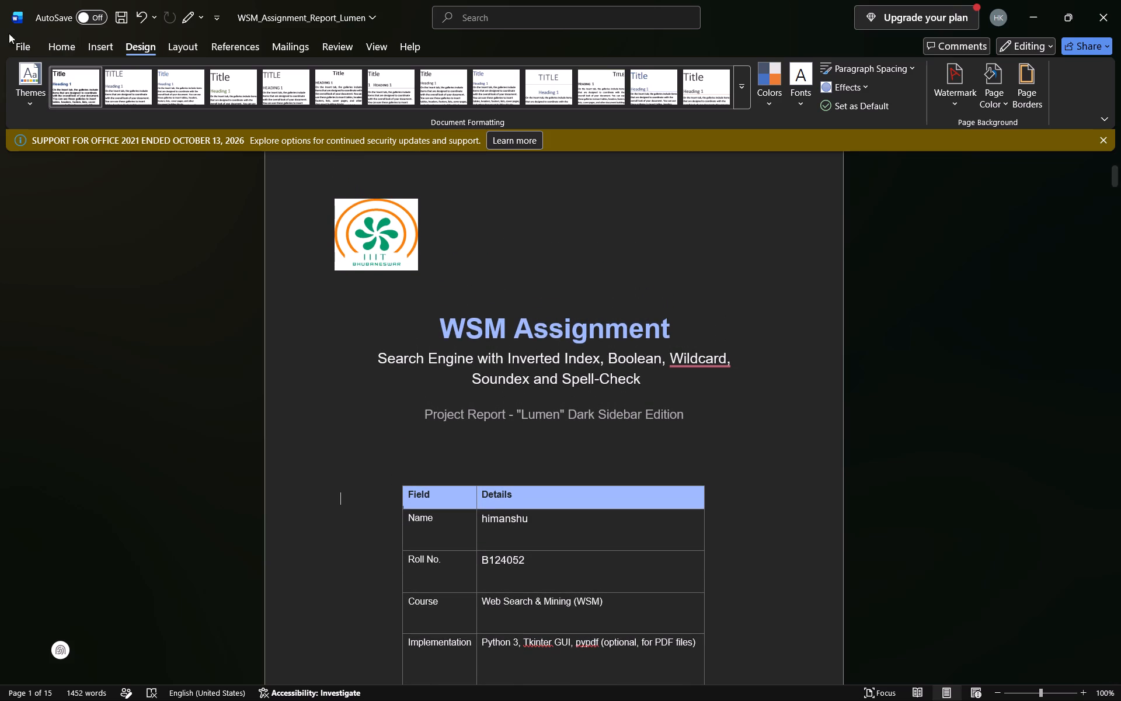
# Print all pages of the WSM report with the Microsoft Print to PDF printer.
pyautogui.click(18, 40)
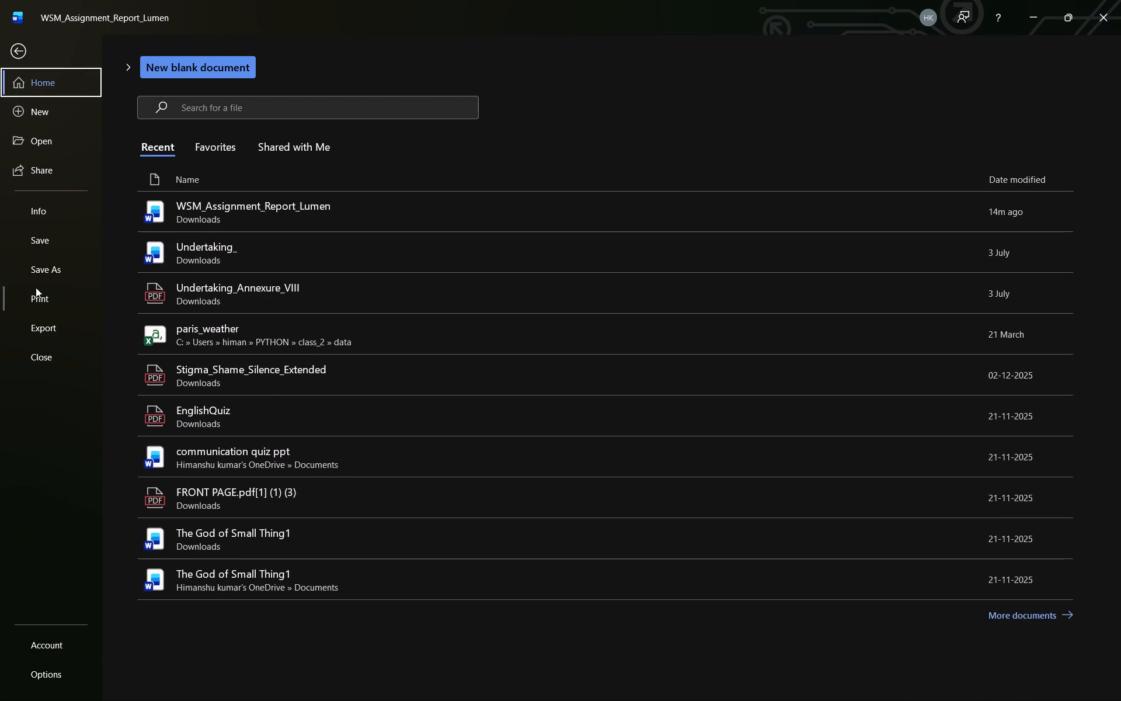
pyautogui.click(36, 287)
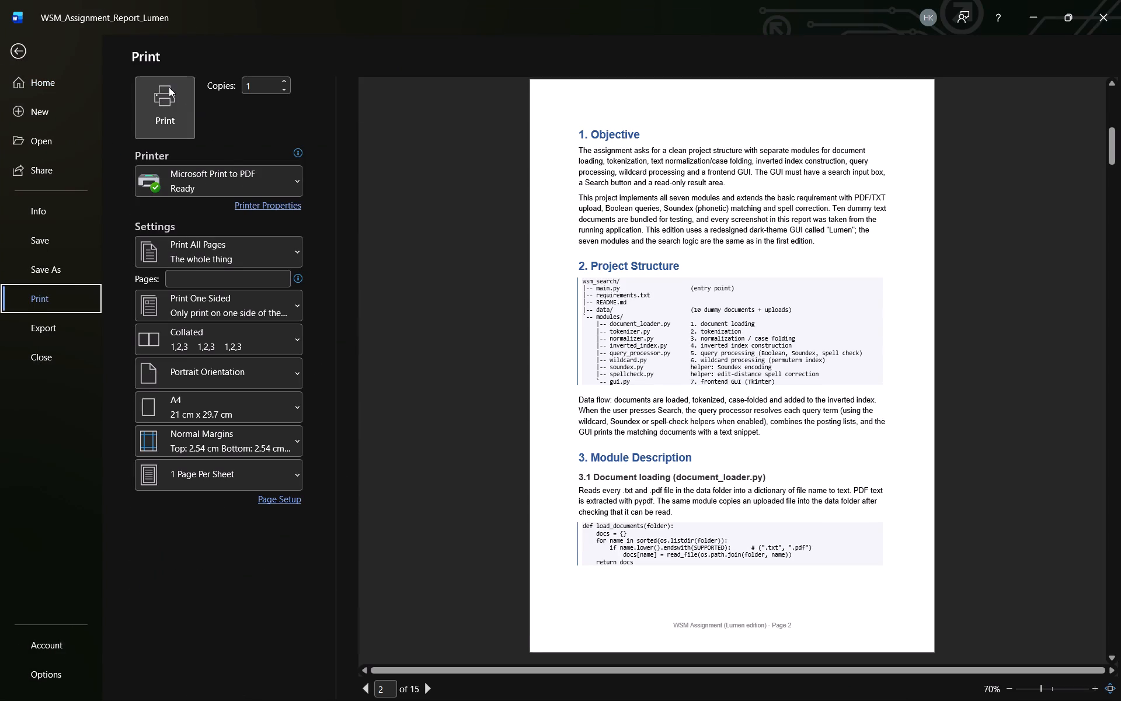
pyautogui.click(169, 87)
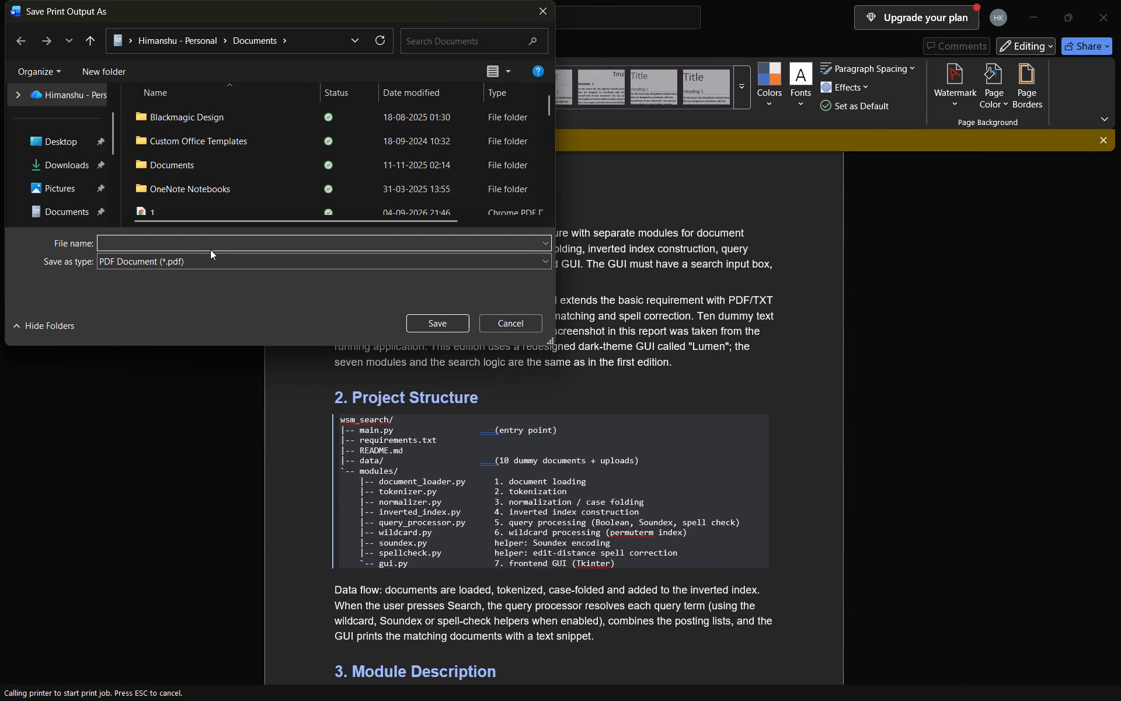
# Save the print output in the Documents folder as a PDF named WSM_Assignment_Report_Lumen.
pyautogui.hotkey('shift', 'w')
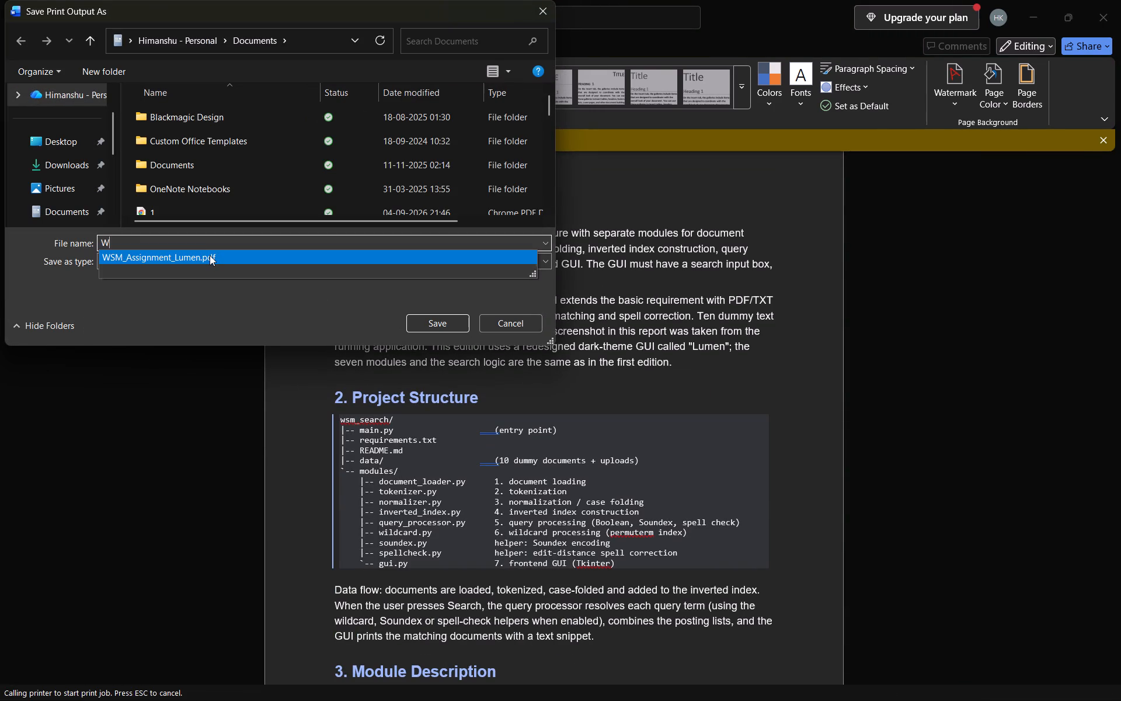
pyautogui.write('SM')
pyautogui.hotkey('shift', '_')
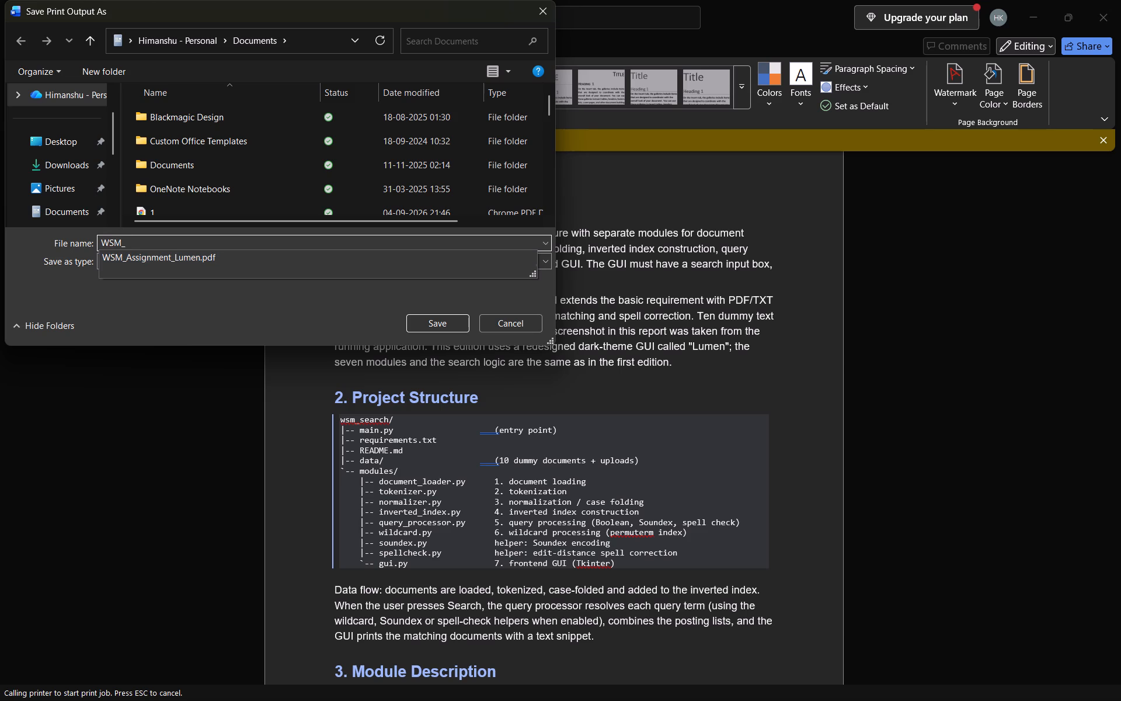
pyautogui.hotkey('shift', 'a')
pyautogui.write('ssignment')
pyautogui.hotkey('shift', '_')
pyautogui.hotkey('shift', 'r')
pyautogui.write('ep')
pyautogui.write('ort')
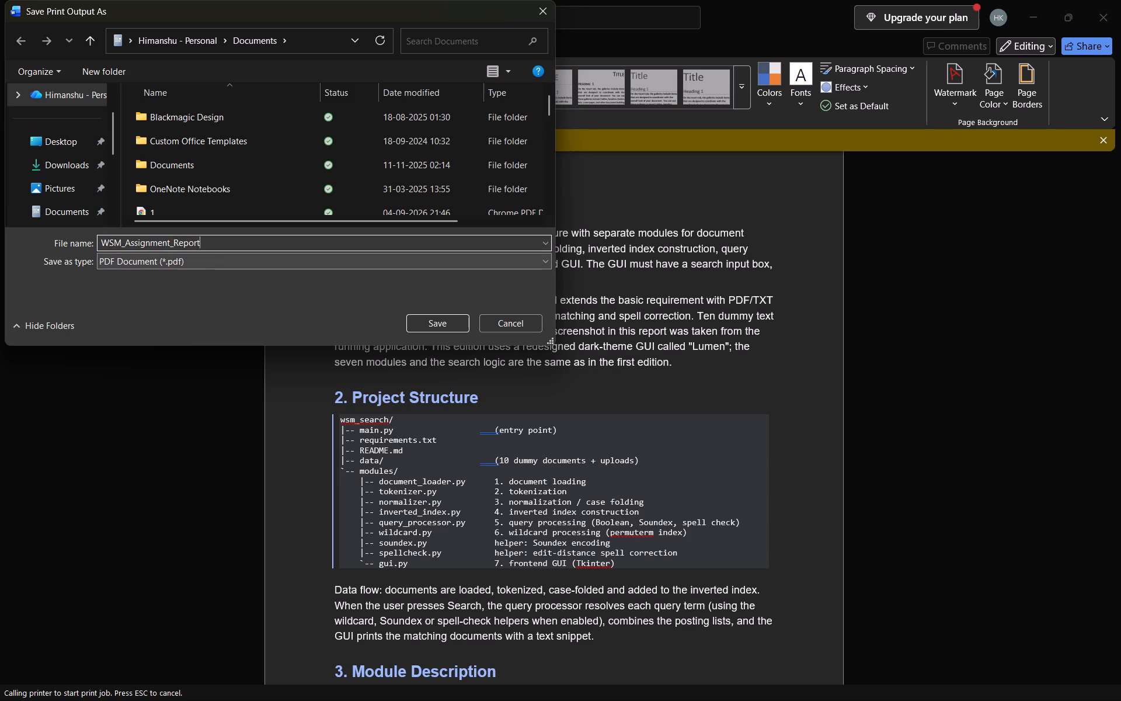
pyautogui.hotkey('shift', '_')
pyautogui.write('Lumen')
pyautogui.scroll(2, 566, 406)
pyautogui.press('Return')
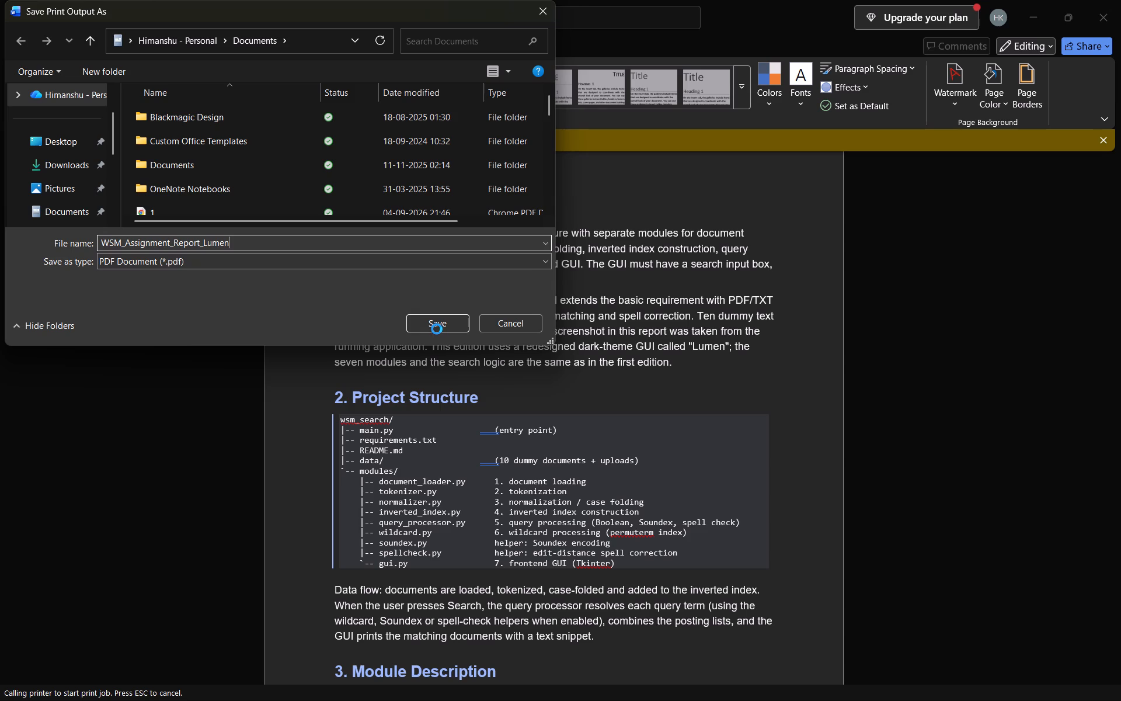
pyautogui.press('Return')
pyautogui.press('Return')
pyautogui.press('Return')
pyautogui.press('Return')
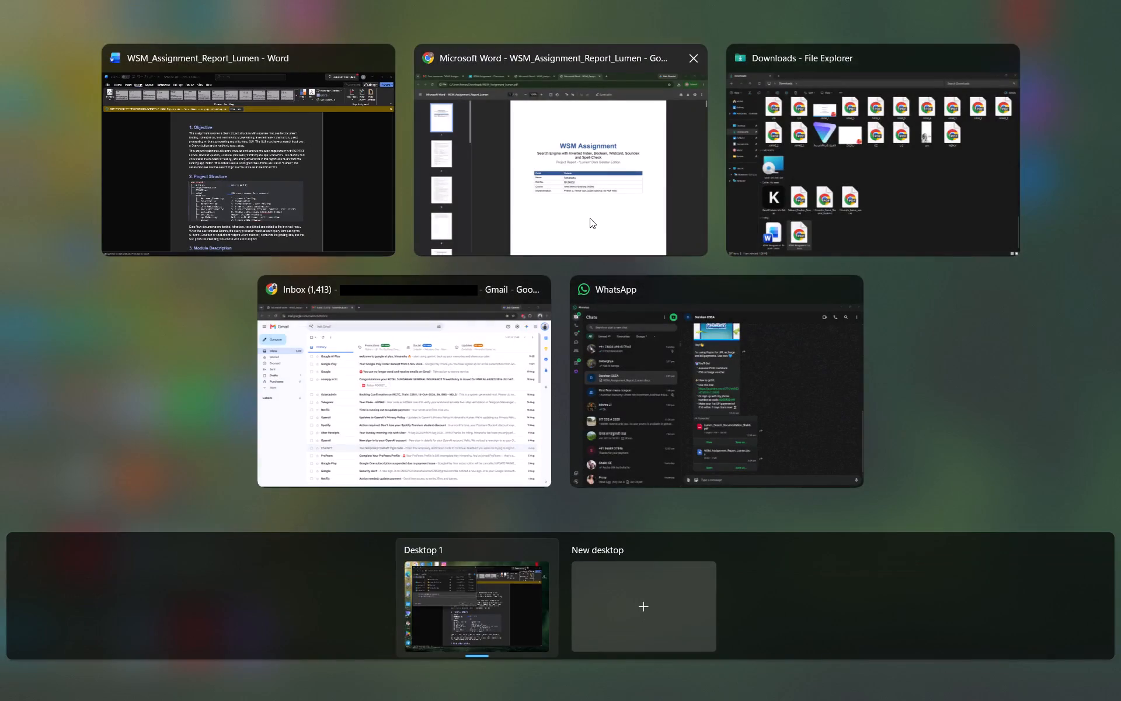
pyautogui.click(286, 188)
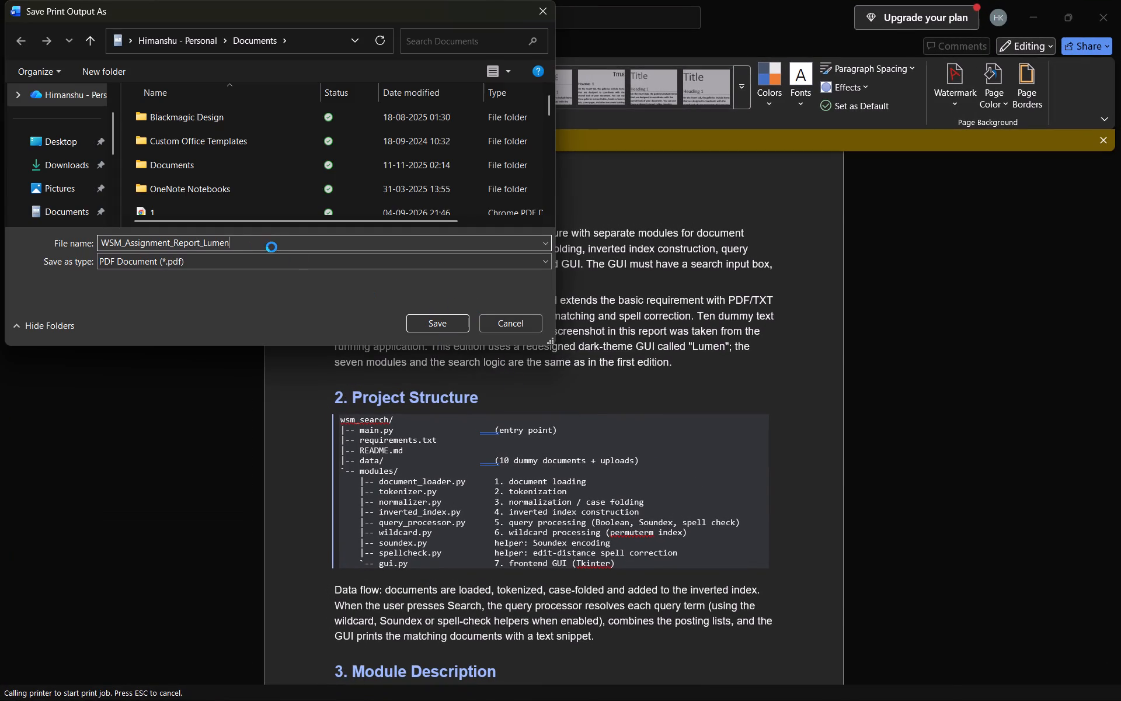
pyautogui.doubleClick(235, 244)
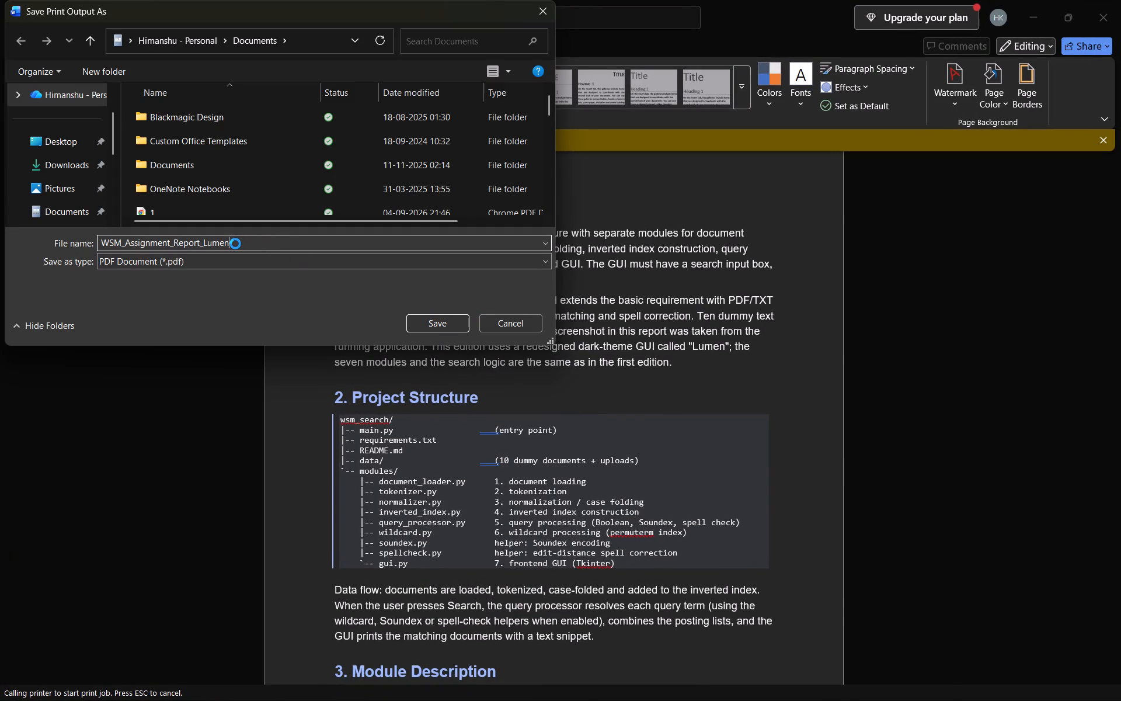
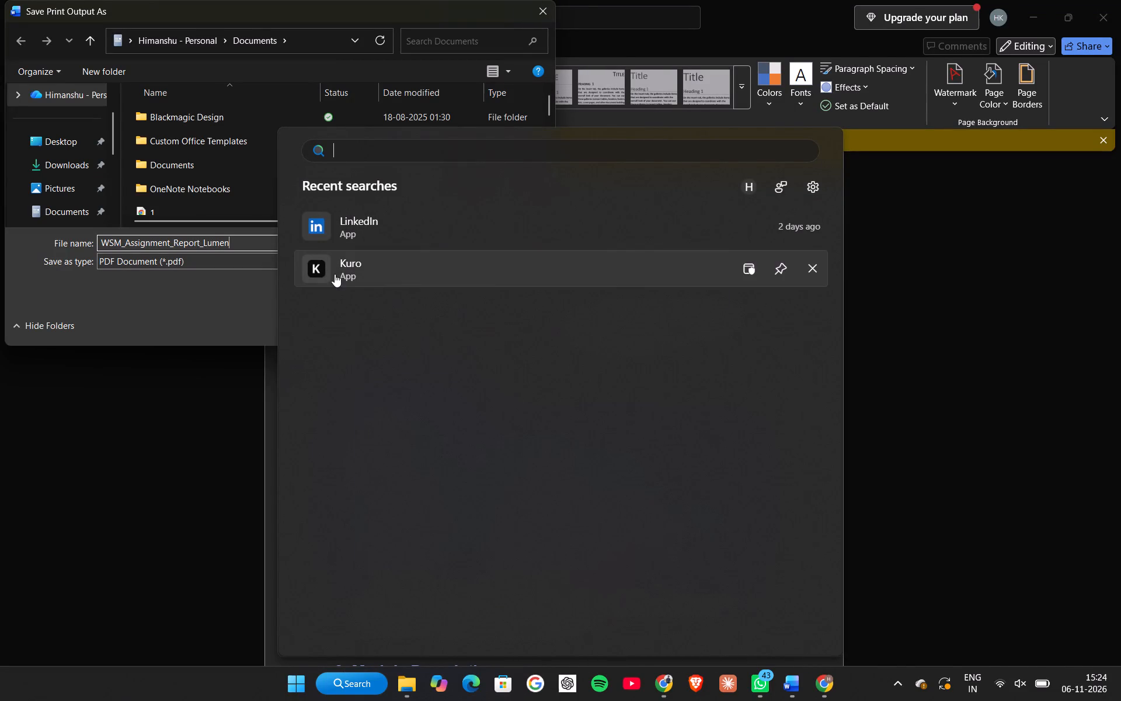
# Dismiss the Windows search overlay covering the Save Print Output As dialog.
pyautogui.click(229, 303)
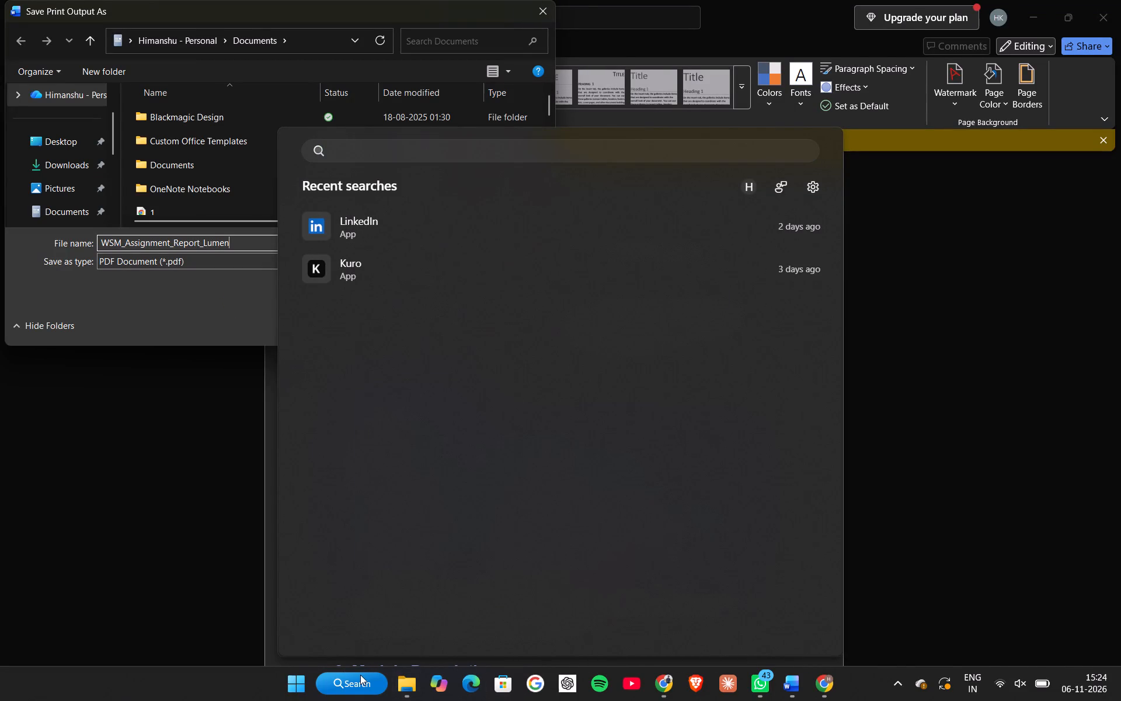
pyautogui.click(360, 675)
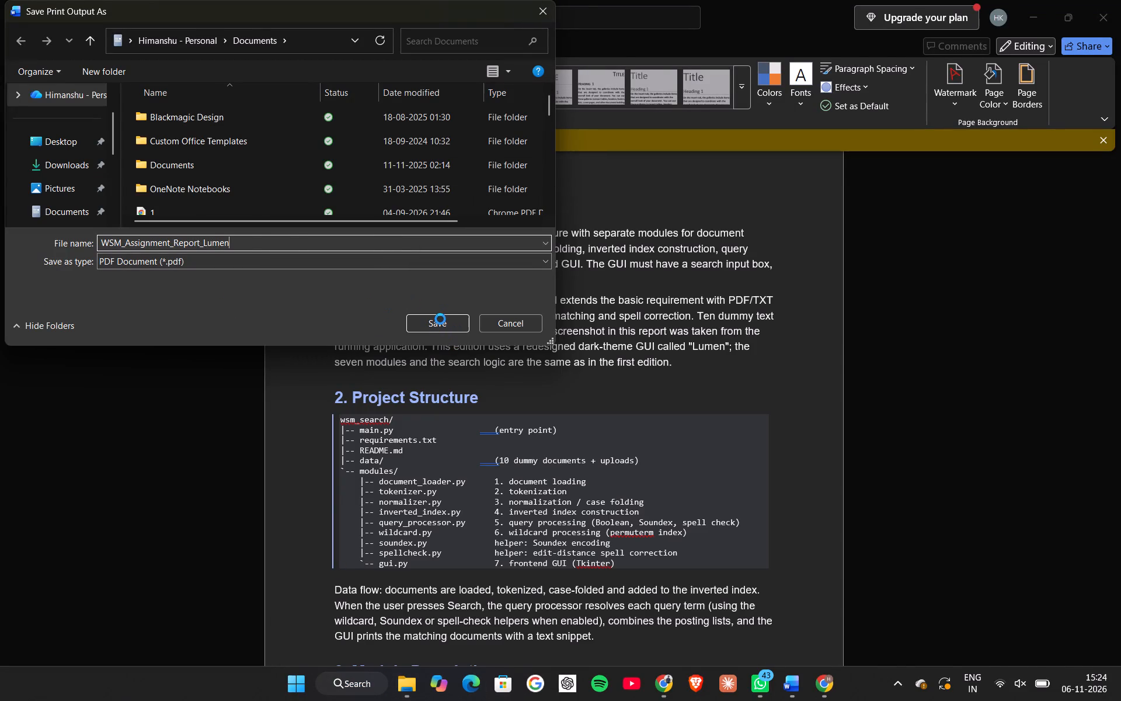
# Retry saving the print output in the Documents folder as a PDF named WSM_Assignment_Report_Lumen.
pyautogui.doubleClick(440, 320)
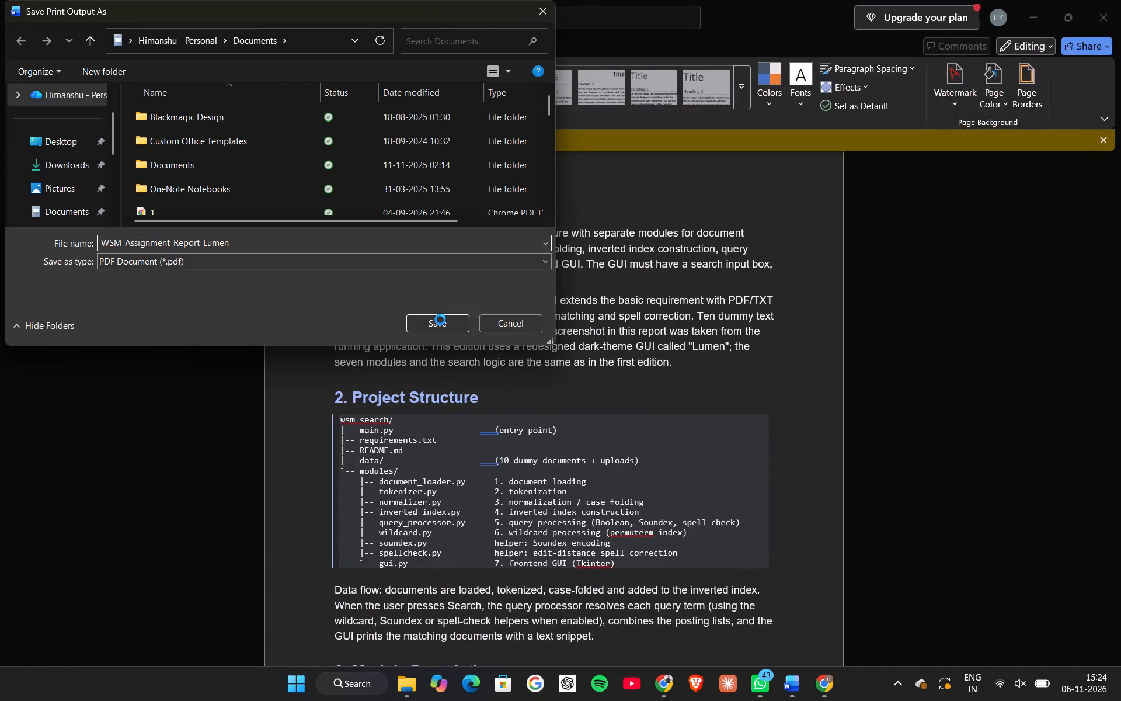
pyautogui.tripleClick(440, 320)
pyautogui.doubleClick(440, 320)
# Close the Save Print Output As dialog and the Word window containing the WSM_Assignment_Report_Lumen document.
pyautogui.tripleClick(542, 16)
pyautogui.click(542, 16)
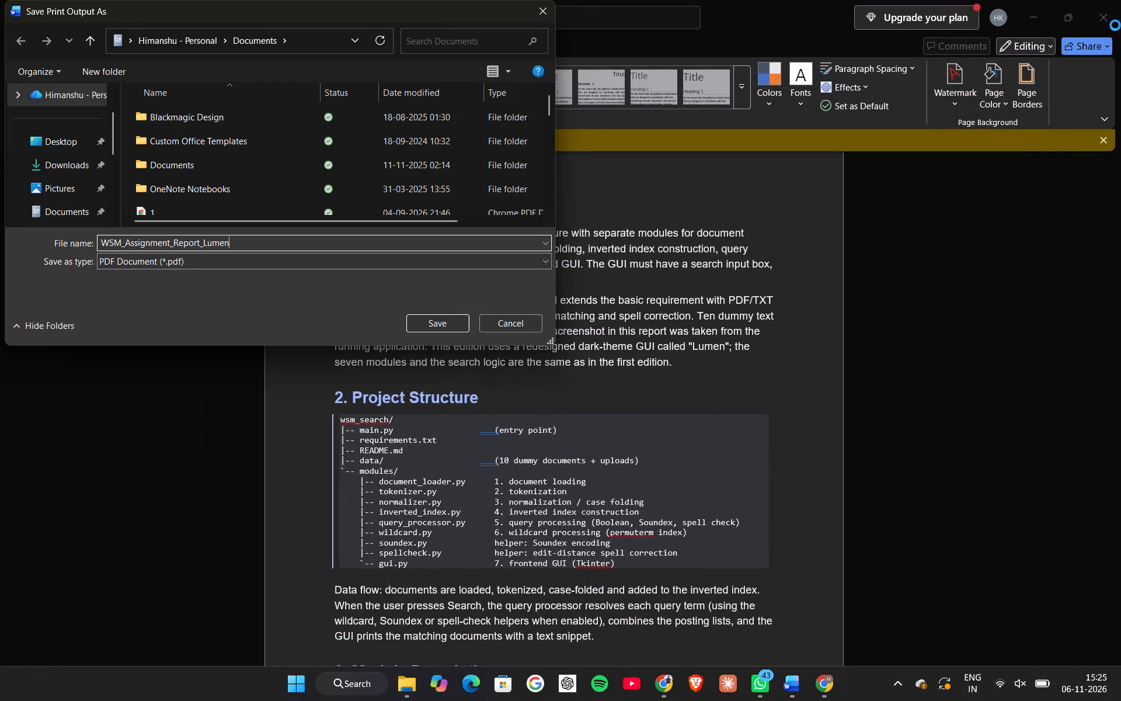
pyautogui.tripleClick(1115, 25)
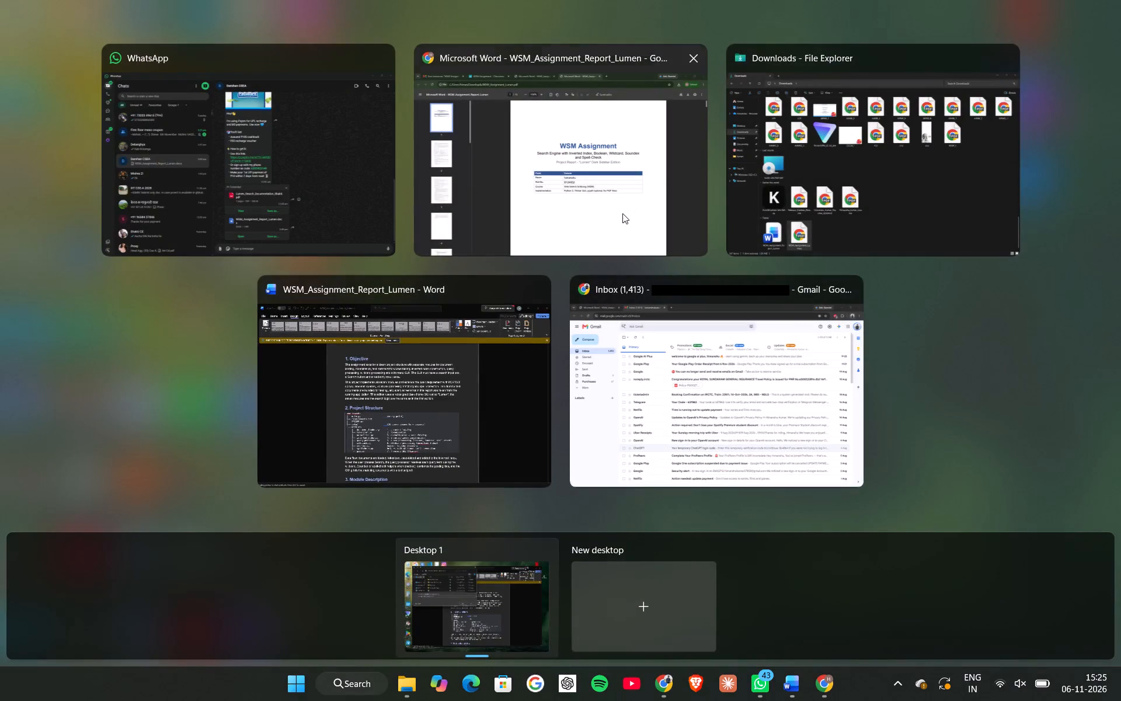
pyautogui.tripleClick(529, 293)
pyautogui.click(529, 293)
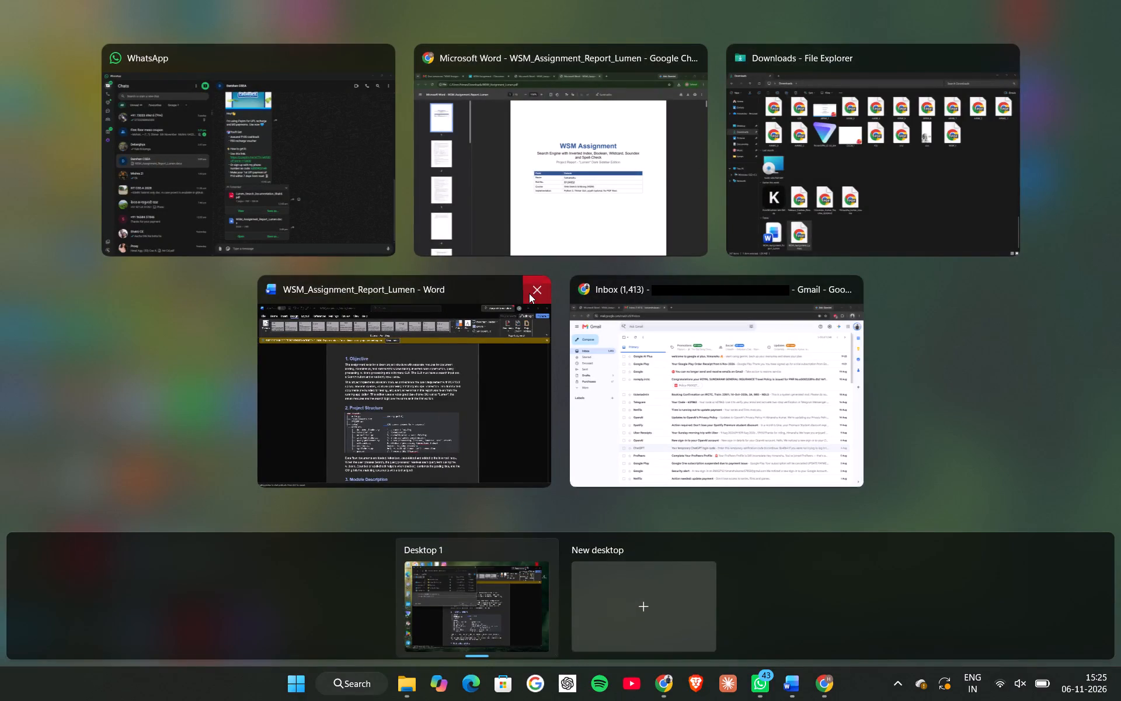
pyautogui.scroll(4, 526, 314)
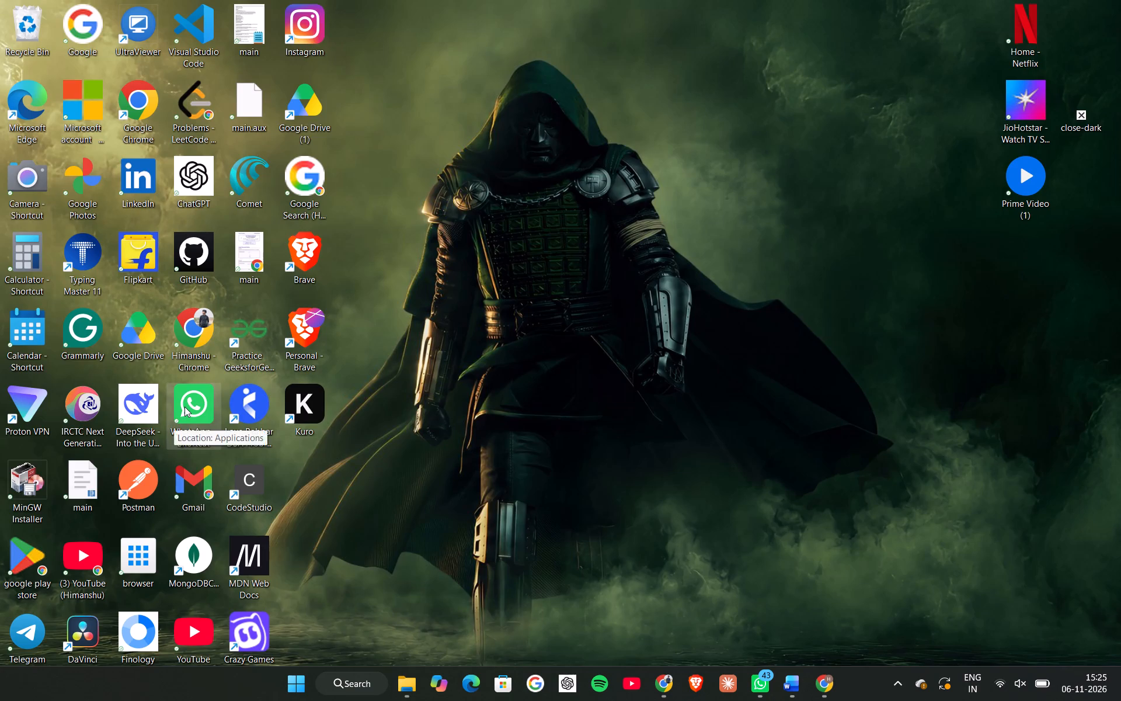
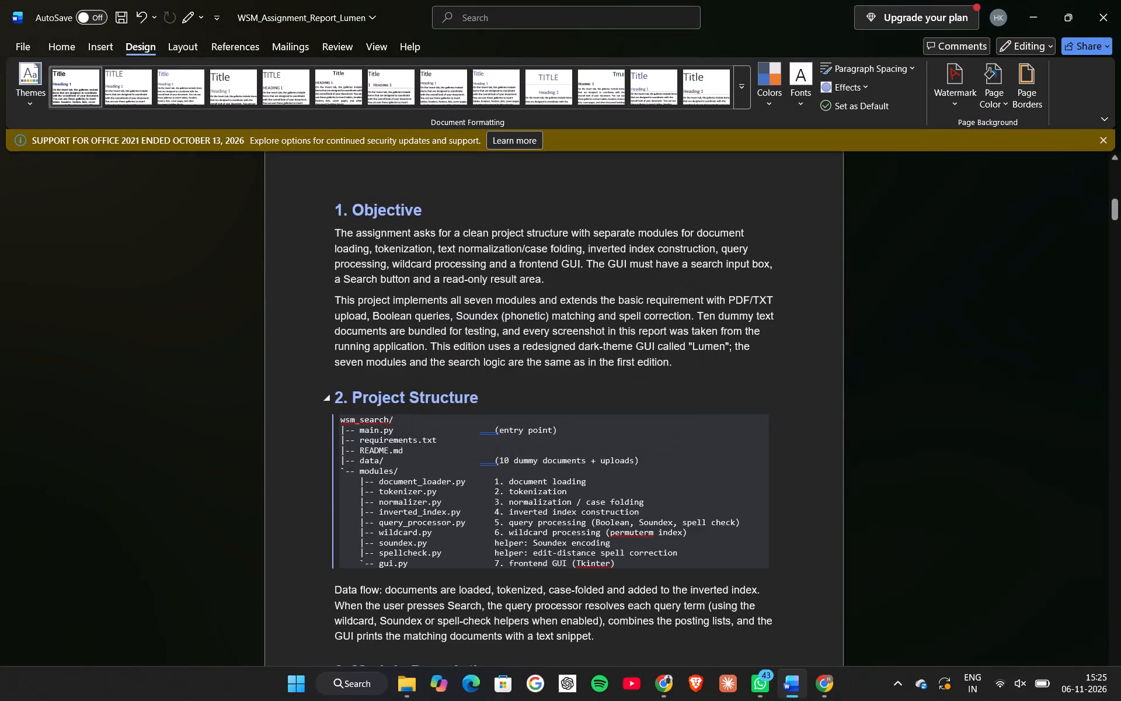
# Return to the WSM report's cover page and bring up the document's file-level options.
pyautogui.scroll(5, 649, 387)
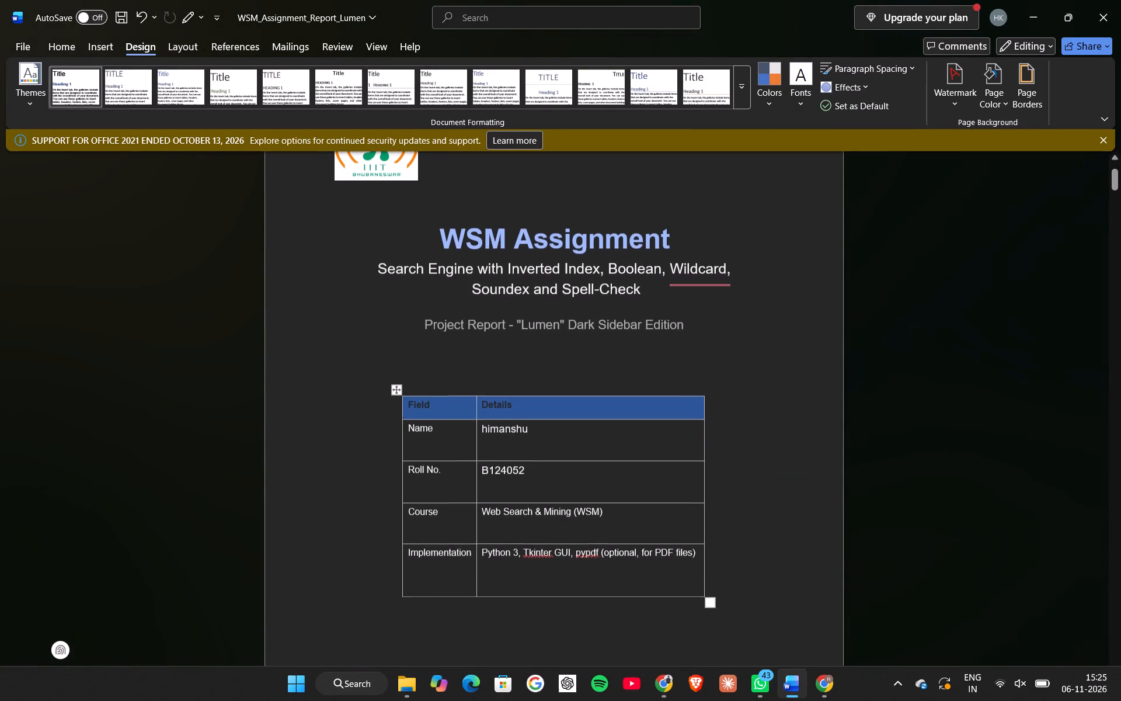
pyautogui.click(23, 47)
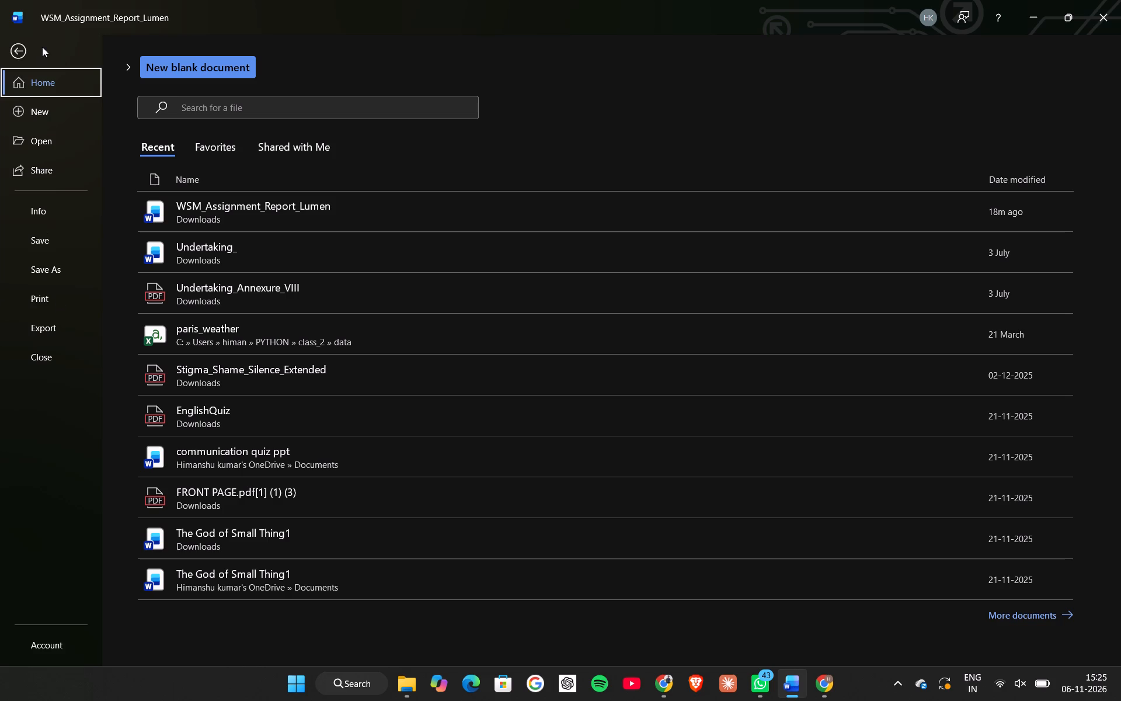
# Return to the report's cover page and reduce the width of the IIIT Bhubaneswar logo by moving its side edge inward.
pyautogui.click(20, 50)
pyautogui.scroll(1, 425, 420)
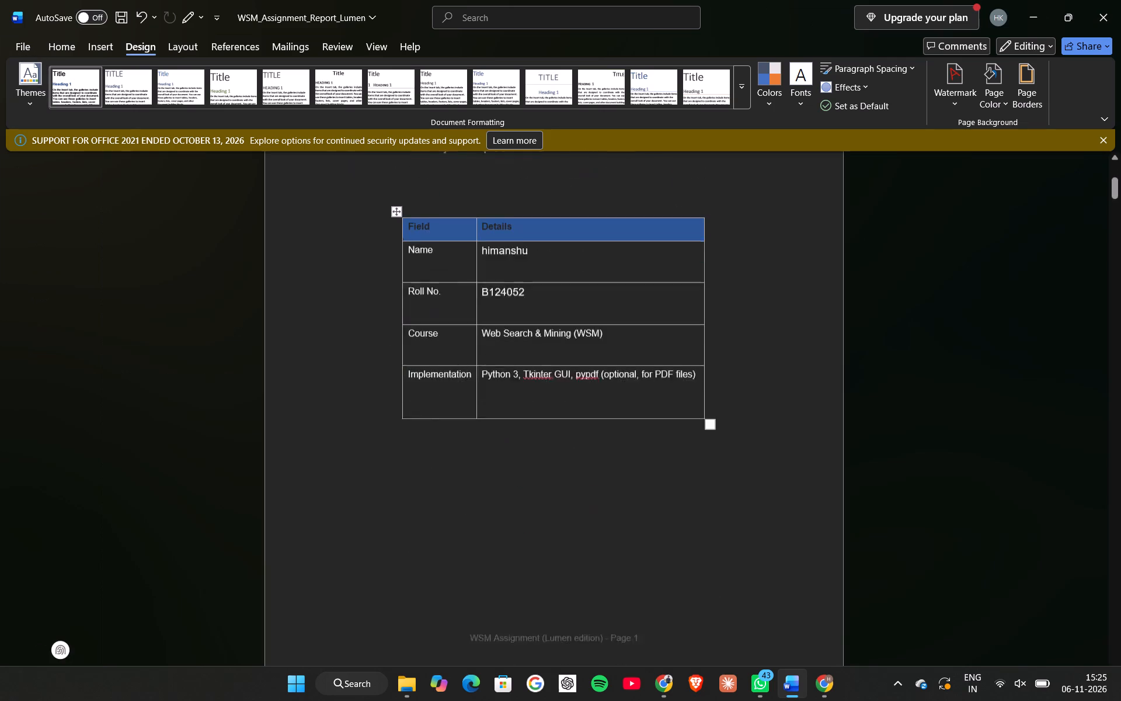
pyautogui.scroll(2, 425, 420)
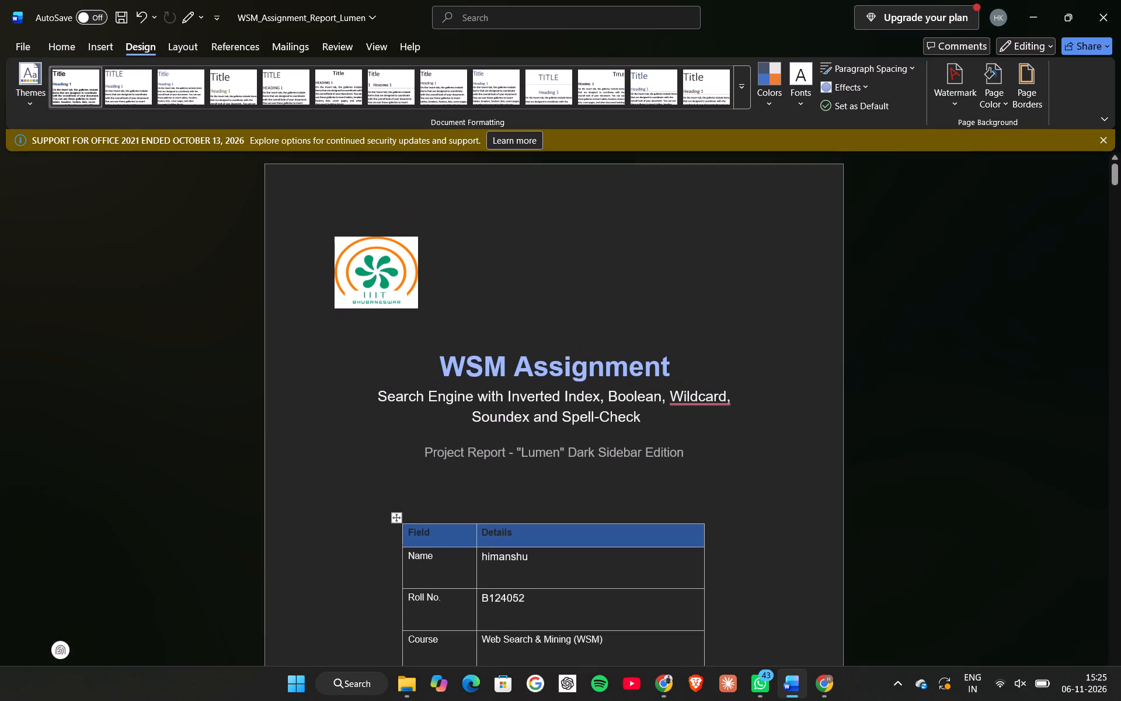
pyautogui.keyDown('ctrl'); pyautogui.scroll(17, 372, 277); pyautogui.keyUp('ctrl')
pyautogui.click(235, 341)
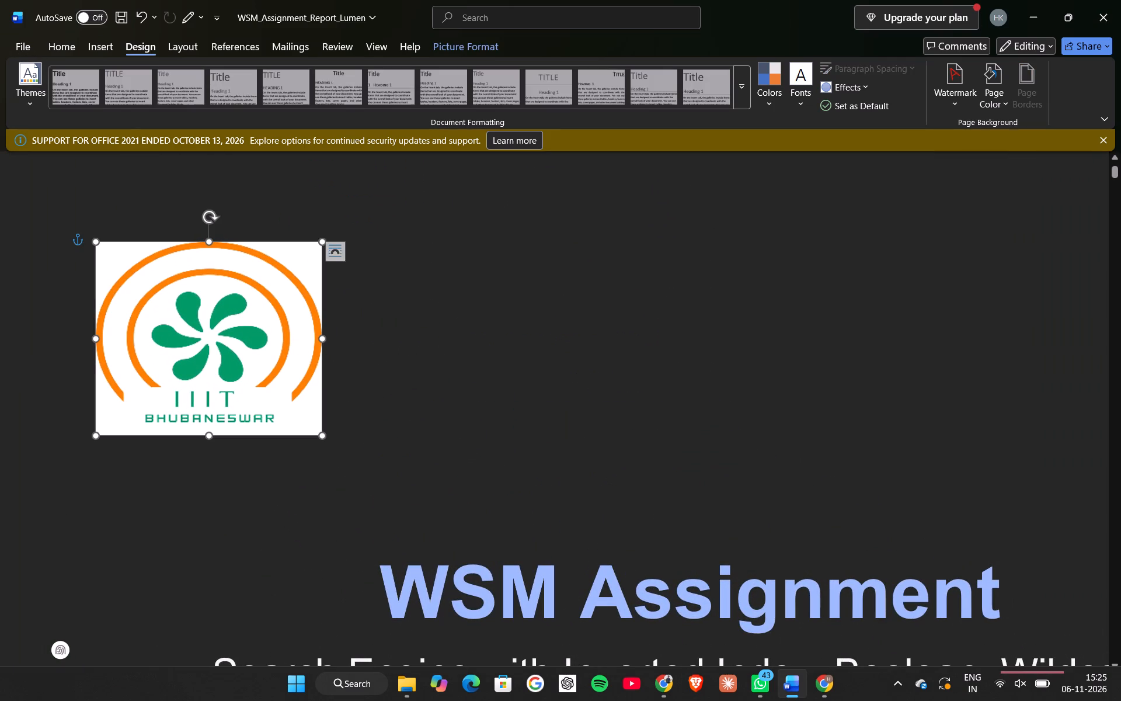
pyautogui.moveTo(321, 339); pyautogui.dragTo(302, 340, button='right')
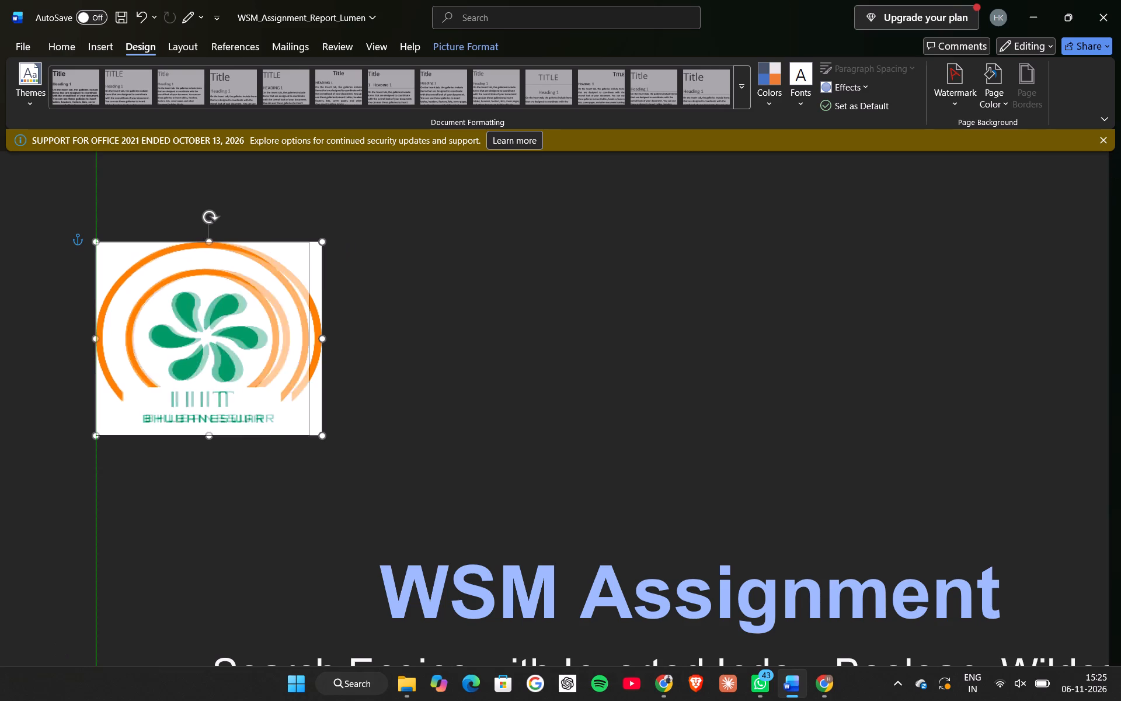
pyautogui.moveTo(302, 340); pyautogui.dragTo(280, 345, button='right')
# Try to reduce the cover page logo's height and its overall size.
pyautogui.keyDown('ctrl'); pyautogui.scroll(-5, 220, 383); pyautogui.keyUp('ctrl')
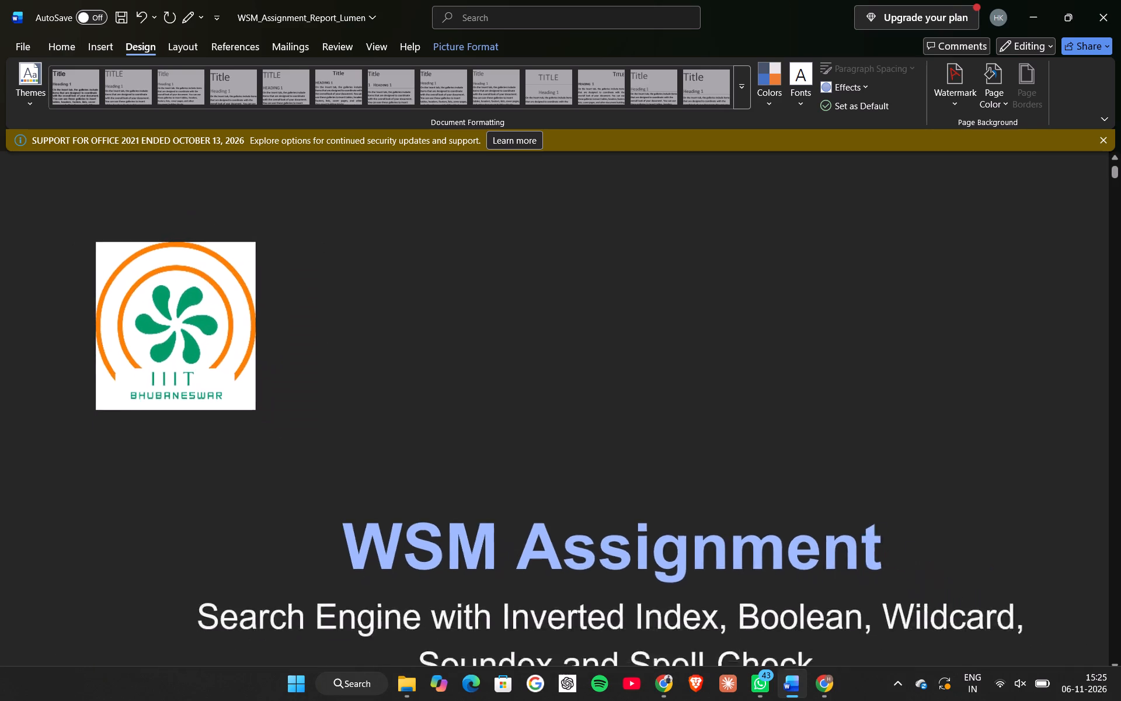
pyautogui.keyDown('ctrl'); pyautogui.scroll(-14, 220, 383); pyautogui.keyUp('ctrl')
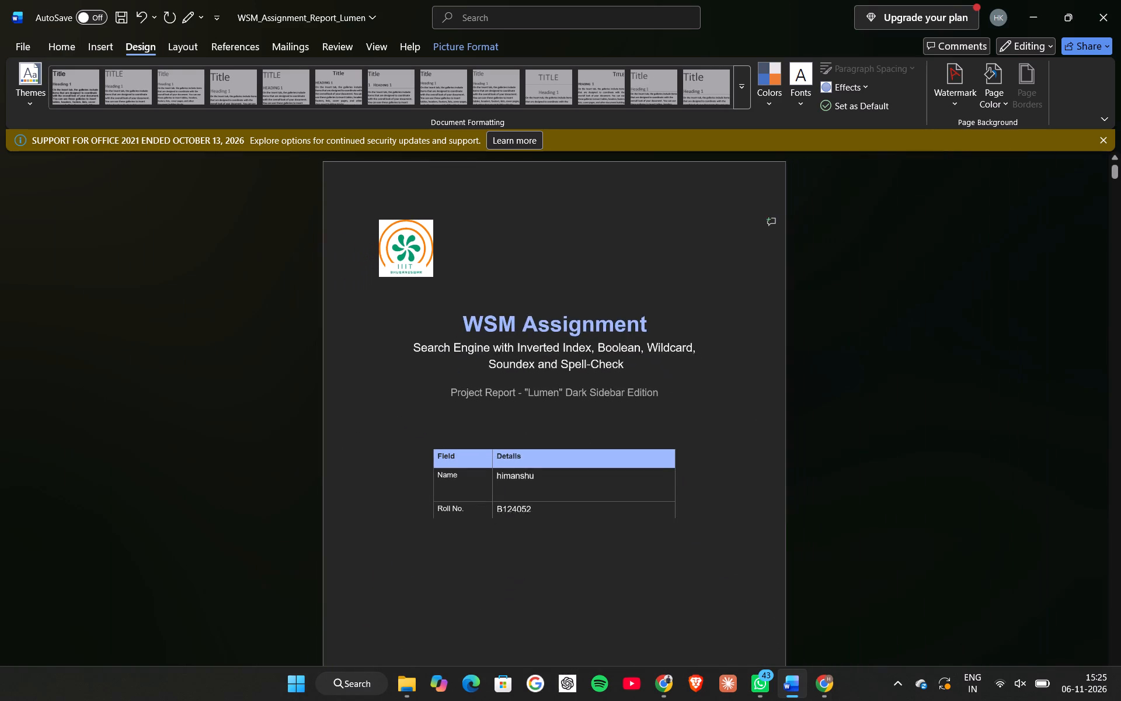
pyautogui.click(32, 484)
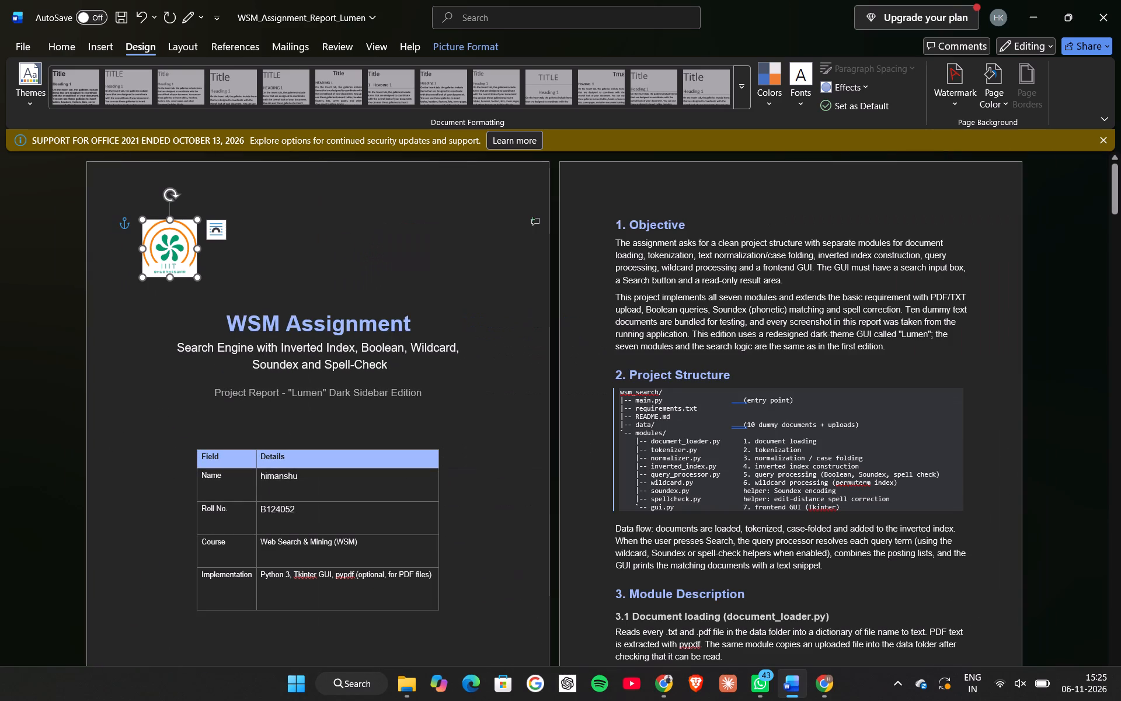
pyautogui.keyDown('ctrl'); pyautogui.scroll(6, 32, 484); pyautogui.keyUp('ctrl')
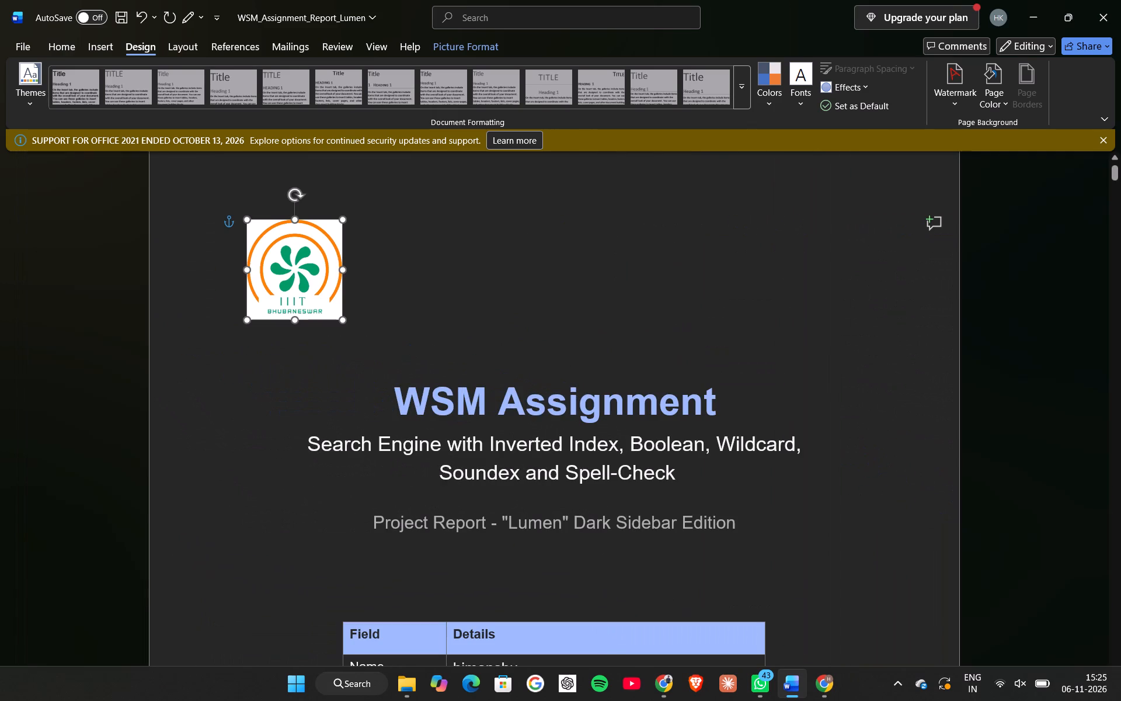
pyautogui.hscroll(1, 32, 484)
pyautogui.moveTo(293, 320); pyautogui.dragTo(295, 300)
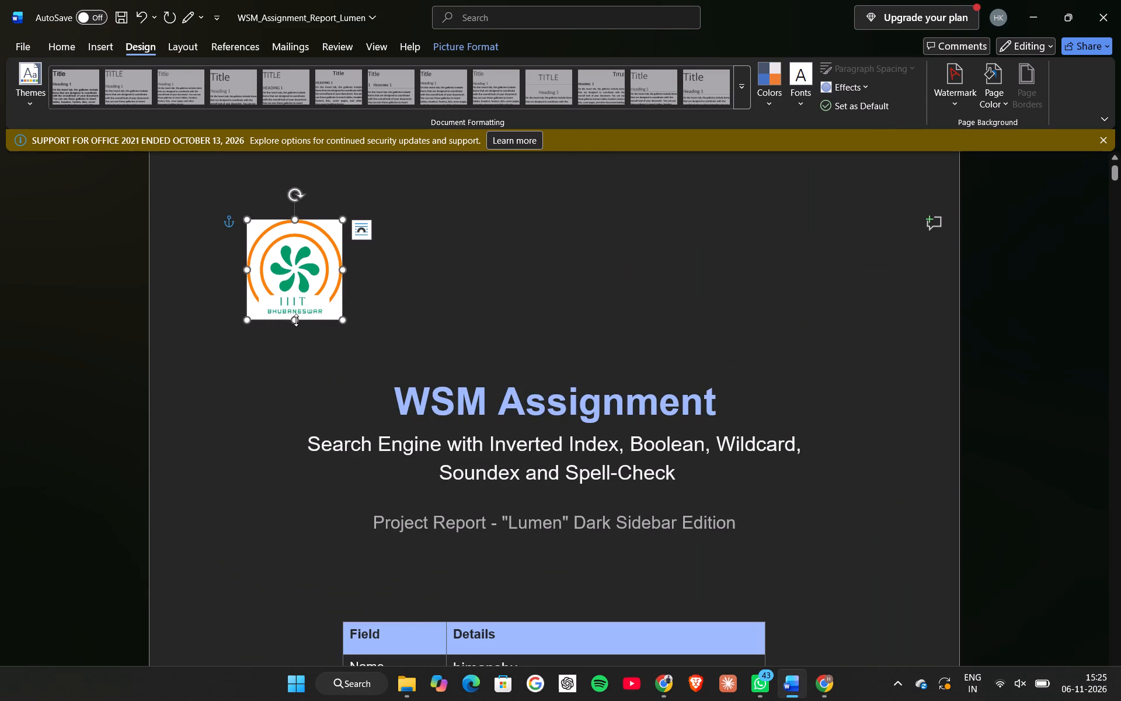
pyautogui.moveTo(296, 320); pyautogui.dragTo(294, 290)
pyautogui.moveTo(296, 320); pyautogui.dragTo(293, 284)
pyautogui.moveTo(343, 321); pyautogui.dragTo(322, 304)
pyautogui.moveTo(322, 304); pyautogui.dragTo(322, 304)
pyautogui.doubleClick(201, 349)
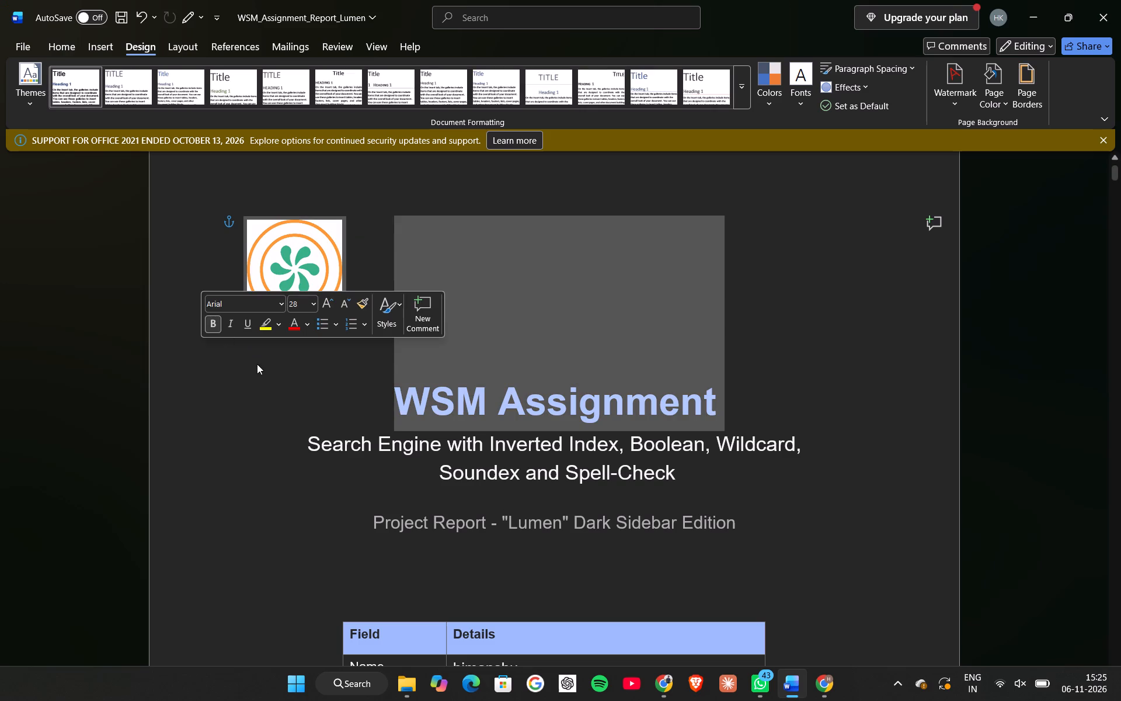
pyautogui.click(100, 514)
# Print the whole report with Microsoft Print to PDF, saving it in Documents as WSM_Assignment_Report_Lumen.pdf.
pyautogui.scroll(-5, 159, 450)
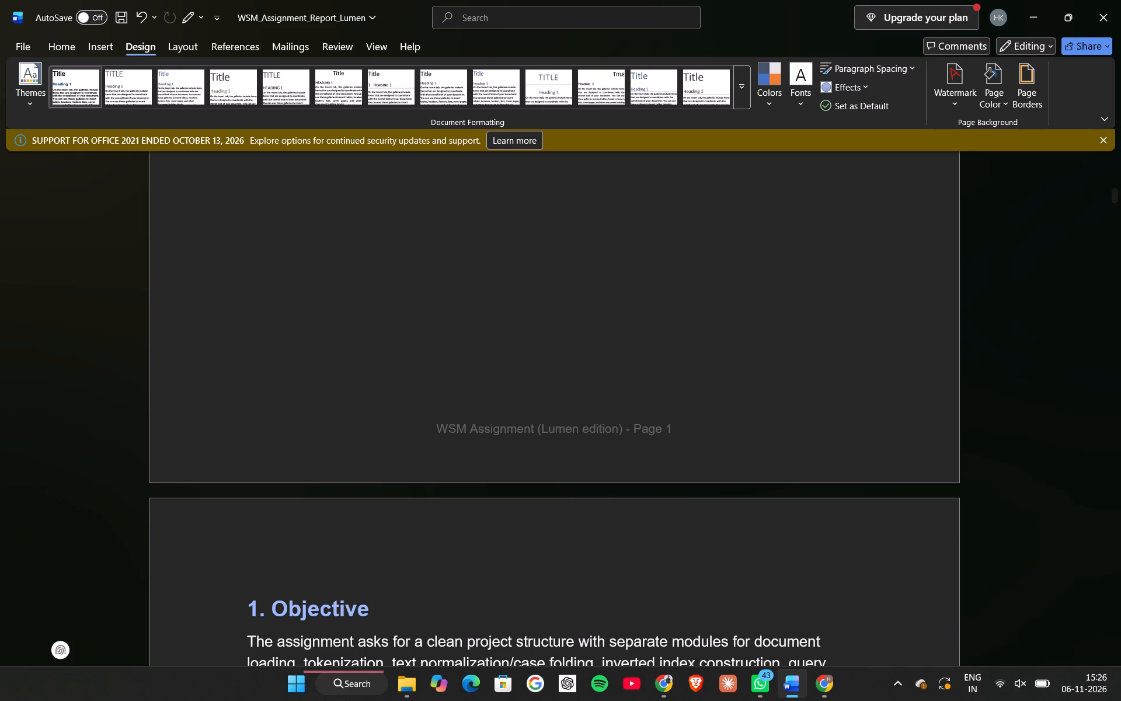
pyautogui.keyDown('ctrl'); pyautogui.scroll(-8, 261, 401); pyautogui.keyUp('ctrl')
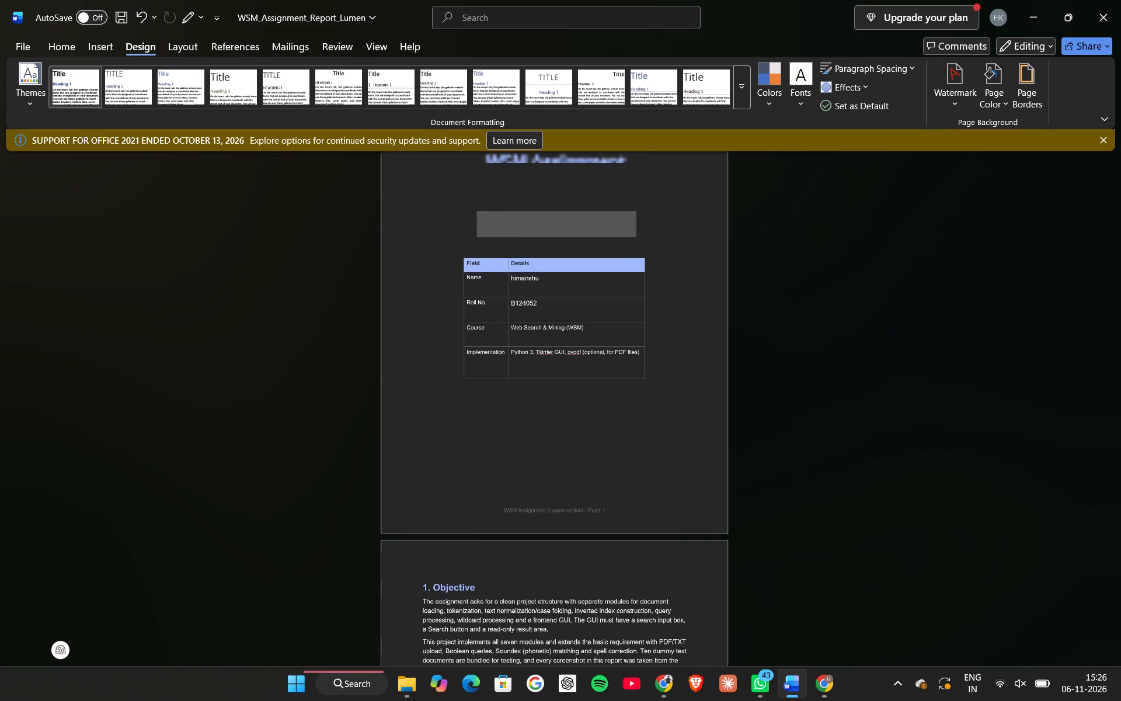
pyautogui.keyDown('ctrl'); pyautogui.scroll(1, 261, 401); pyautogui.keyUp('ctrl')
pyautogui.scroll(1, 261, 401)
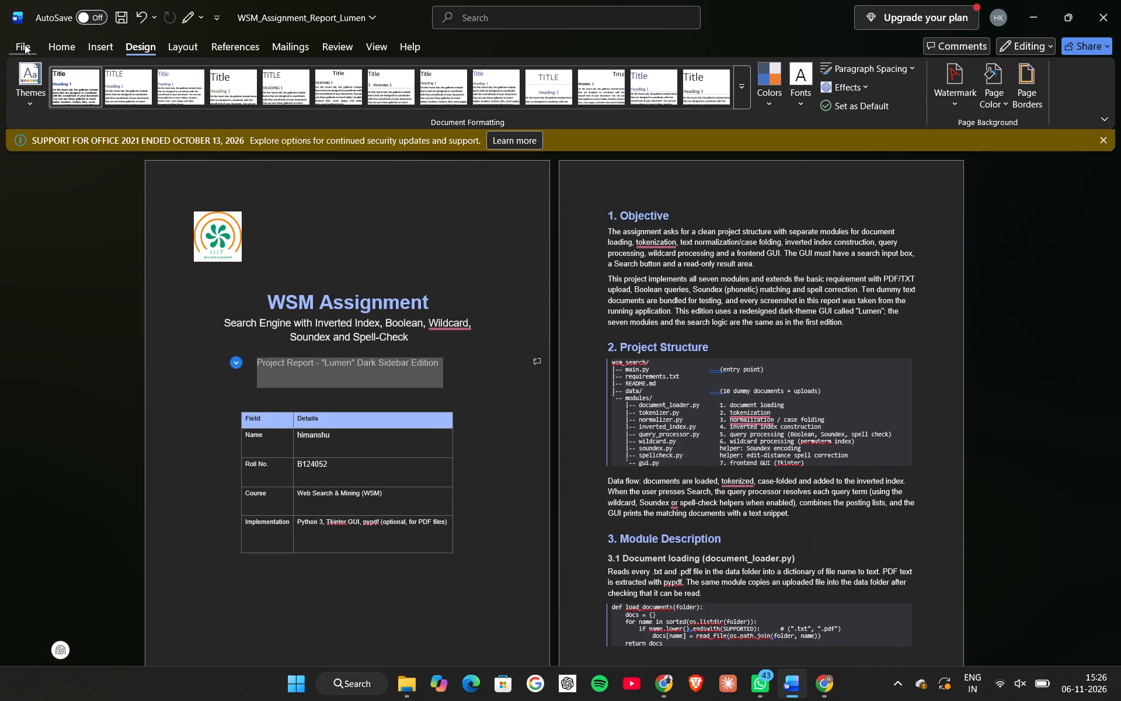
pyautogui.click(25, 44)
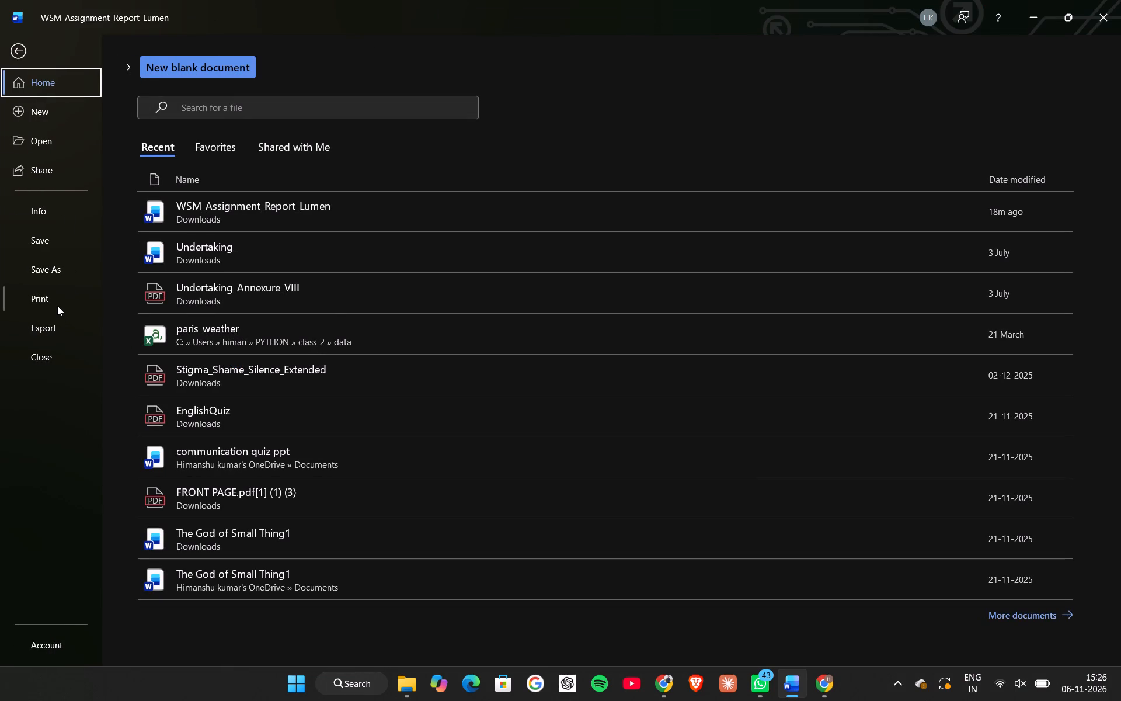
pyautogui.click(57, 306)
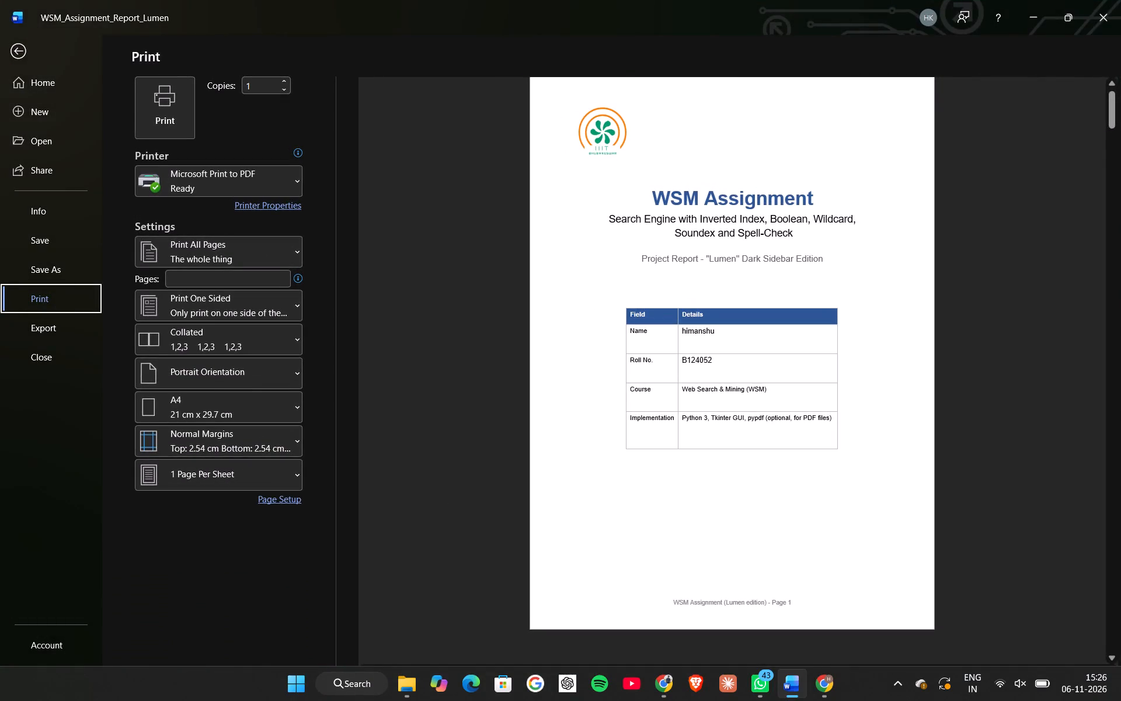
pyautogui.click(153, 107)
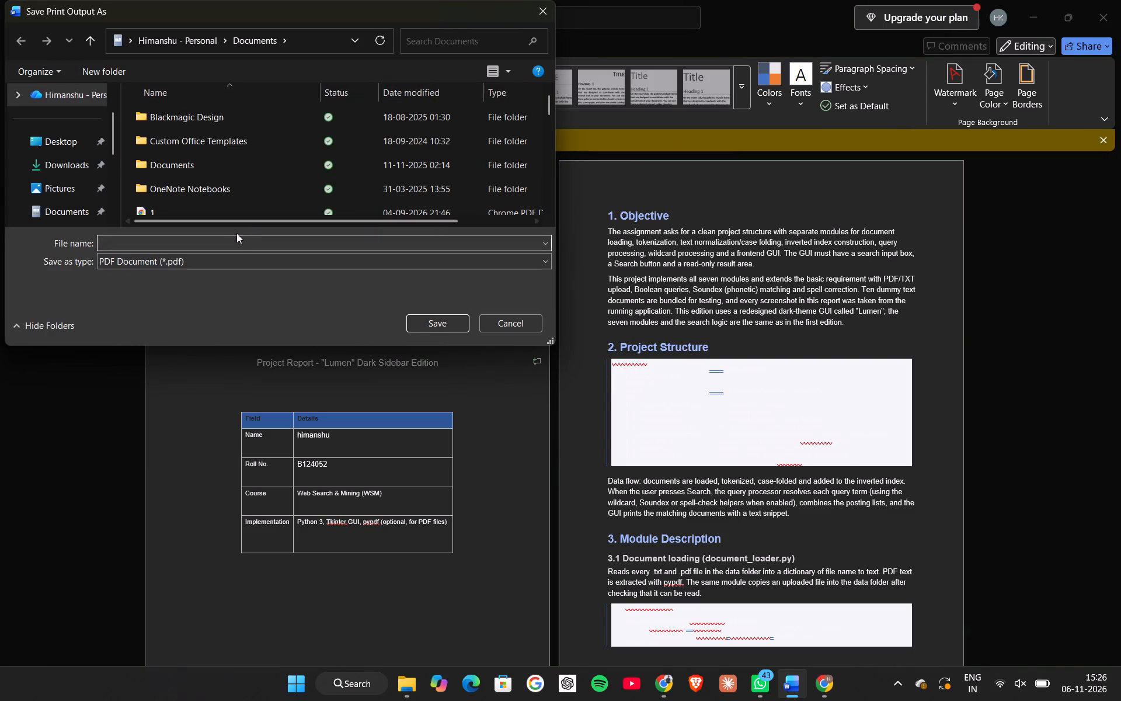
pyautogui.write('WS')
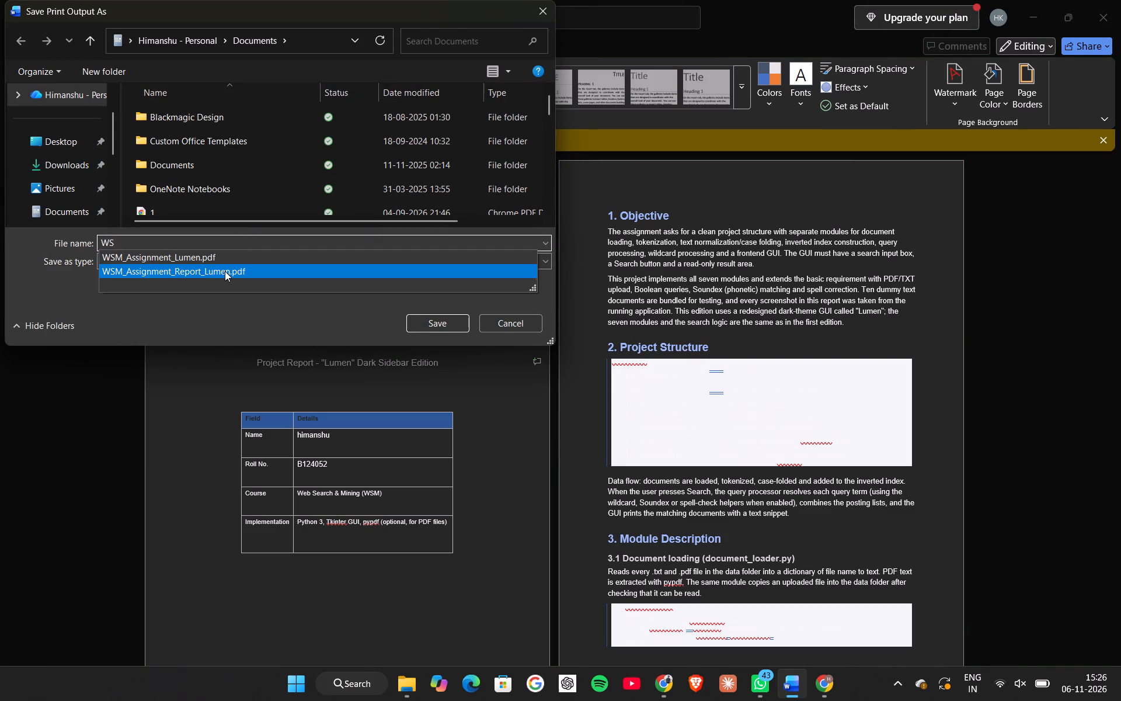
pyautogui.click(351, 272)
pyautogui.click(351, 272)
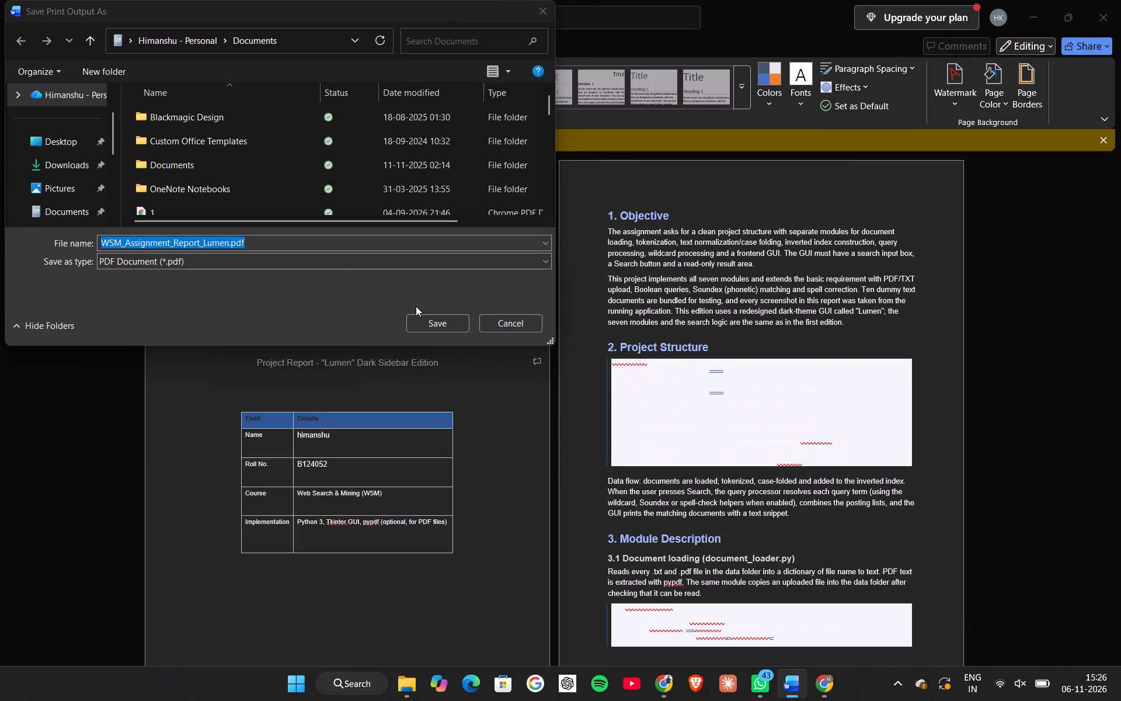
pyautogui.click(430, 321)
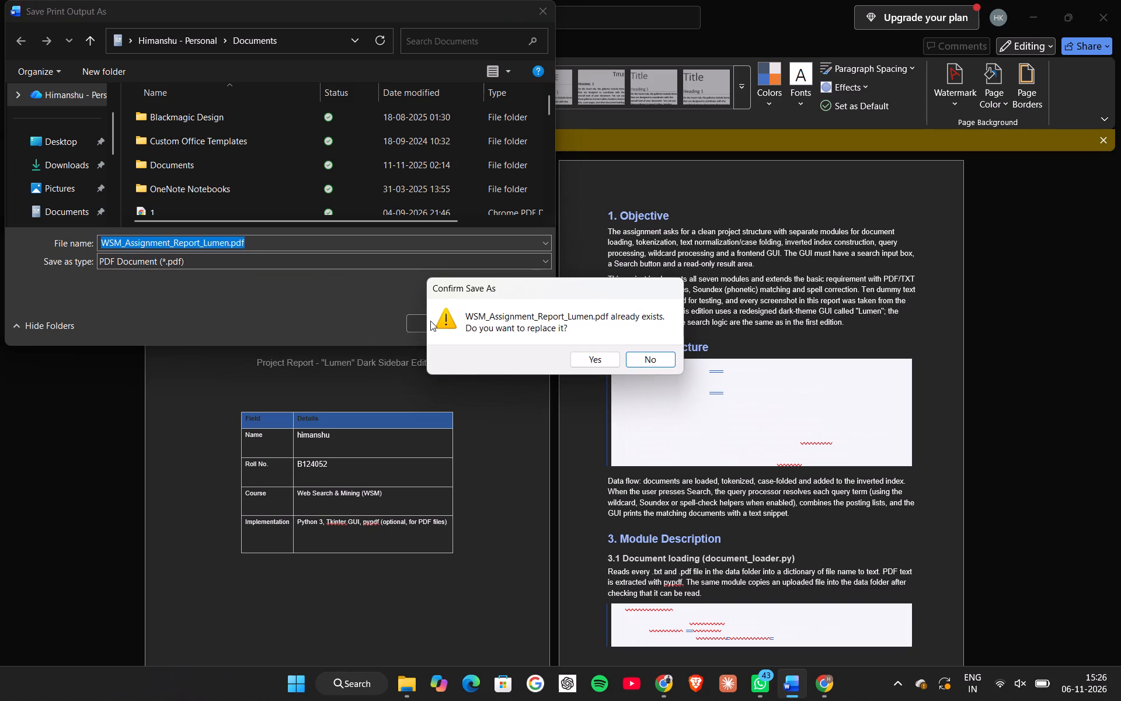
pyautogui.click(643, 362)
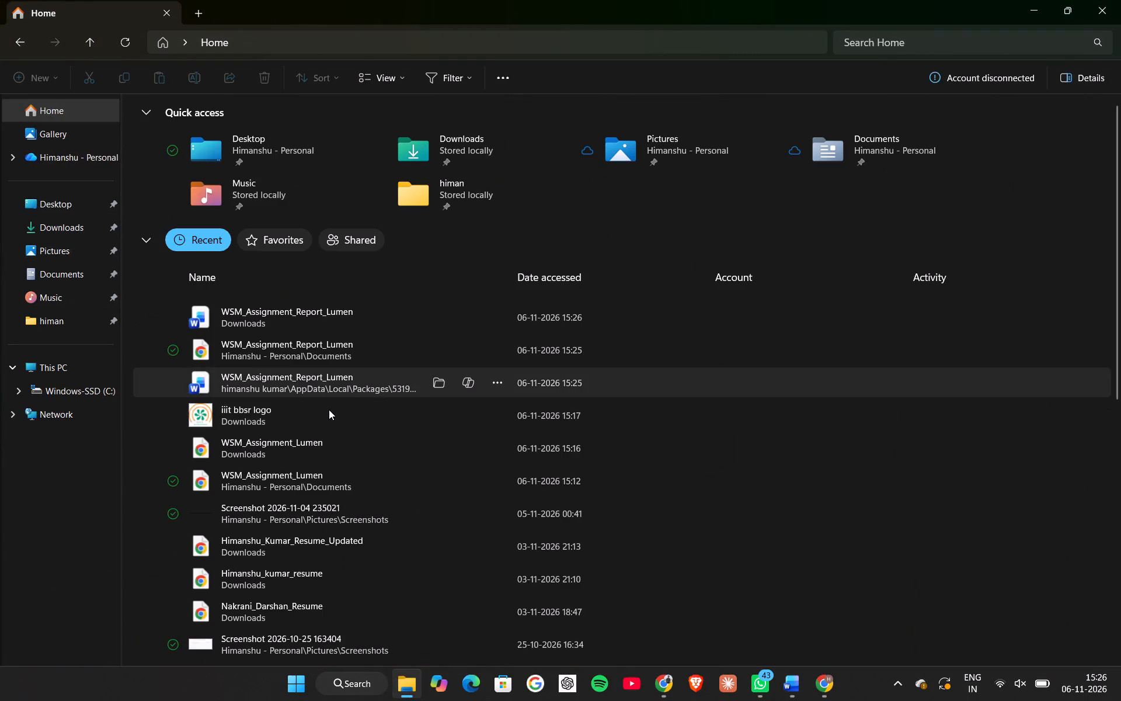
pyautogui.doubleClick(298, 346)
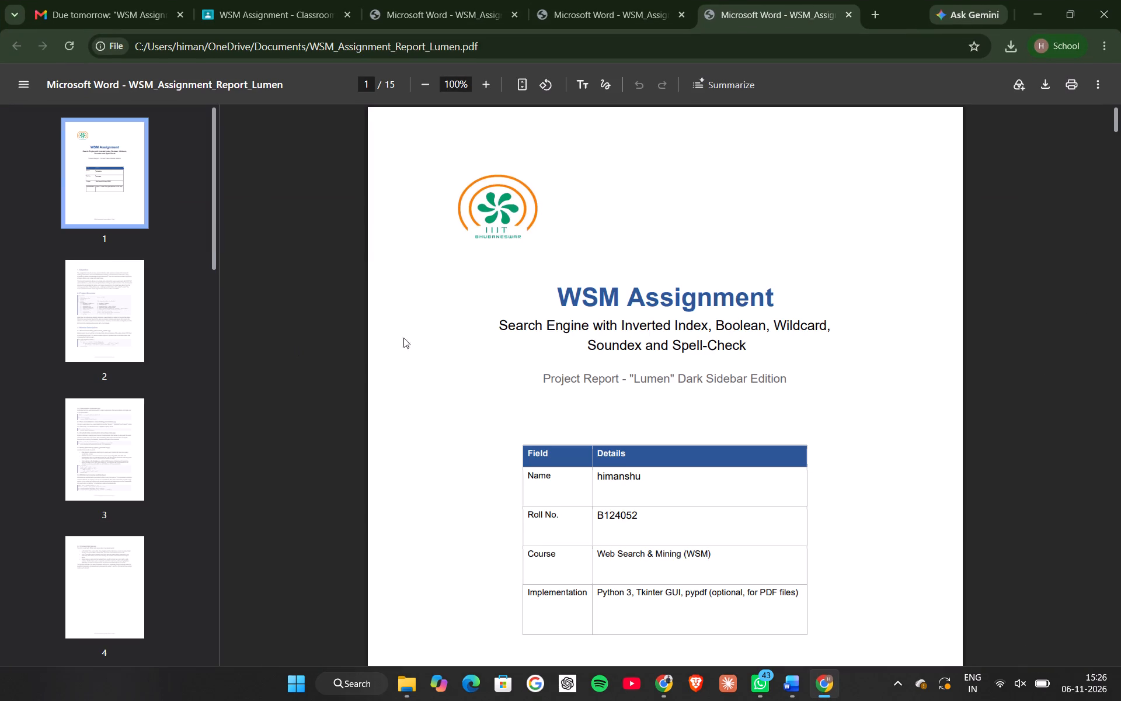
# In Chrome, check the cover page of the WSM_Assignment_Report_Lumen PDF and download the file.
pyautogui.scroll(1, 584, 388)
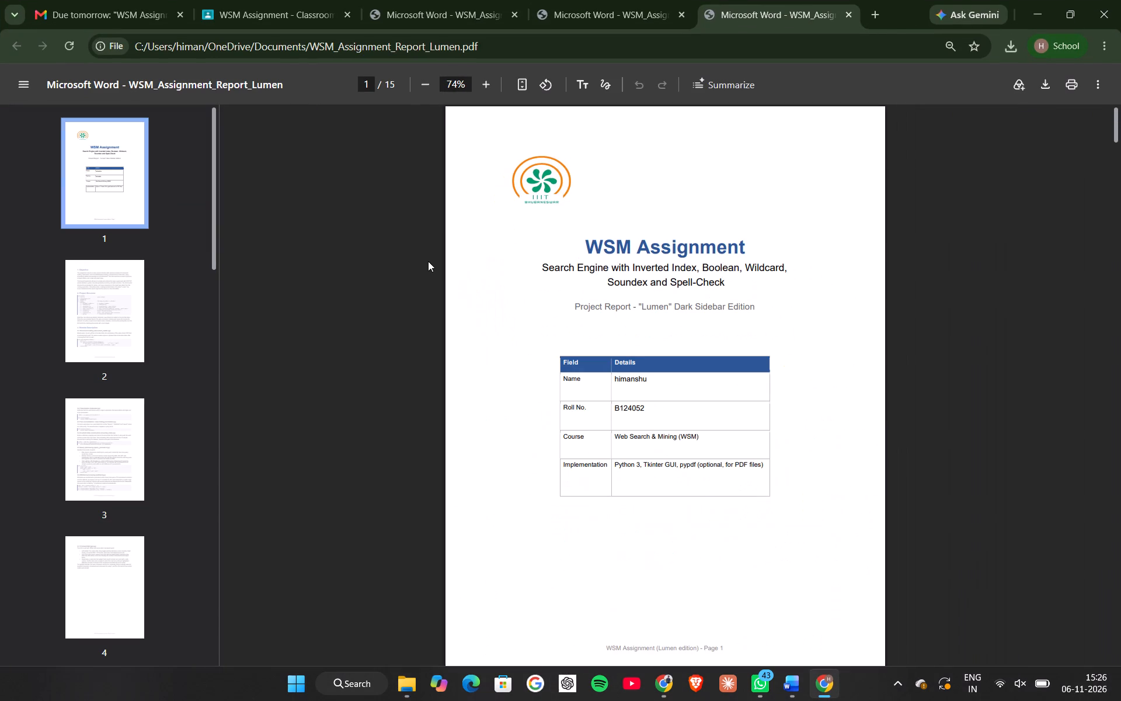
pyautogui.scroll(2, 428, 261)
pyautogui.click(1050, 82)
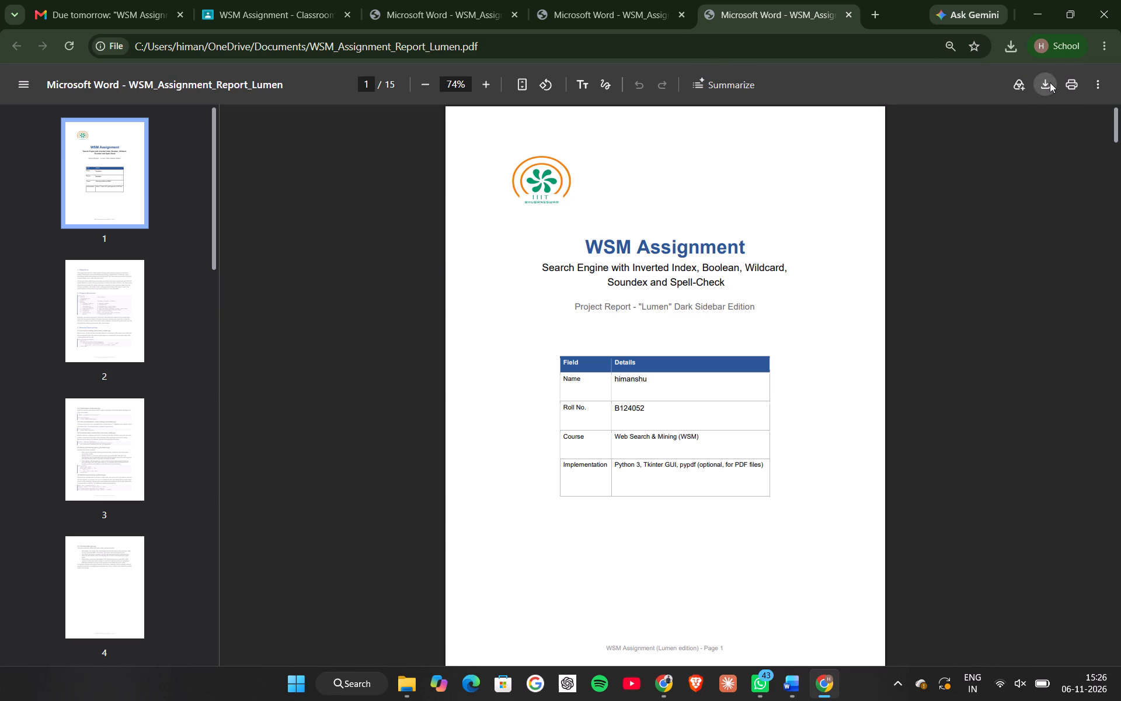
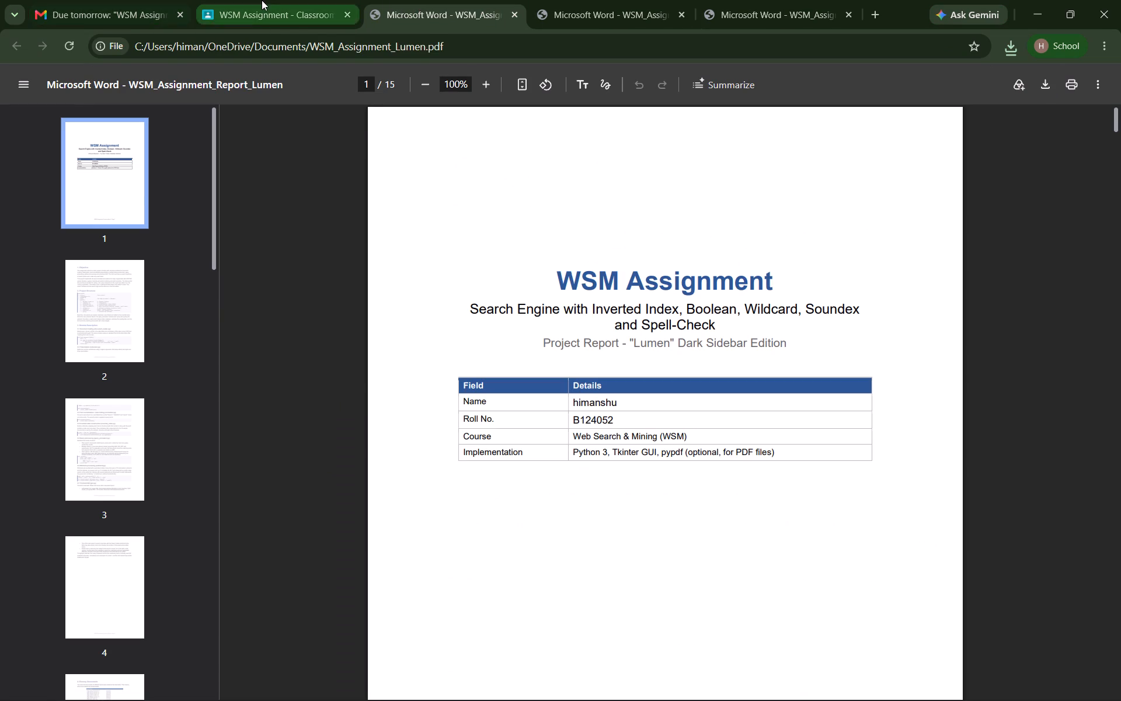
# In the Google Classroom WSM Assignment, replace the existing attachment with the WSM_Assignment_Report_Lumen PDF uploaded from Downloads.
pyautogui.click(262, 0)
pyautogui.click(1016, 207)
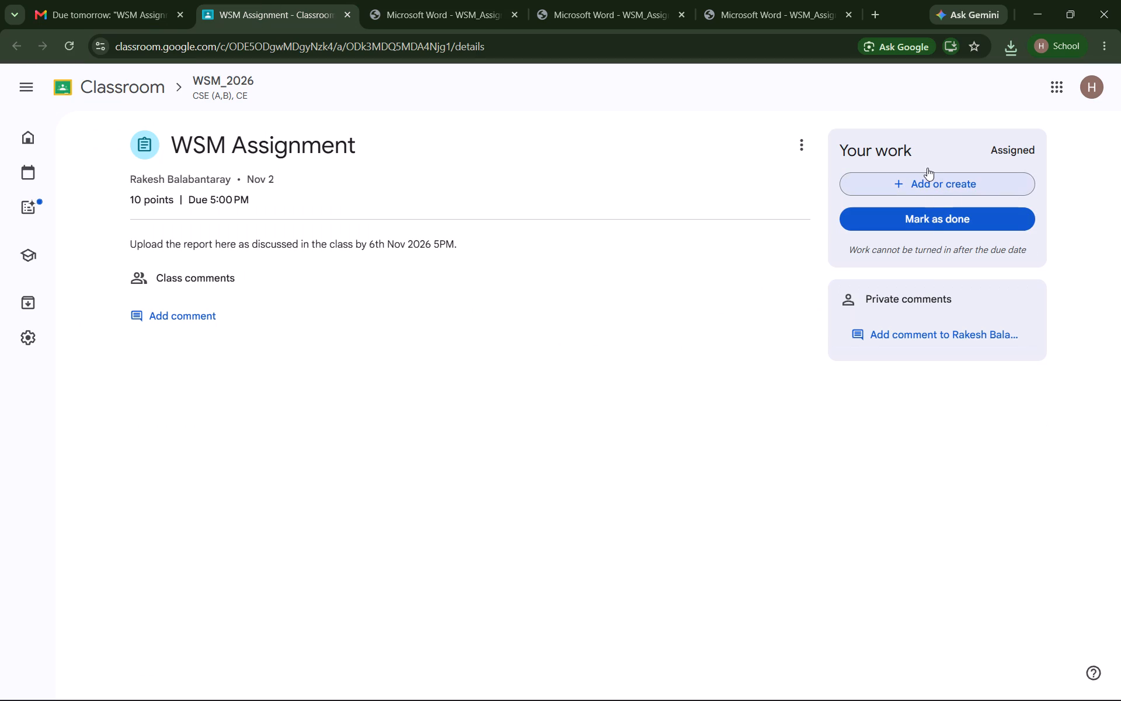
pyautogui.click(929, 181)
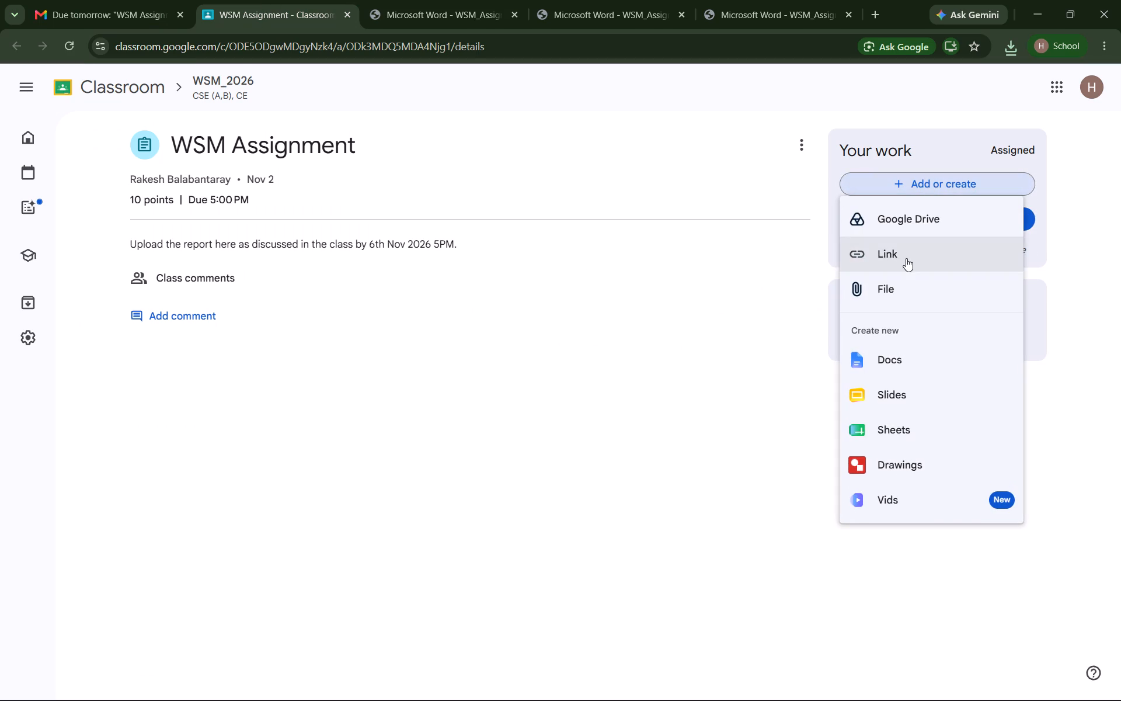
pyautogui.click(904, 285)
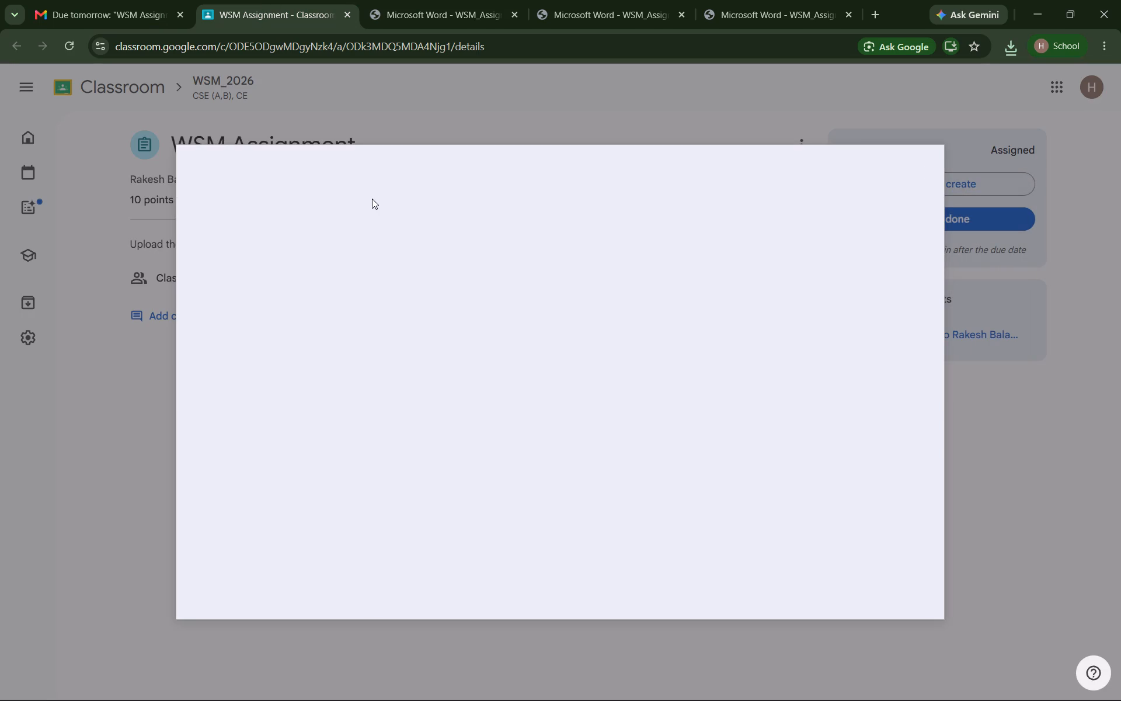
pyautogui.click(556, 456)
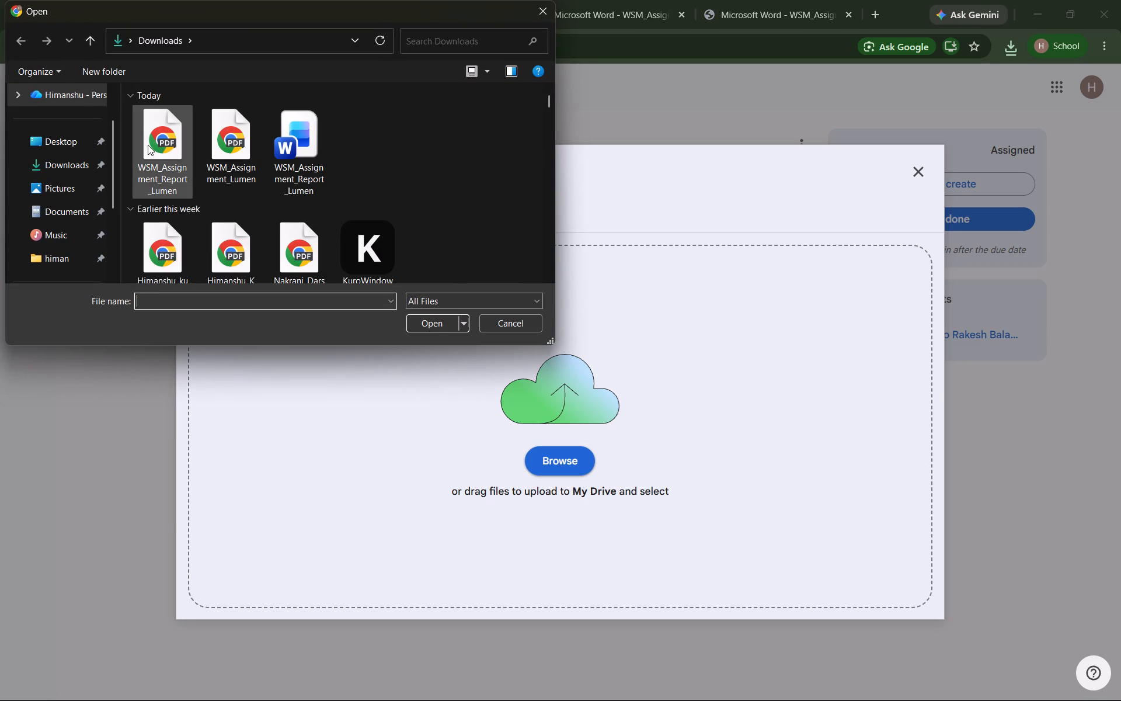
pyautogui.click(148, 145)
pyautogui.click(427, 326)
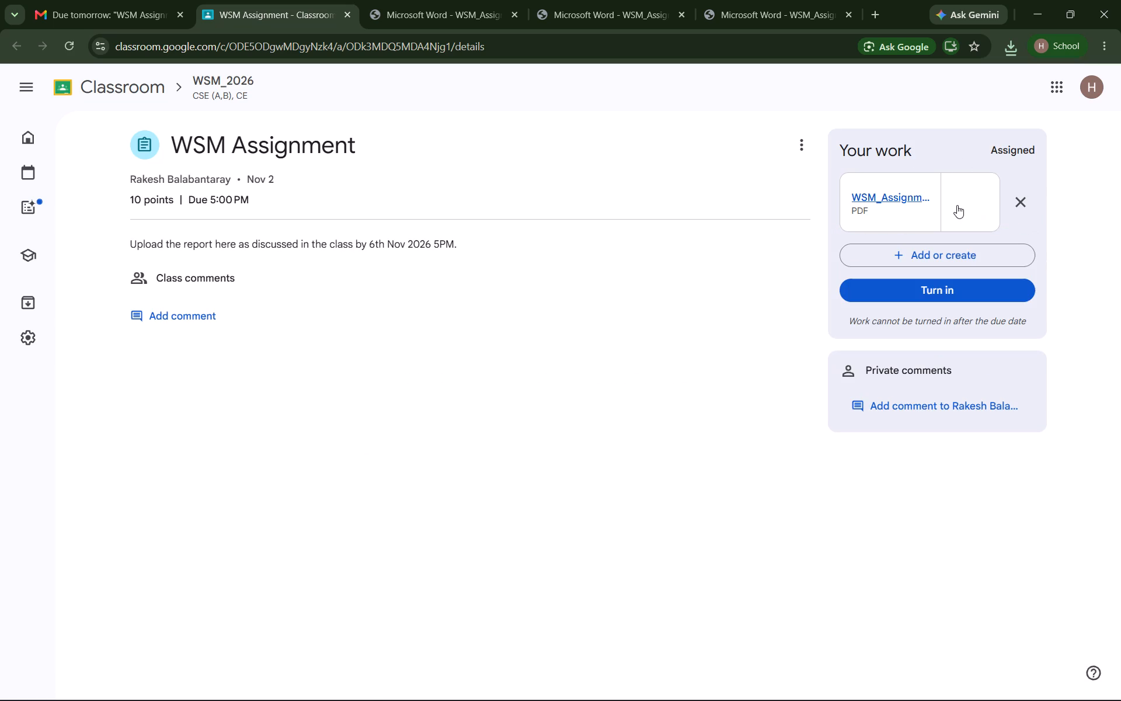
# Preview the attached WSM_Assignment_Report_Lumen.pdf, checking its cover page layout against the earlier PDF versions open in Chrome.
pyautogui.click(957, 205)
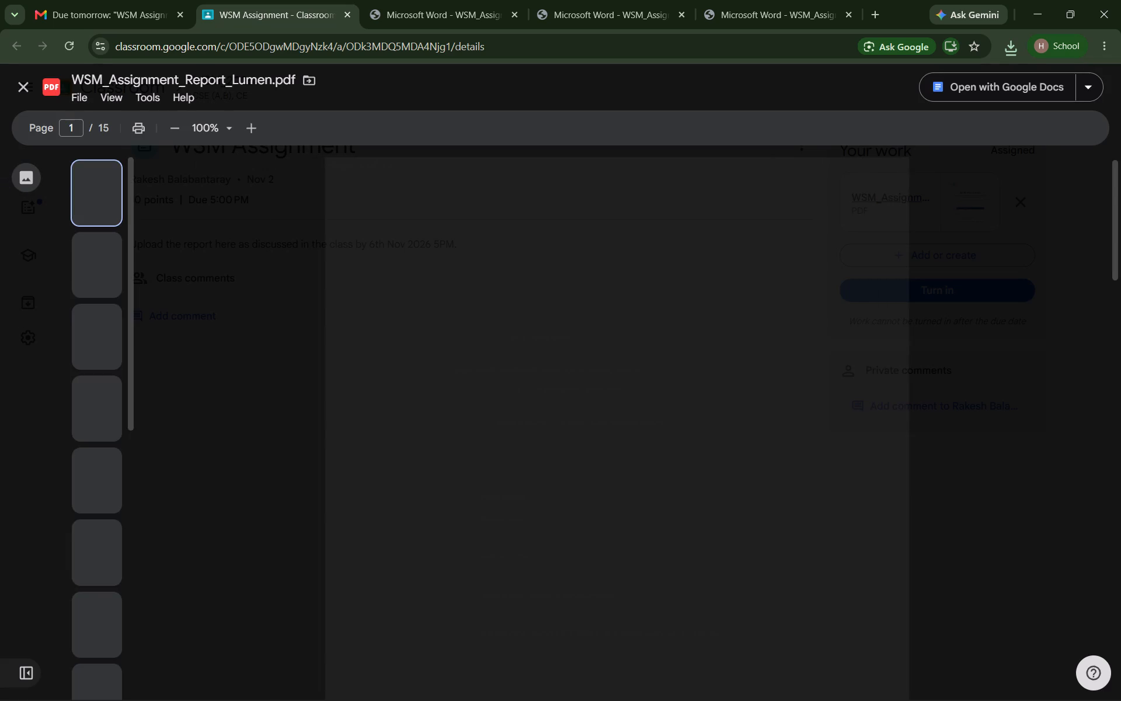
pyautogui.scroll(-2, 648, 417)
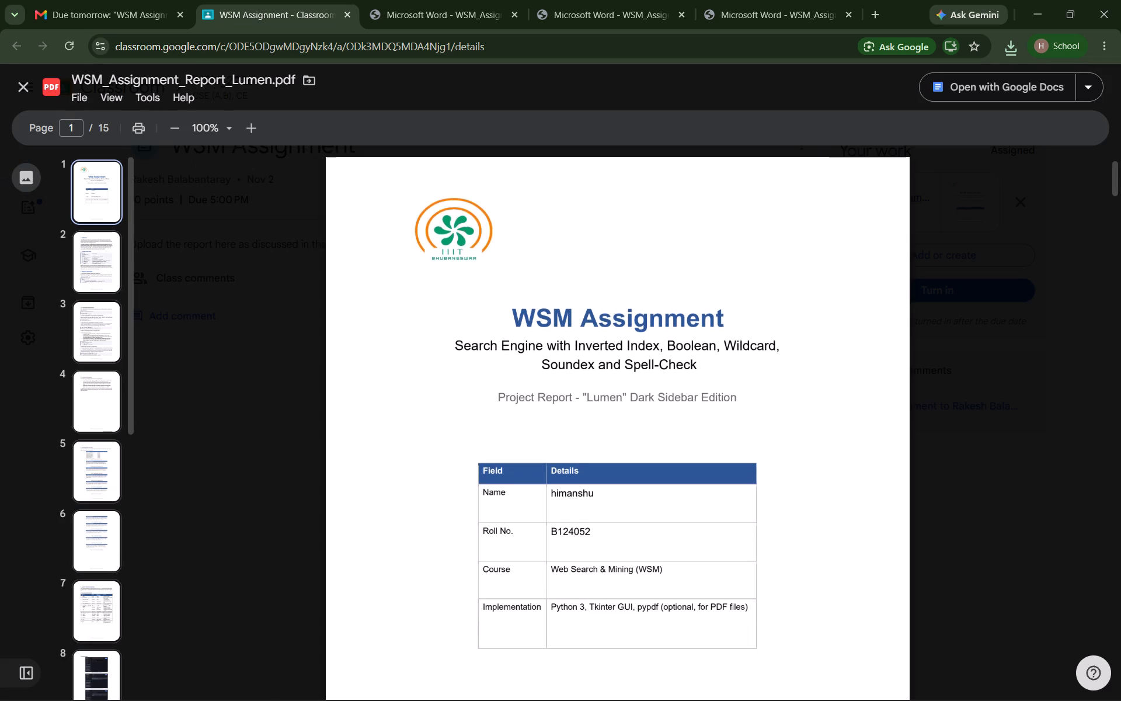
pyautogui.scroll(-1, 648, 417)
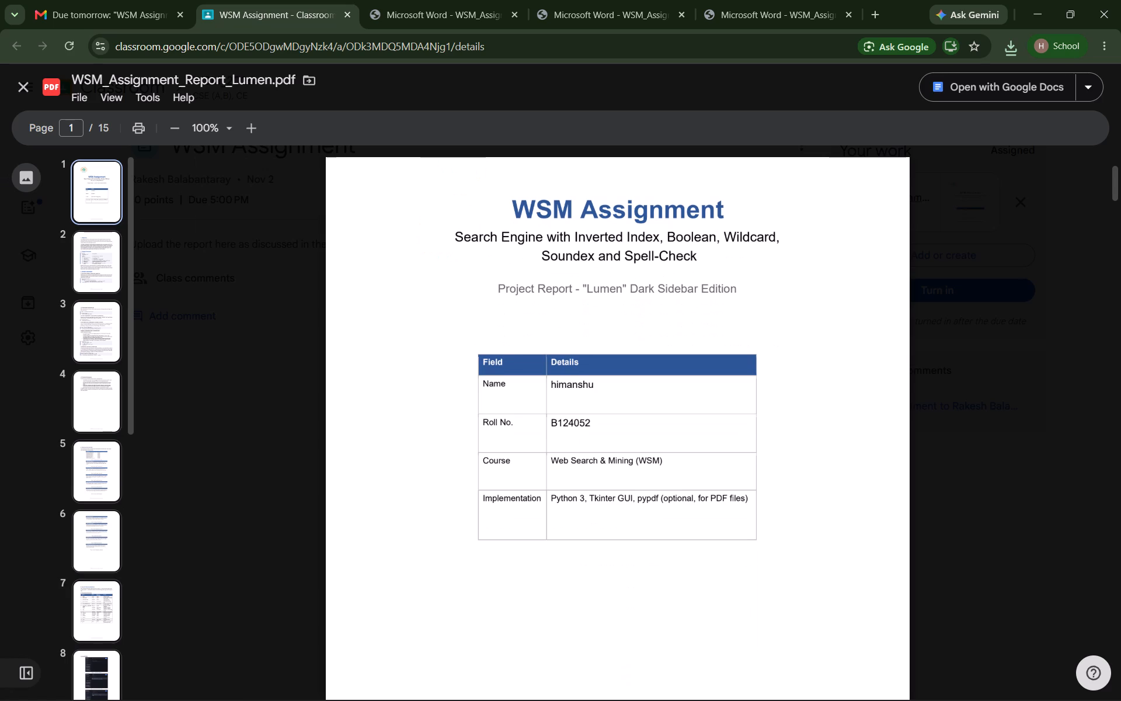
pyautogui.scroll(-1, 648, 417)
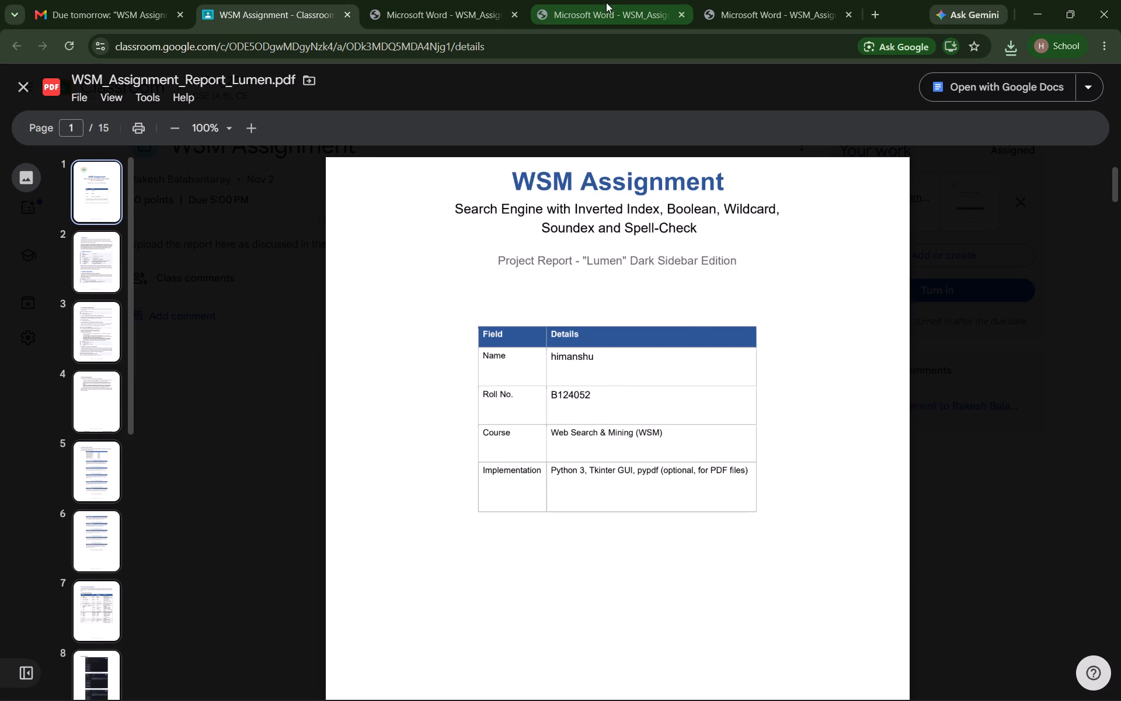
pyautogui.click(606, 2)
pyautogui.click(473, 0)
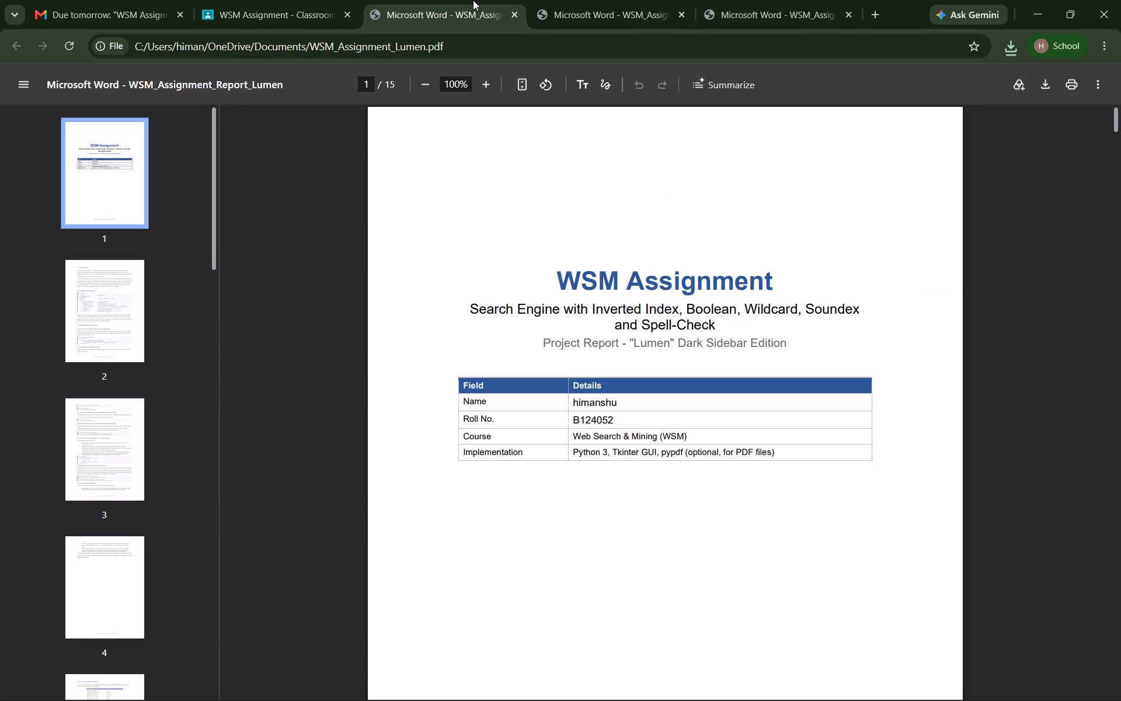
pyautogui.click(292, 0)
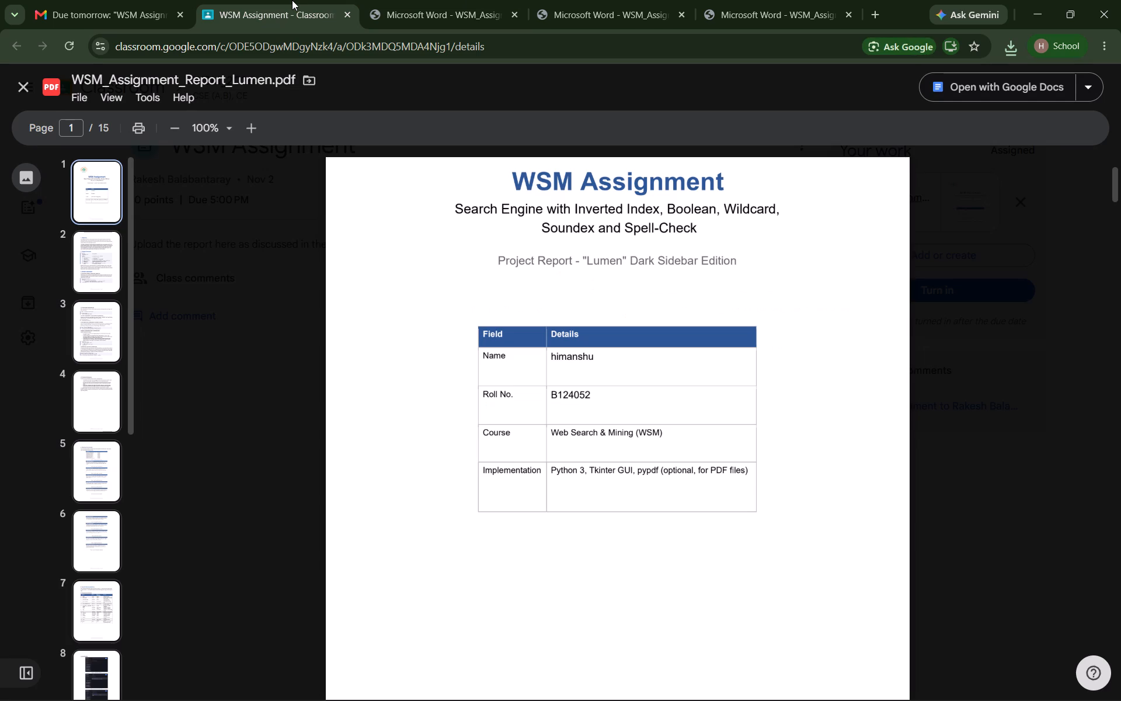
pyautogui.hscroll(-2, 766, 448)
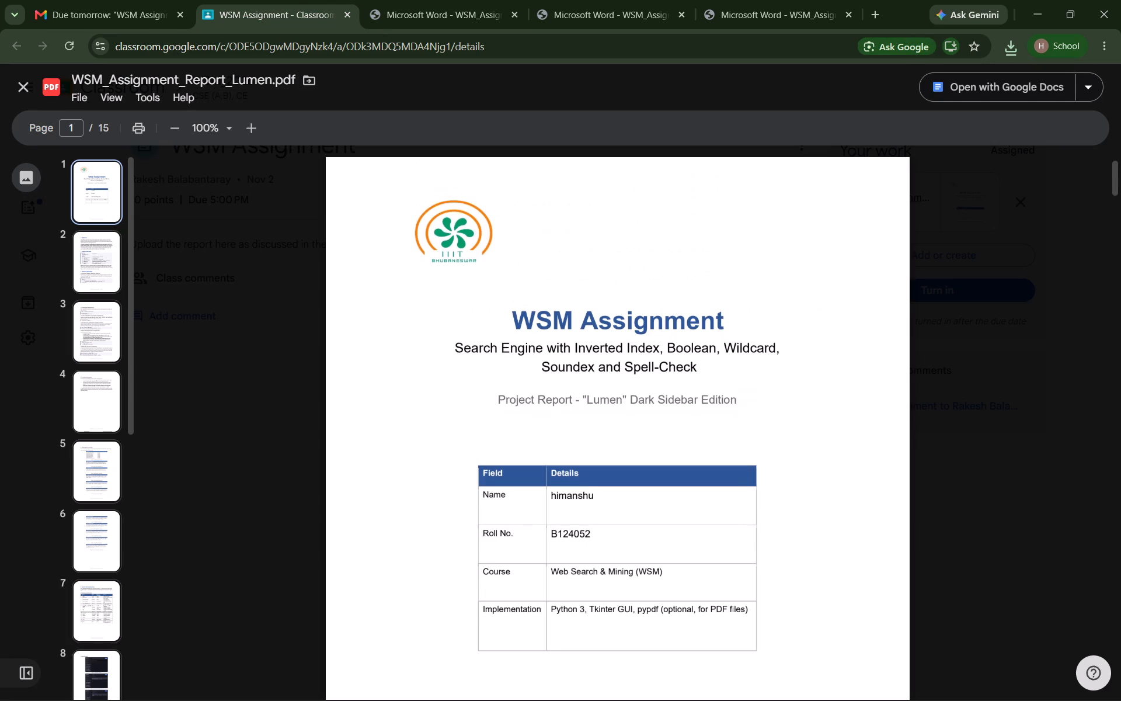
pyautogui.hscroll(-1, 766, 448)
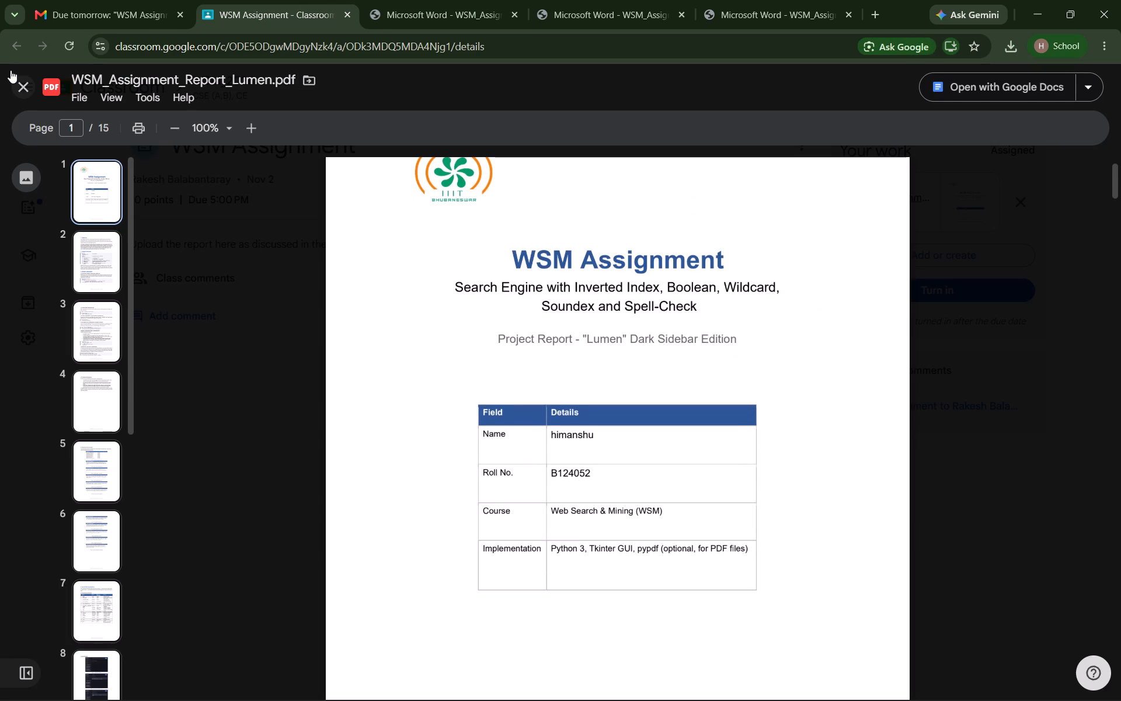
pyautogui.click(15, 81)
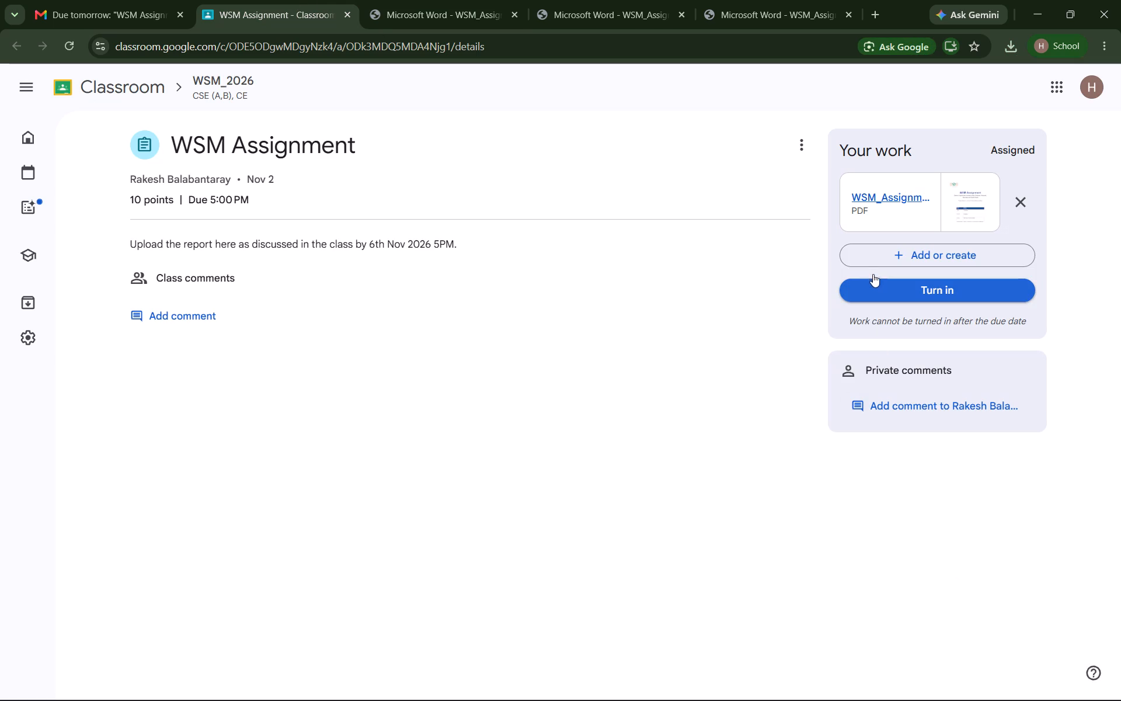
# Turn in the WSM Assignment with WSM_Assignment_Report_Lumen.pdf attached.
pyautogui.click(928, 290)
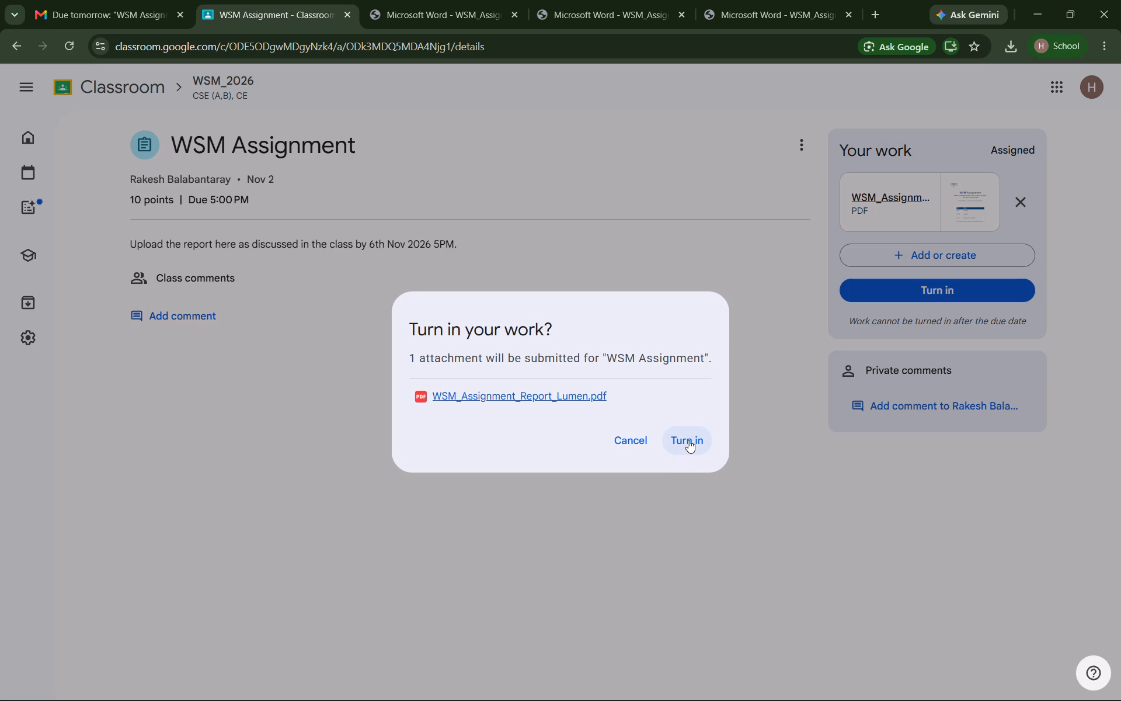
# Confirm turning in the WSM Assignment with WSM_Assignment_Report_Lumen.pdf as its attachment.
pyautogui.click(688, 440)
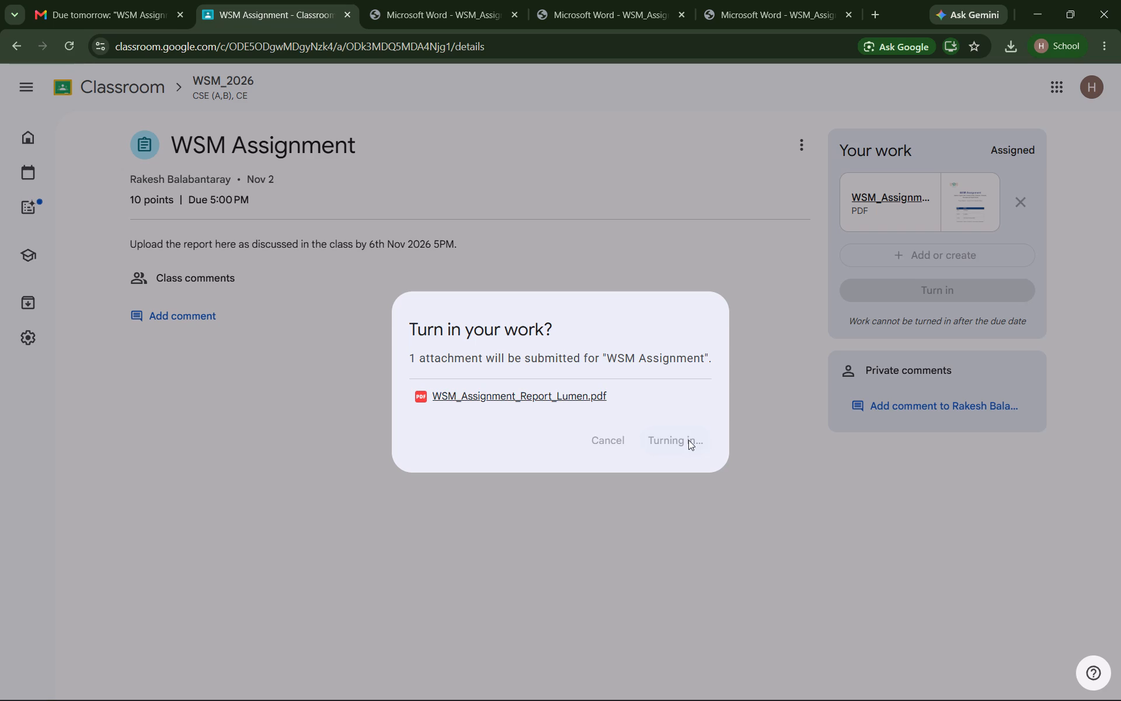
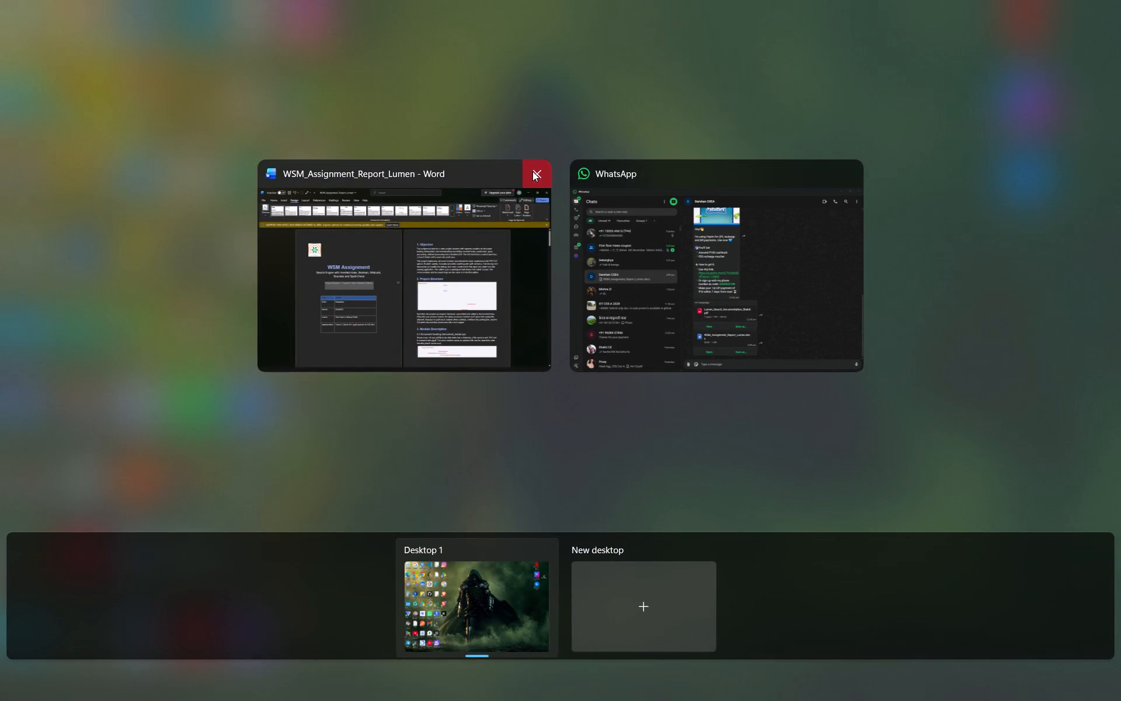
# Close the WhatsApp window and the WSM_Assignment_Report_Lumen document in Word without saving its changes.
pyautogui.click(849, 171)
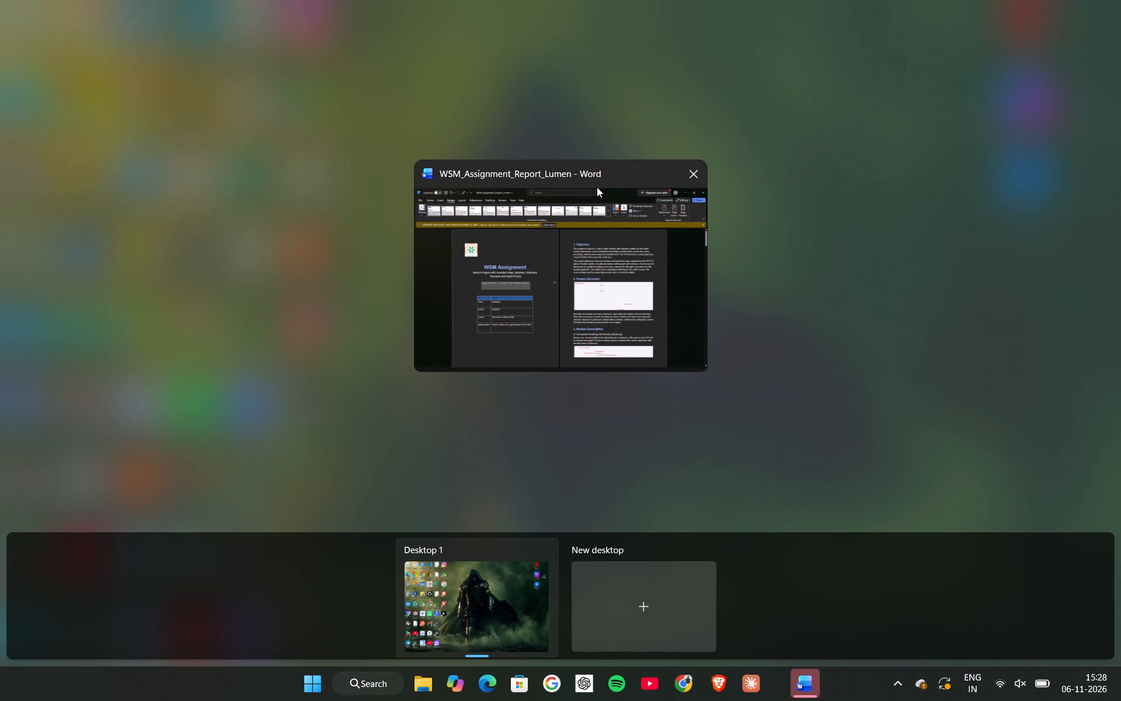
pyautogui.click(691, 171)
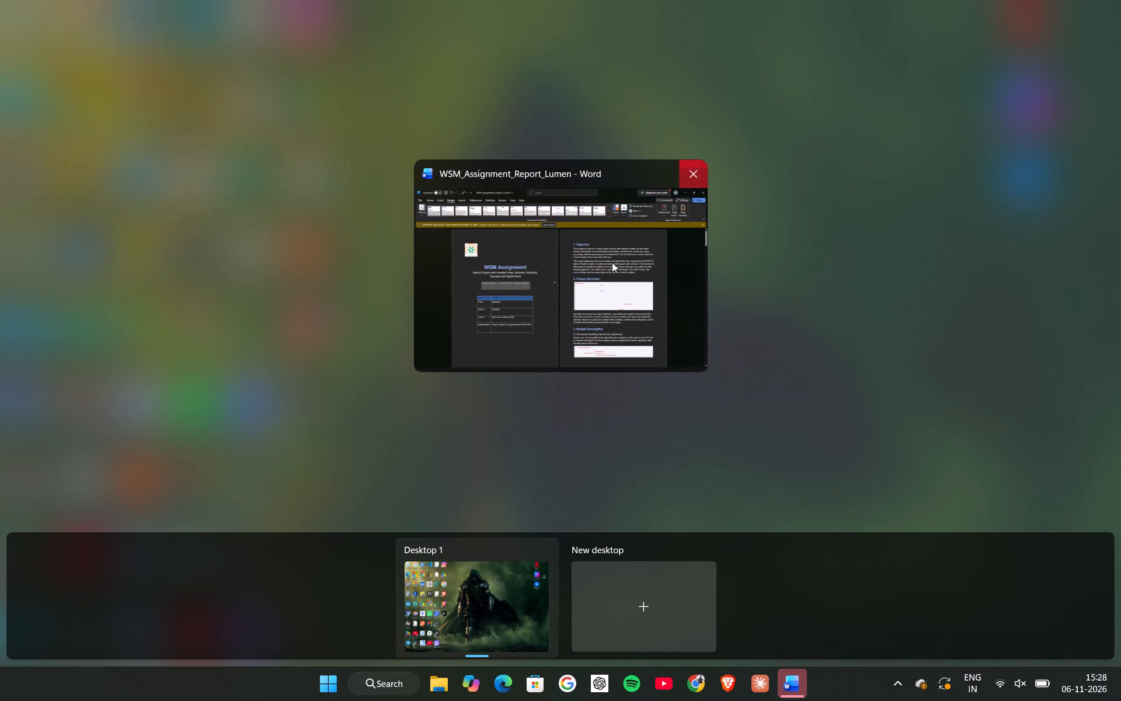
pyautogui.click(612, 262)
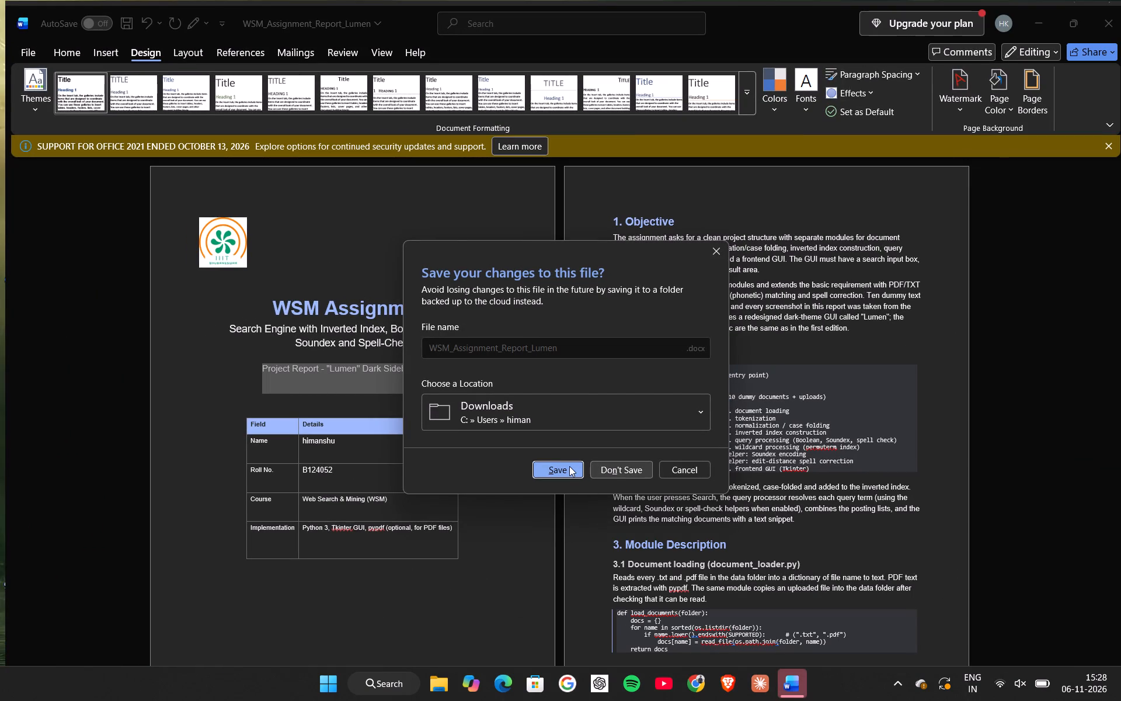
pyautogui.click(613, 464)
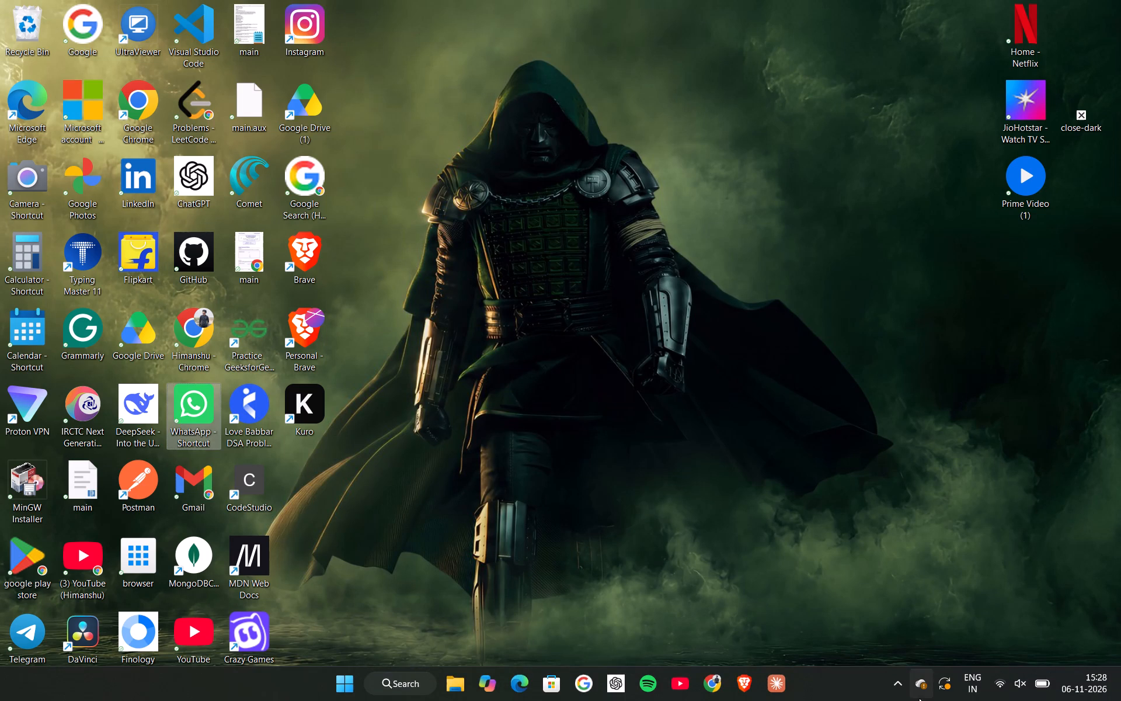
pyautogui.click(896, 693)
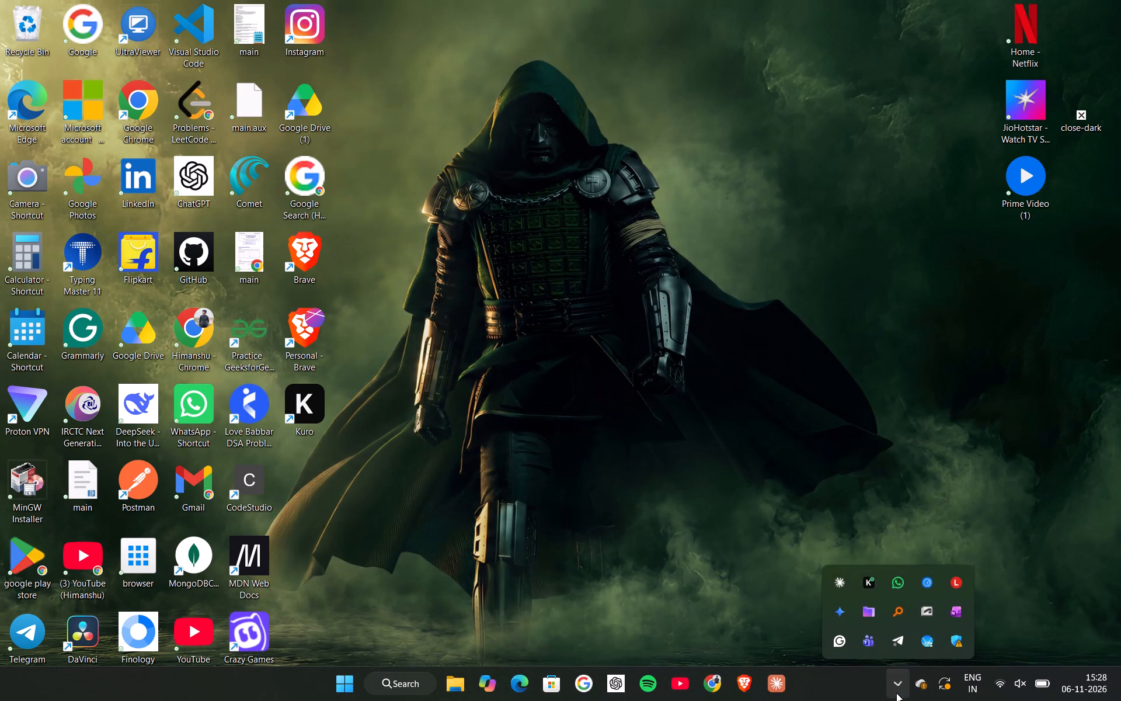